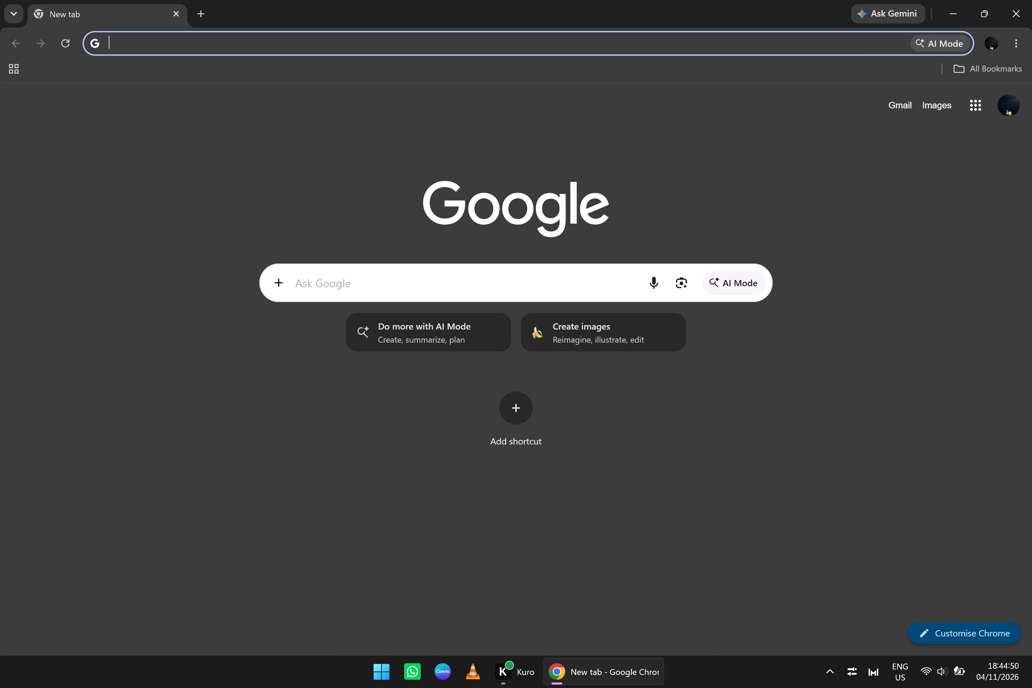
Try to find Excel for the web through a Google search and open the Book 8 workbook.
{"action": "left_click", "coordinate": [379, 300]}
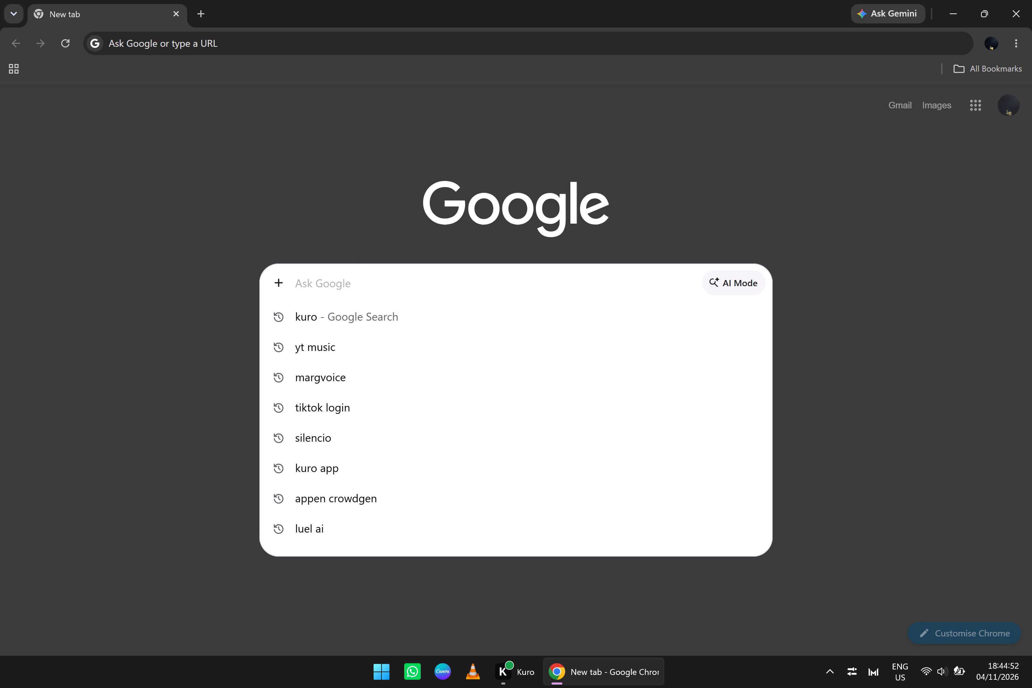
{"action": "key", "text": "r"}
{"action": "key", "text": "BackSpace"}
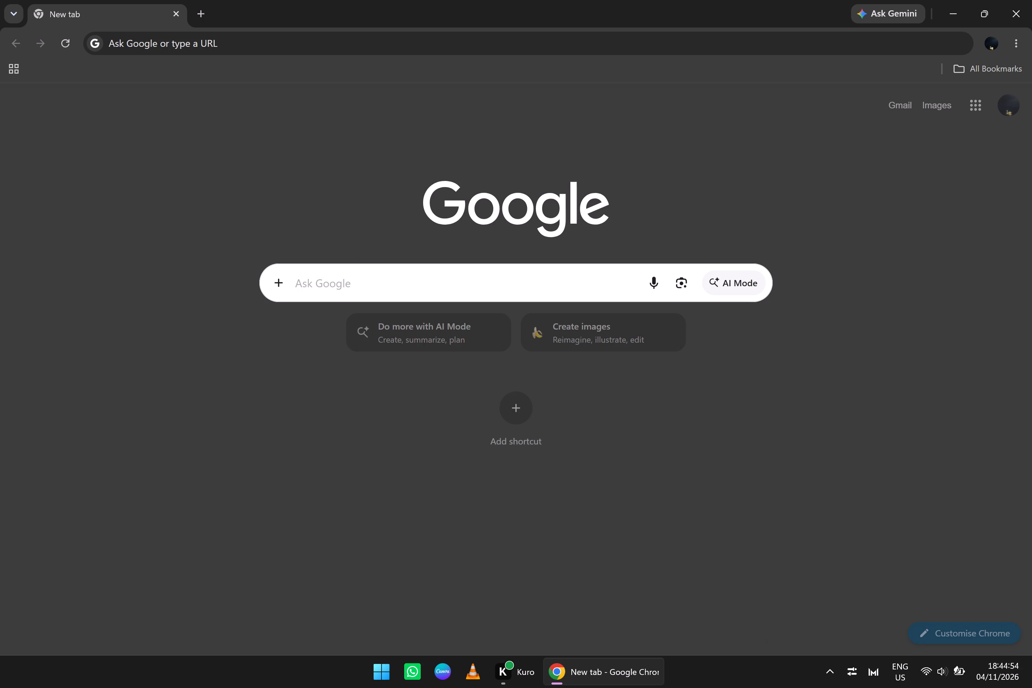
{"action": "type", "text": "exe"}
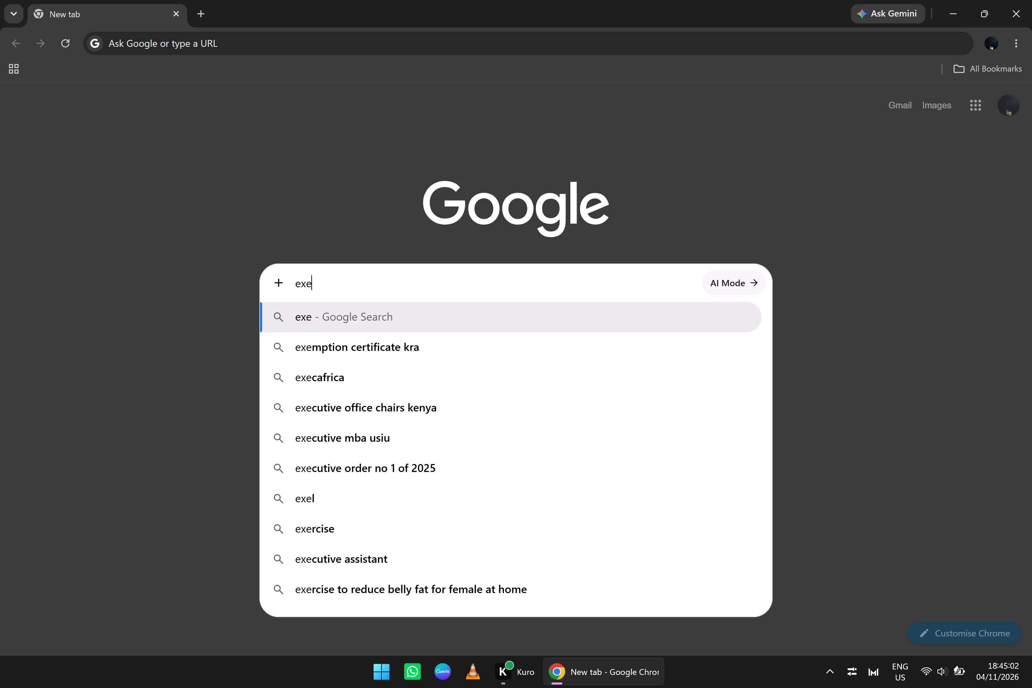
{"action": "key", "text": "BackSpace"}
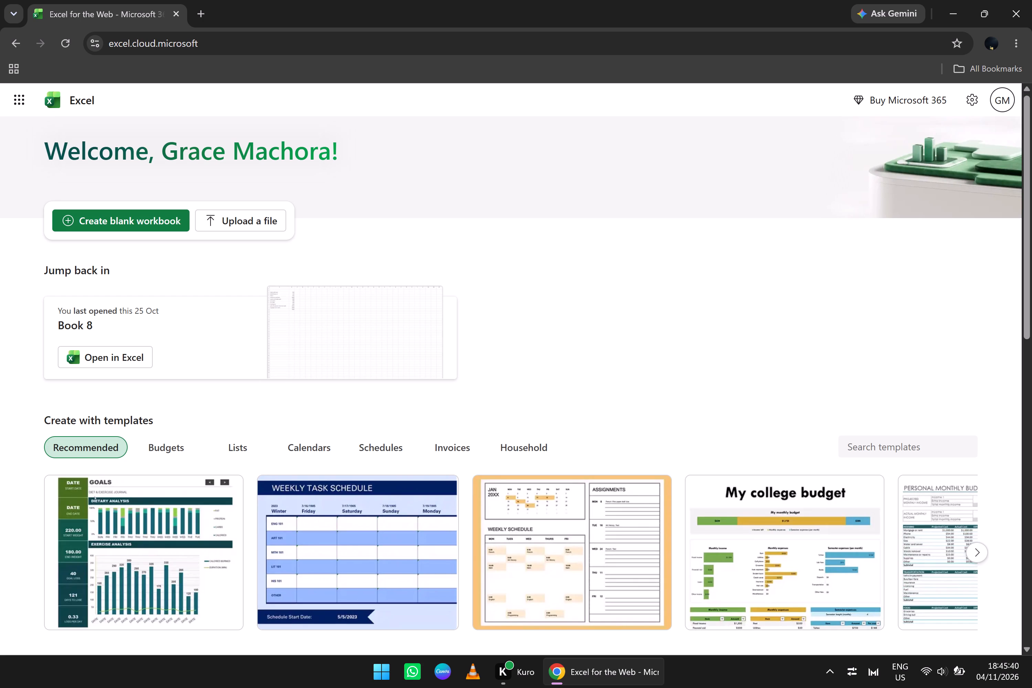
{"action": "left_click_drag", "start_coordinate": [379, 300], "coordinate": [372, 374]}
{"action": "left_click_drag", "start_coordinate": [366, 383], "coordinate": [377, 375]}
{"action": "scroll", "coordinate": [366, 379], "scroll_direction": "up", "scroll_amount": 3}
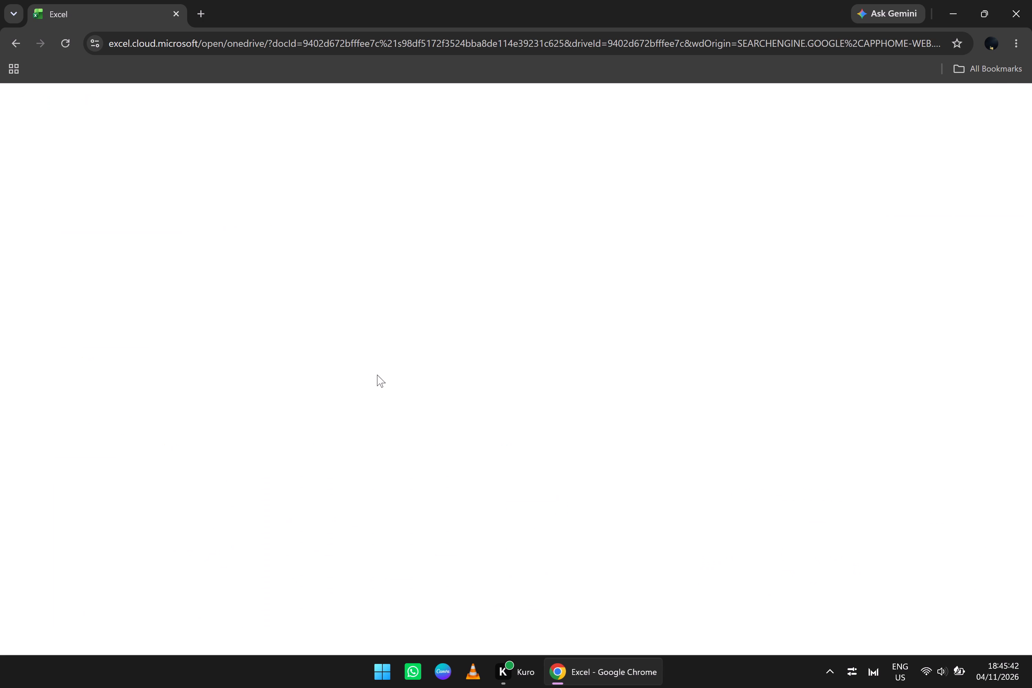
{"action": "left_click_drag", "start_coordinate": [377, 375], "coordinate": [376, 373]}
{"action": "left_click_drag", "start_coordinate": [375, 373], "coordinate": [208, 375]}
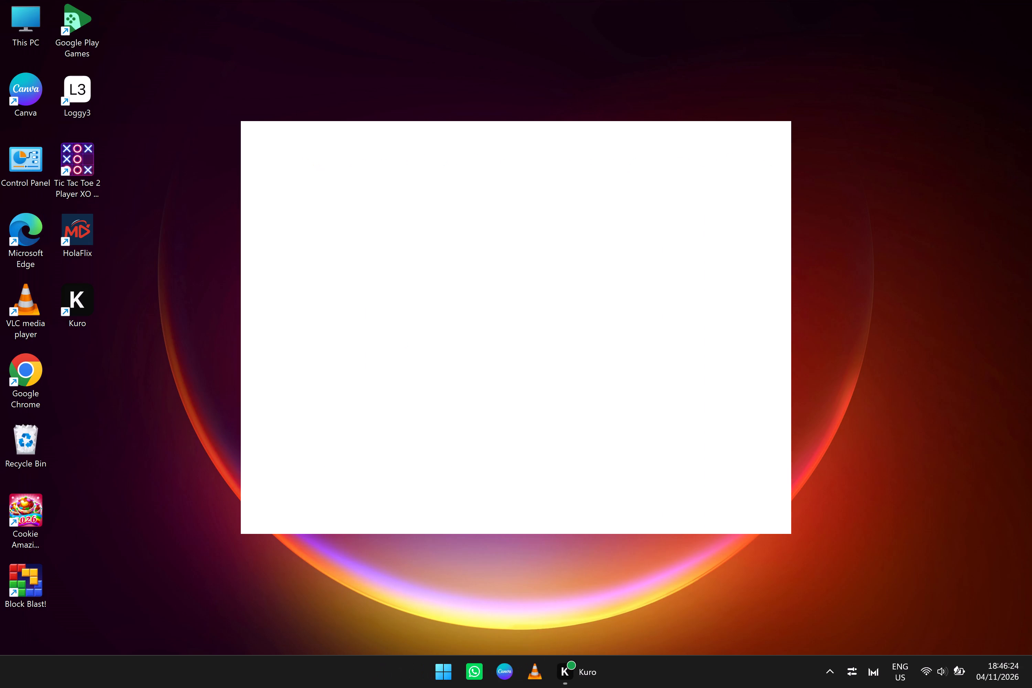
Launch Google Chrome, search for excel, and open the Book 8 workbook in Excel for the web.
{"action": "double_click", "coordinate": [44, 363]}
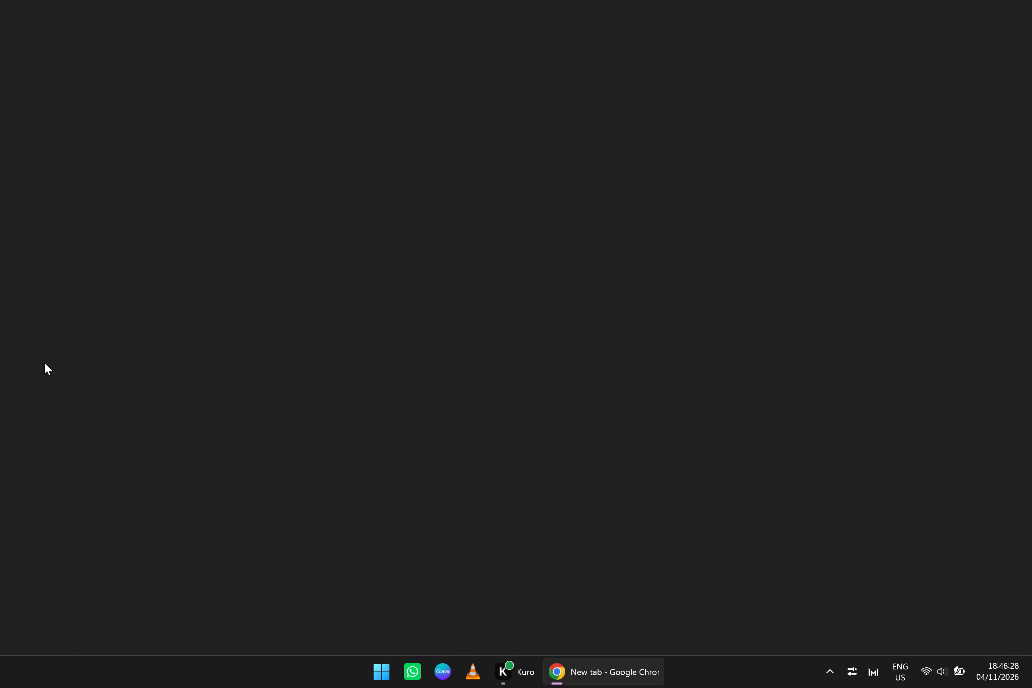
{"action": "left_click", "coordinate": [170, 68]}
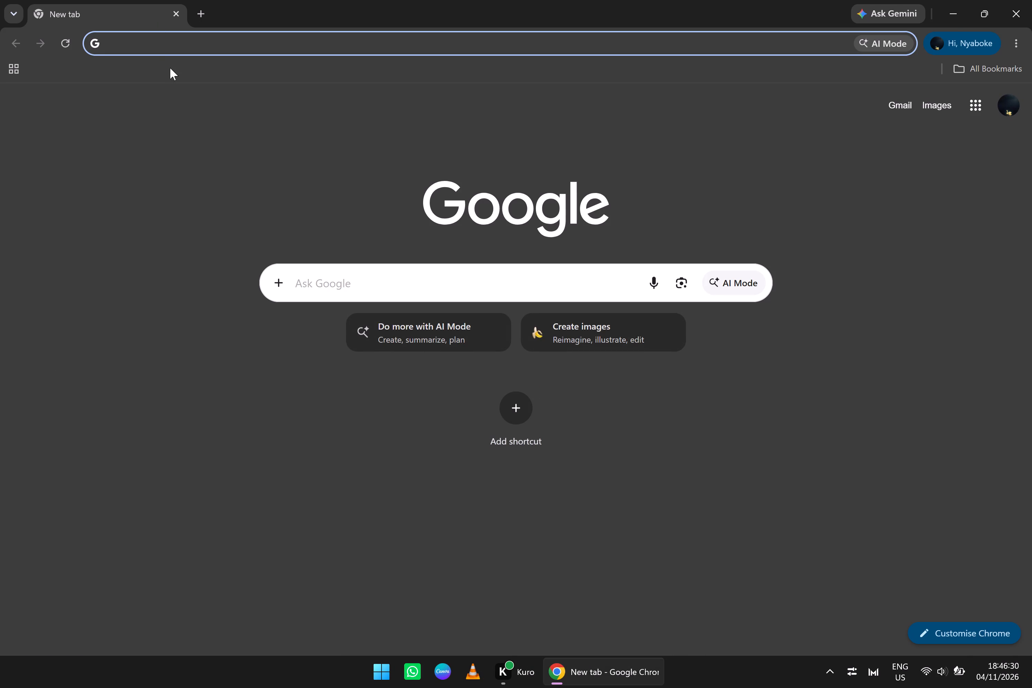
{"action": "left_click", "coordinate": [176, 65]}
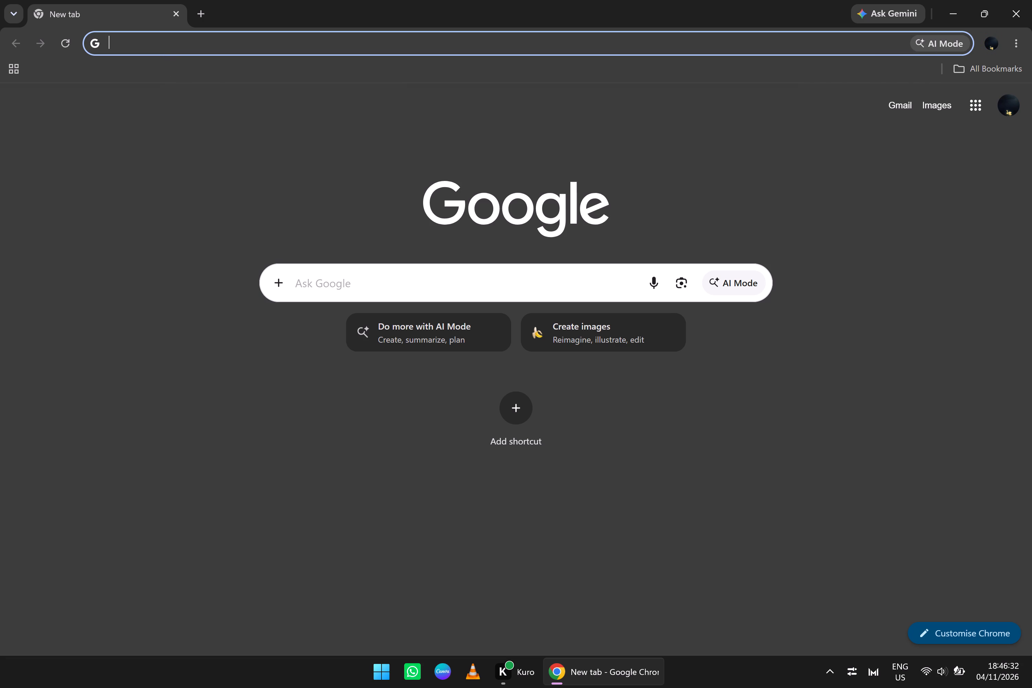
{"action": "key", "text": "e"}
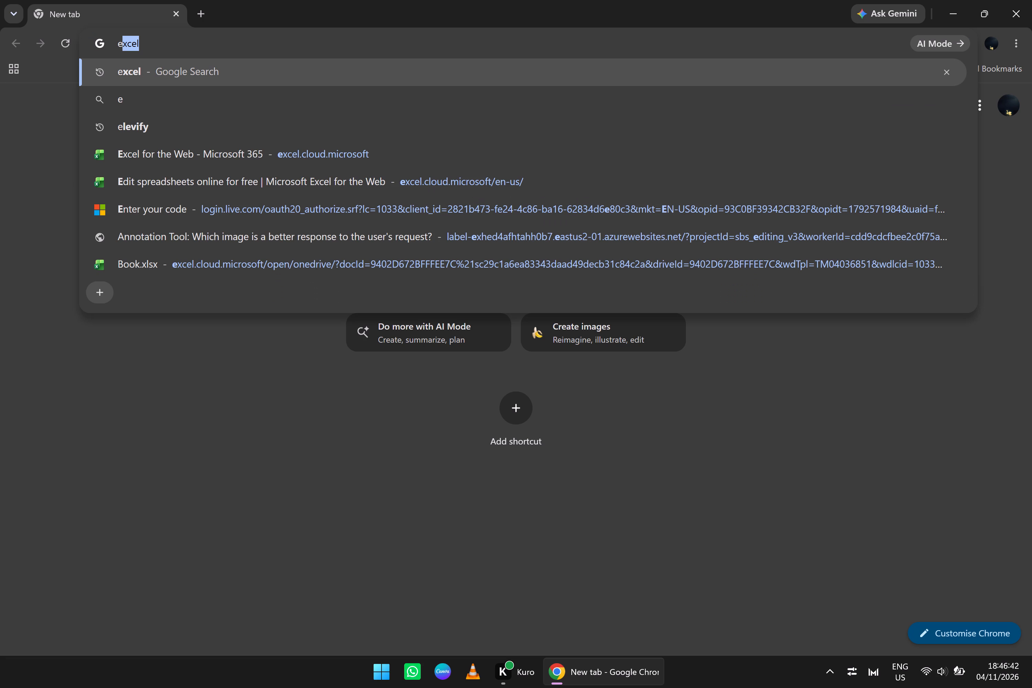
{"action": "key", "text": "Return"}
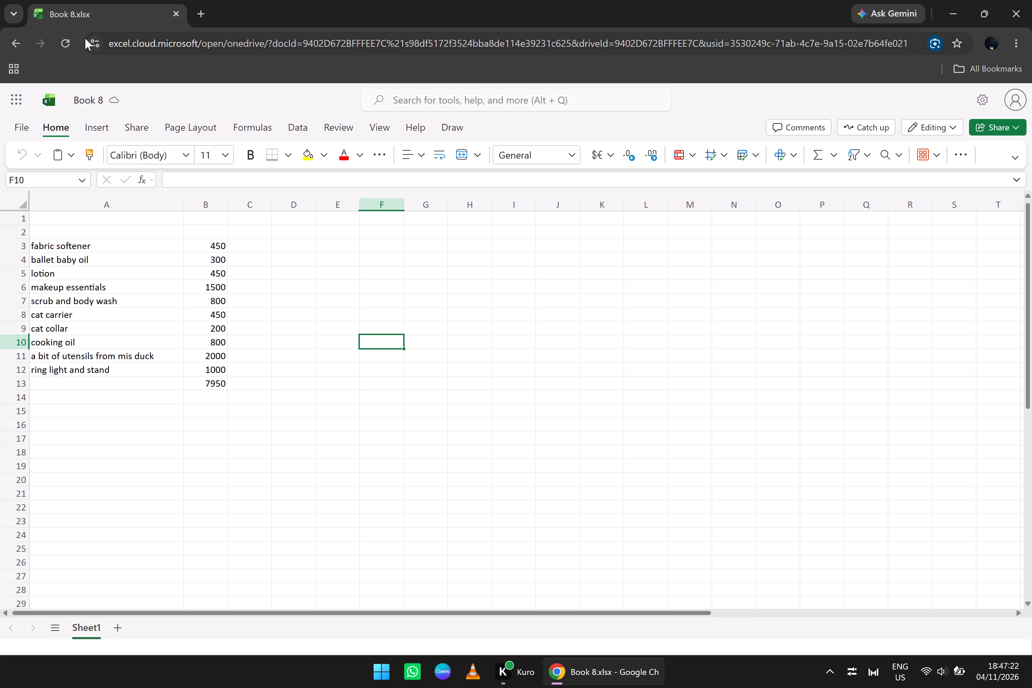
Clear the fabric softener item and its amount from row 3.
{"action": "left_click", "coordinate": [225, 246]}
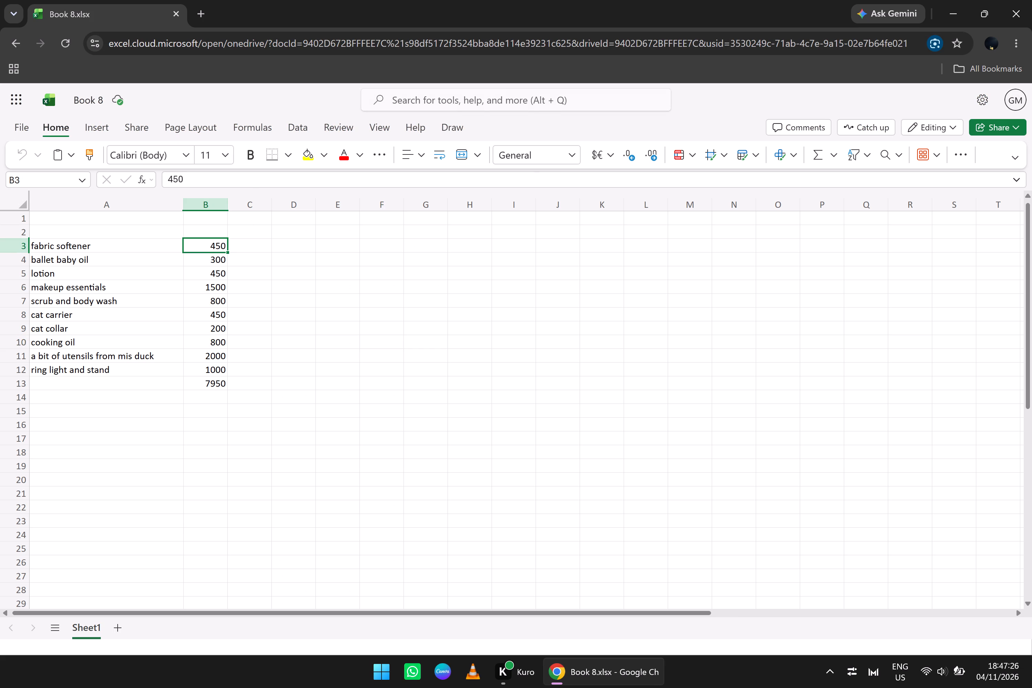
{"action": "key", "text": "BackSpace"}
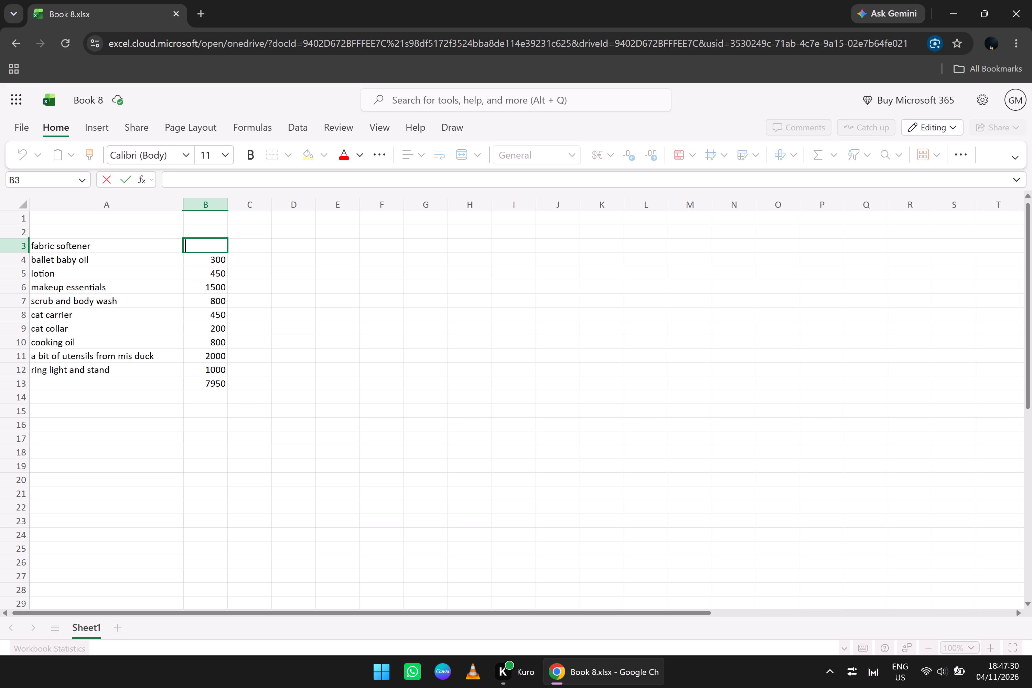
{"action": "key", "text": "Left"}
{"action": "key", "text": "BackSpace"}
Clear the item names in column A from ballet baby oil in A4 down to cooking oil in A10.
{"action": "key", "text": "Down"}
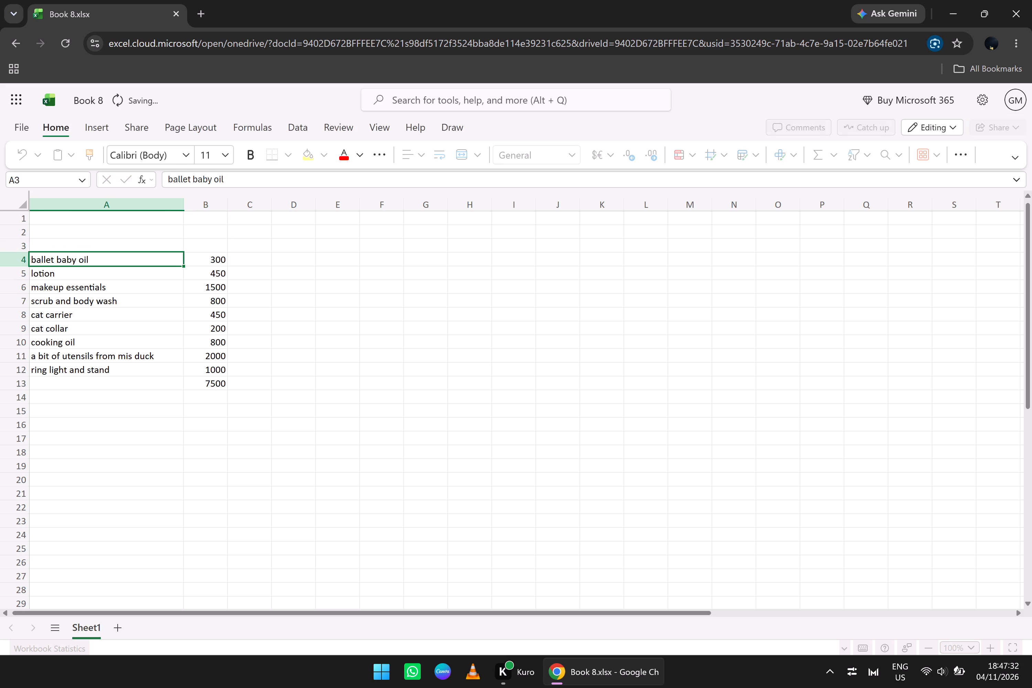
{"action": "key", "text": "BackSpace"}
{"action": "key", "text": "Down"}
{"action": "key", "text": "BackSpace"}
{"action": "key", "text": "Down"}
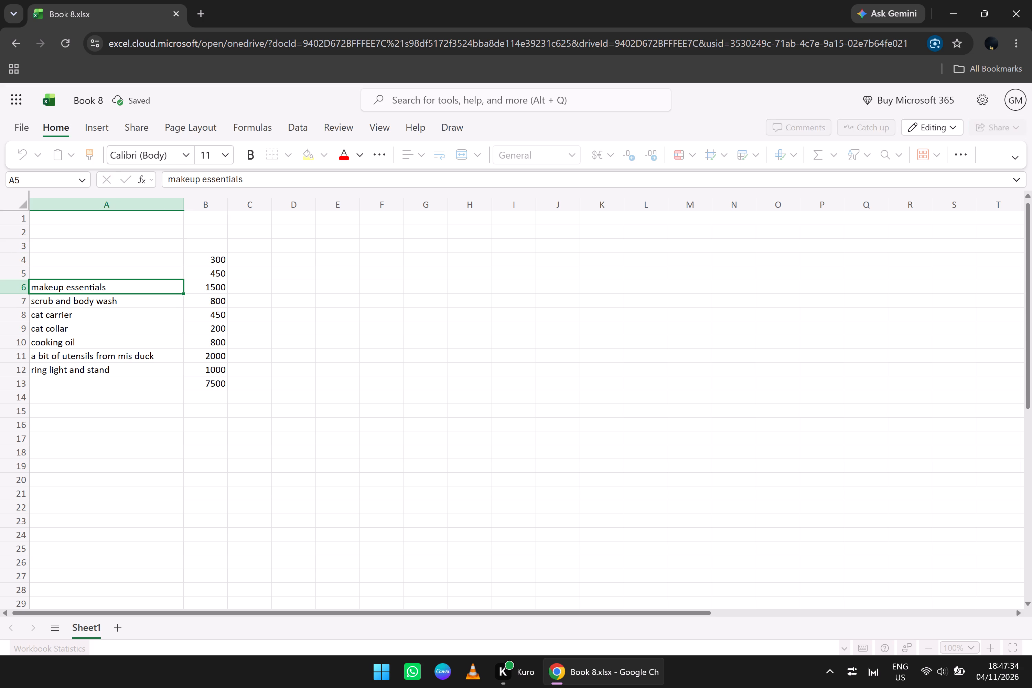
{"action": "key", "text": "BackSpace"}
{"action": "key", "text": "Down"}
{"action": "key", "text": "BackSpace"}
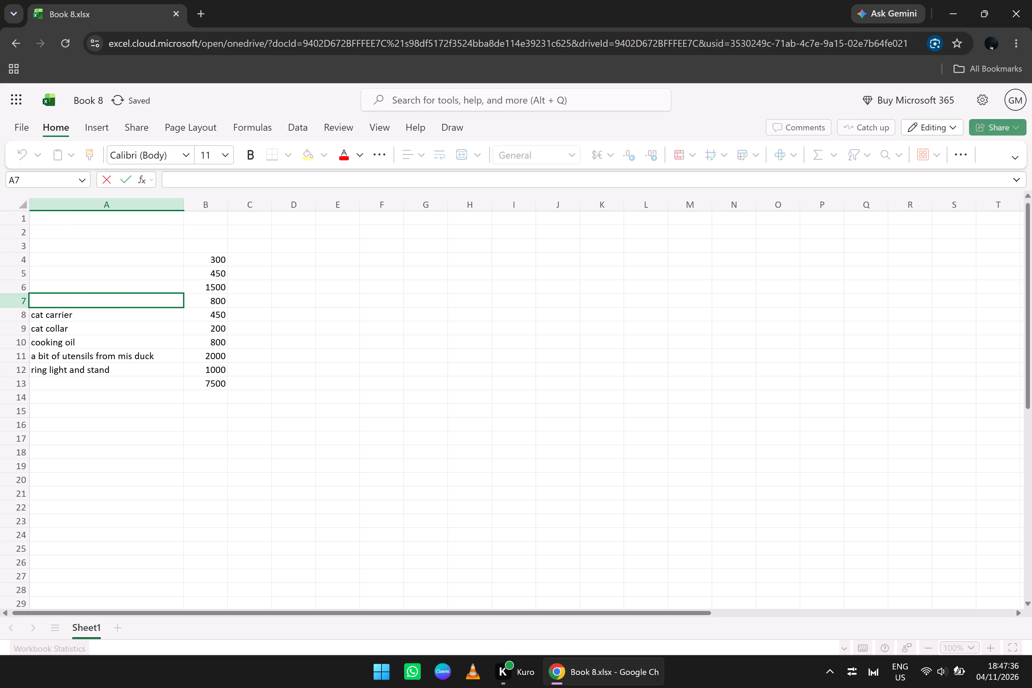
{"action": "key", "text": "Down"}
{"action": "key", "text": "BackSpace"}
{"action": "key", "text": "Down"}
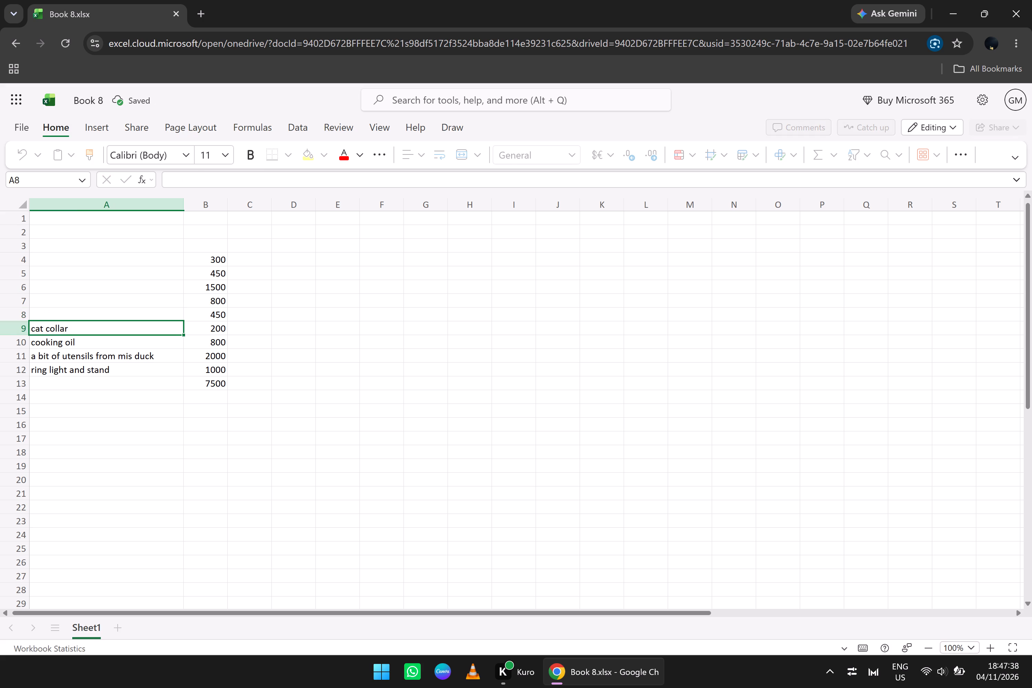
{"action": "key", "text": "BackSpace"}
{"action": "key", "text": "Down"}
{"action": "key", "text": "BackSpace"}
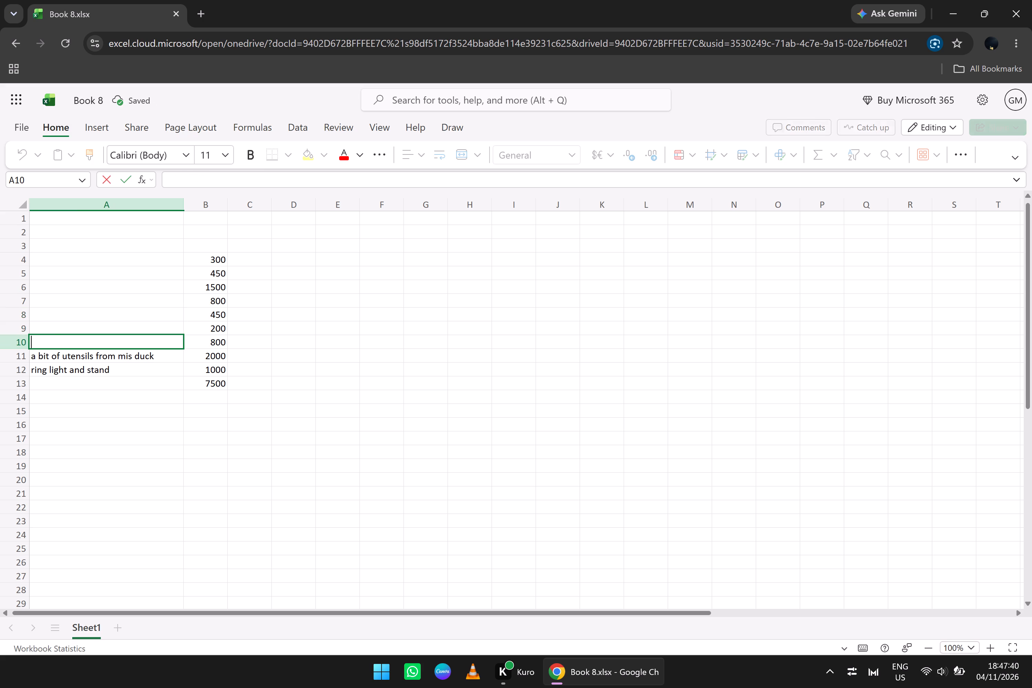
Clear the last two item names in A11 and A12, along with the ring light amount in B12.
{"action": "key", "text": "Down"}
{"action": "key", "text": "backslash"}
{"action": "key", "text": "Down"}
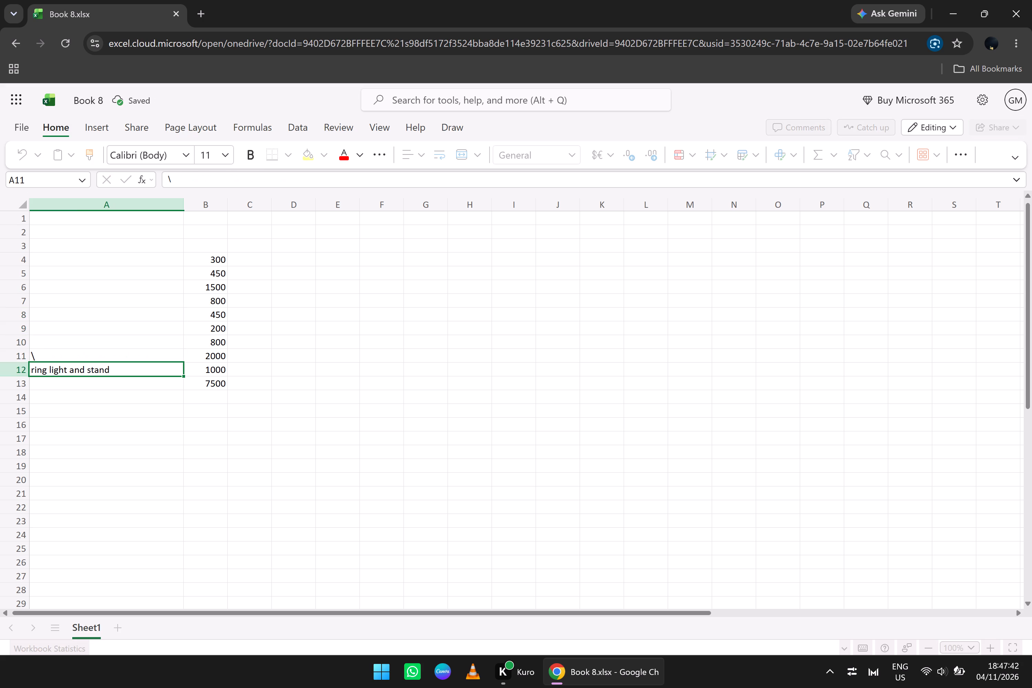
{"action": "key", "text": "BackSpace"}
{"action": "key", "text": "Right"}
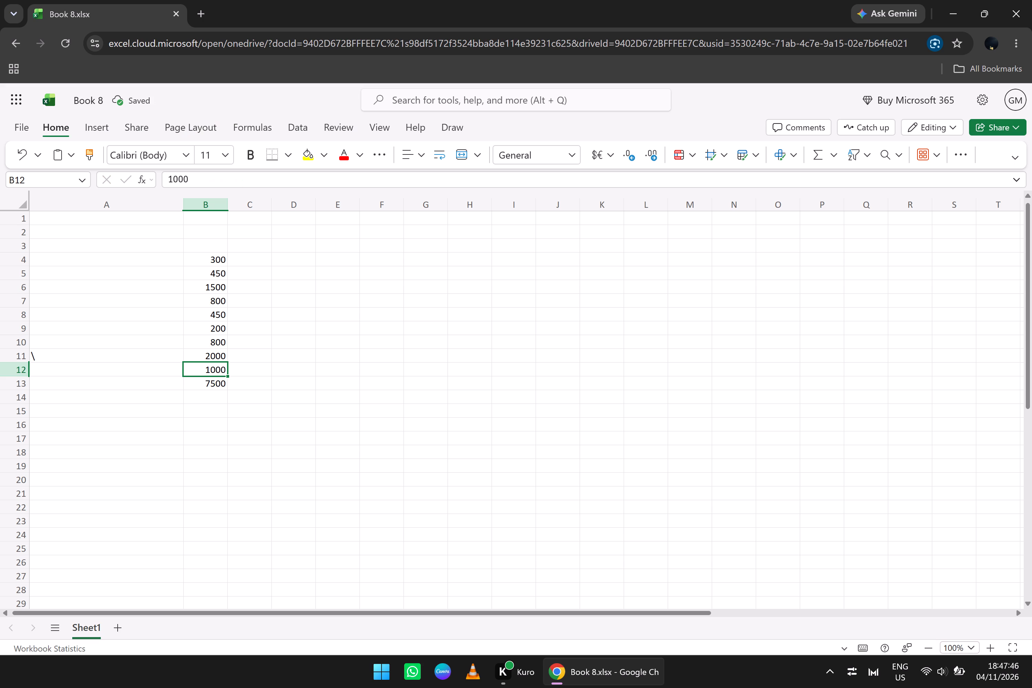
{"action": "key", "text": "BackSpace"}
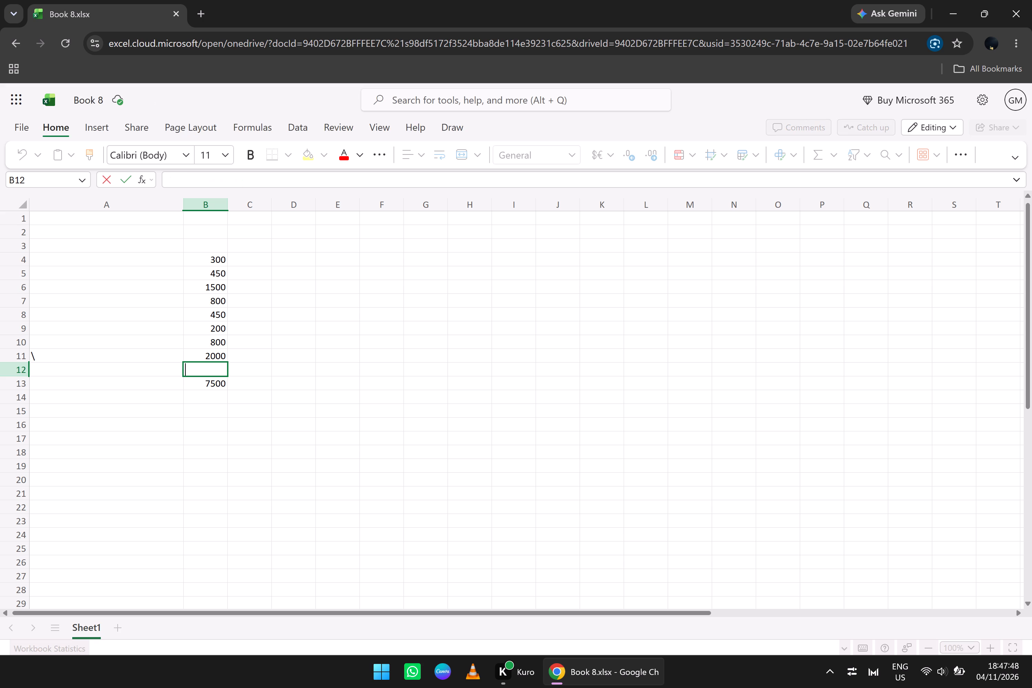
{"action": "key", "text": "Left"}
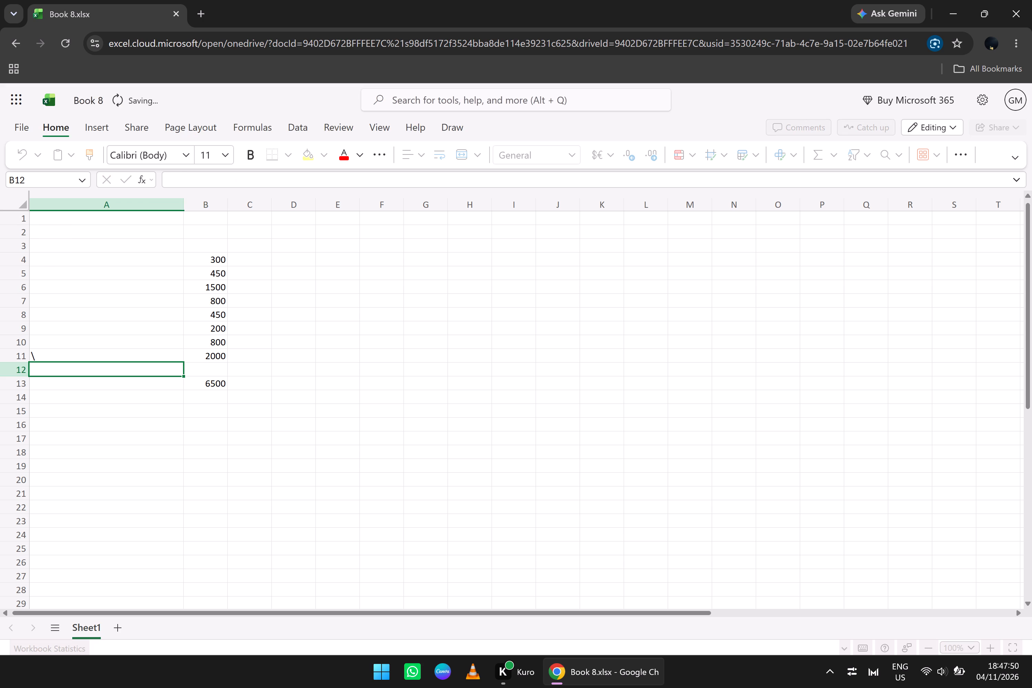
{"action": "key", "text": "Up"}
{"action": "key", "text": "Down"}
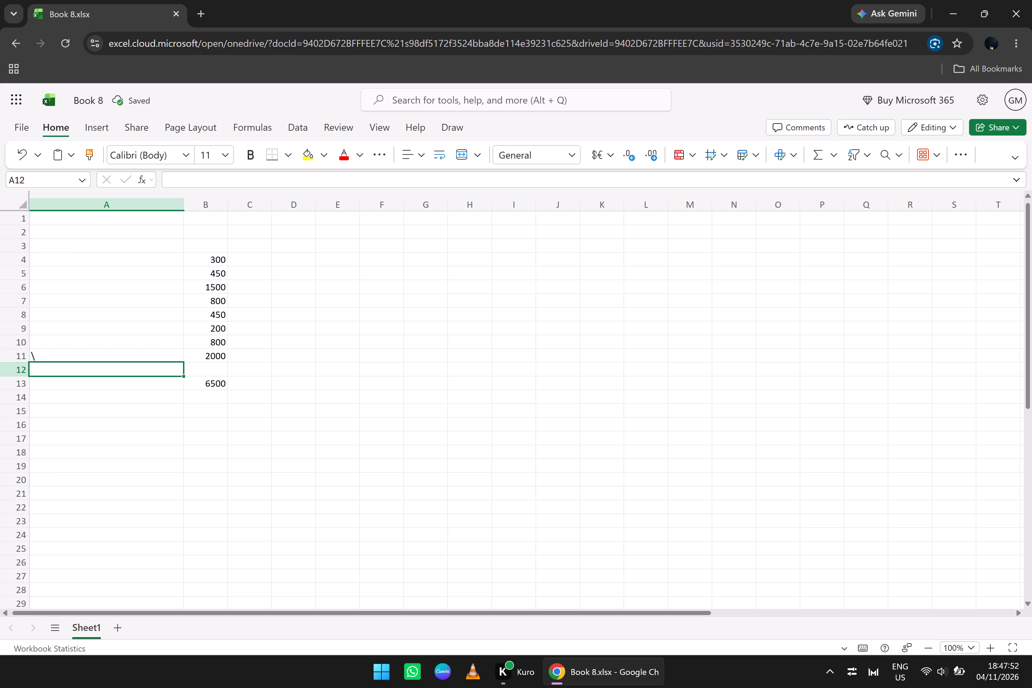
{"action": "key", "text": "Up"}
{"action": "key", "text": "BackSpace"}
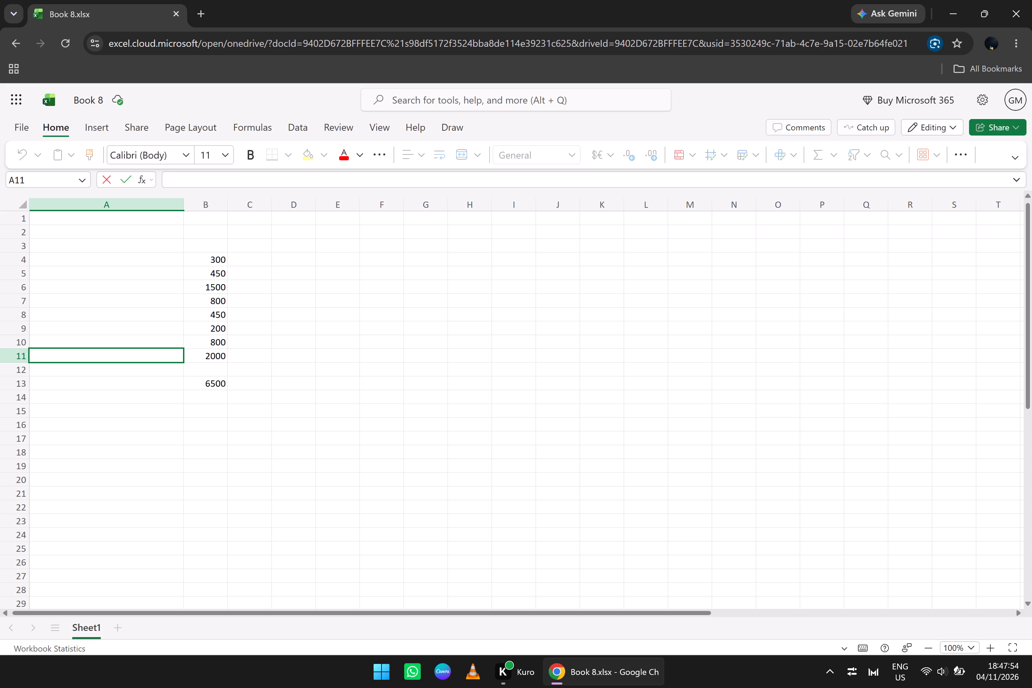
Clear the utensils amount in B11 and the SUM formula in B13.
{"action": "key", "text": "Right"}
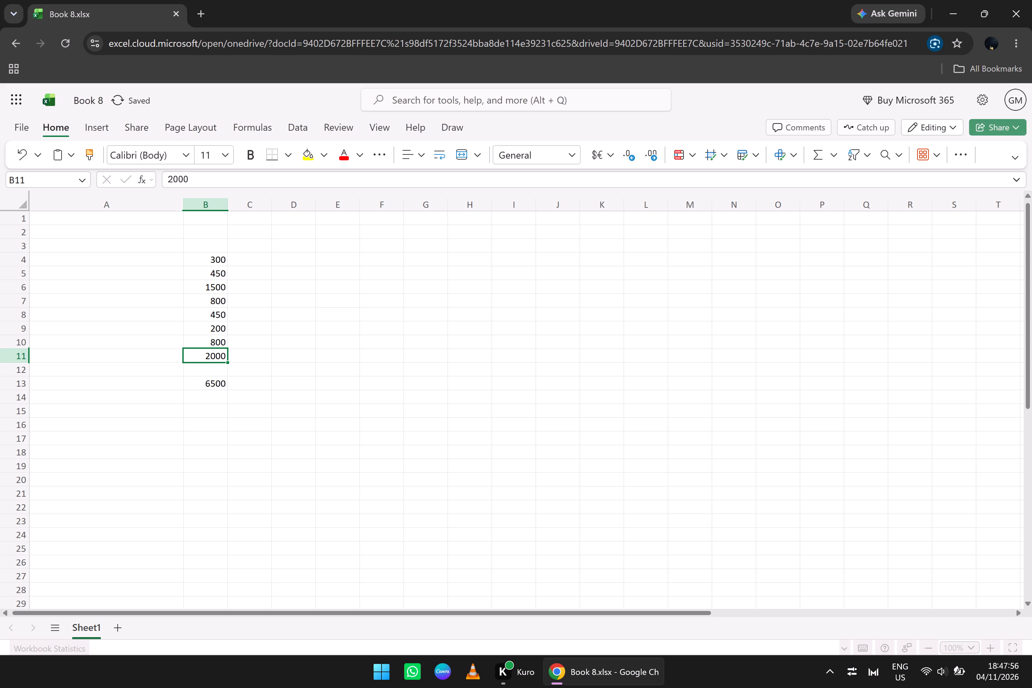
{"action": "key", "text": "BackSpace"}
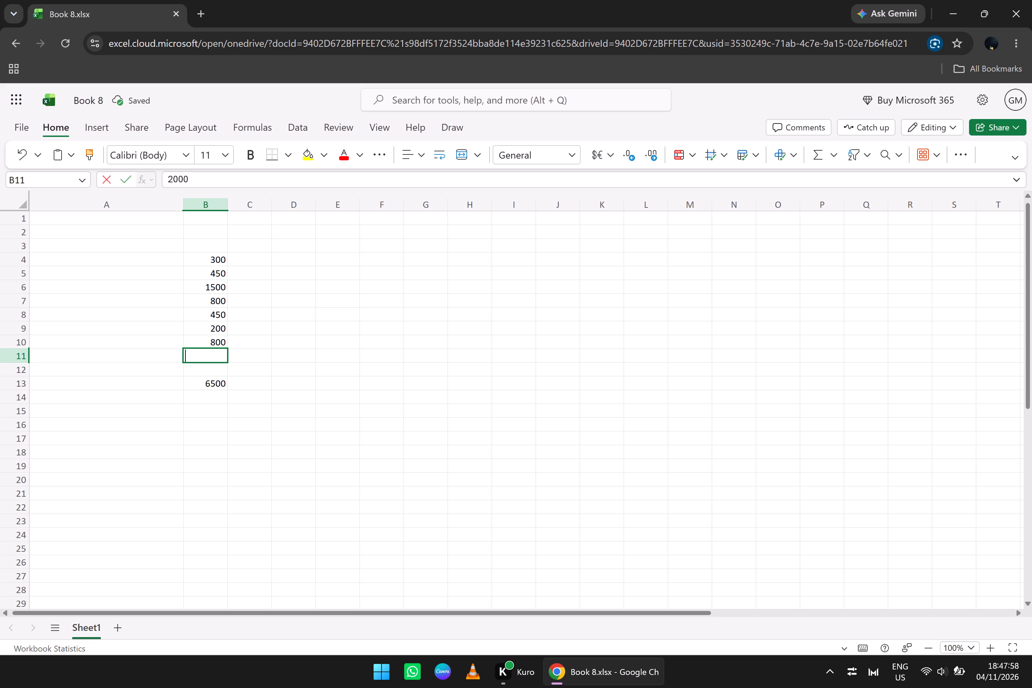
{"action": "key", "text": "Down"}
{"action": "key", "text": "Down"}
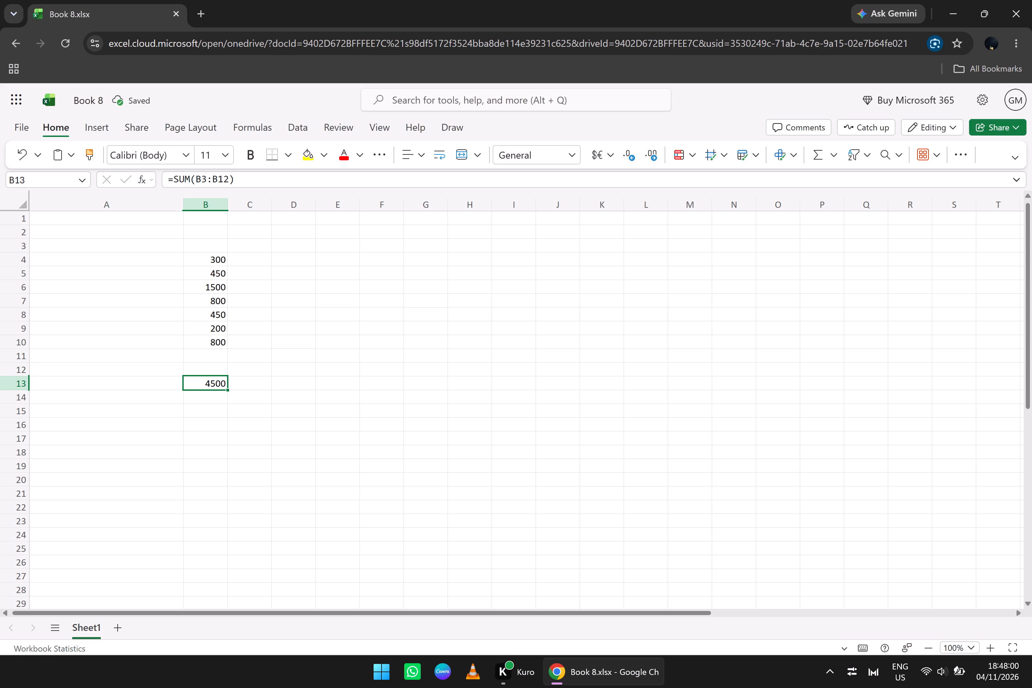
{"action": "key", "text": "BackSpace"}
Clear the remaining amounts in column B, from B10 up to B4.
{"action": "key", "text": "Up"}
{"action": "key", "text": "Up"}
{"action": "key", "text": "Up"}
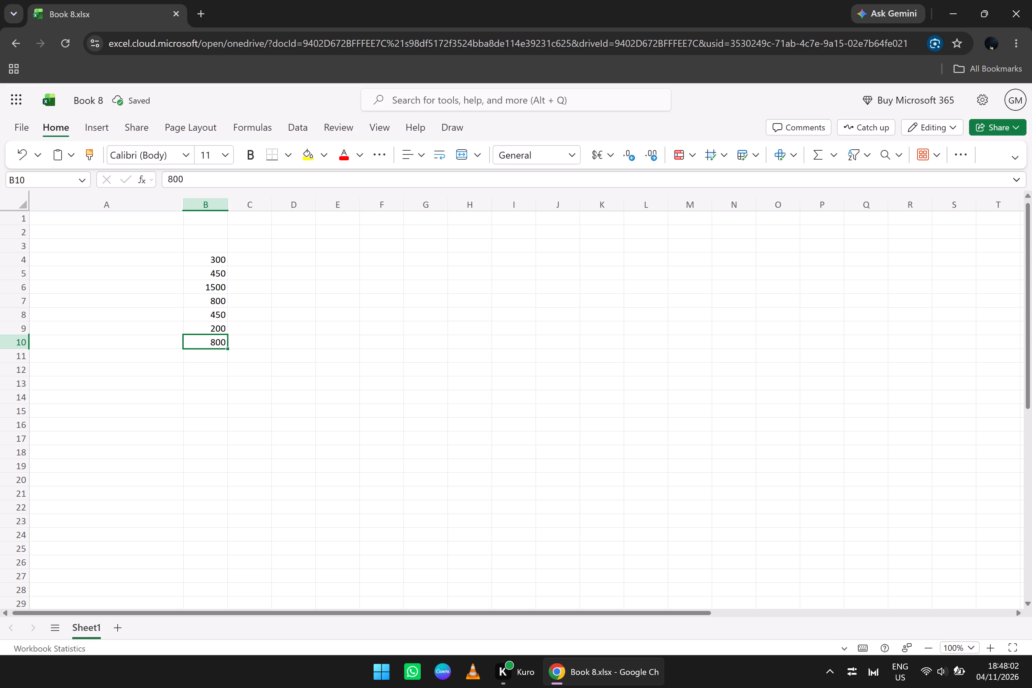
{"action": "key", "text": "BackSpace"}
{"action": "key", "text": "Up"}
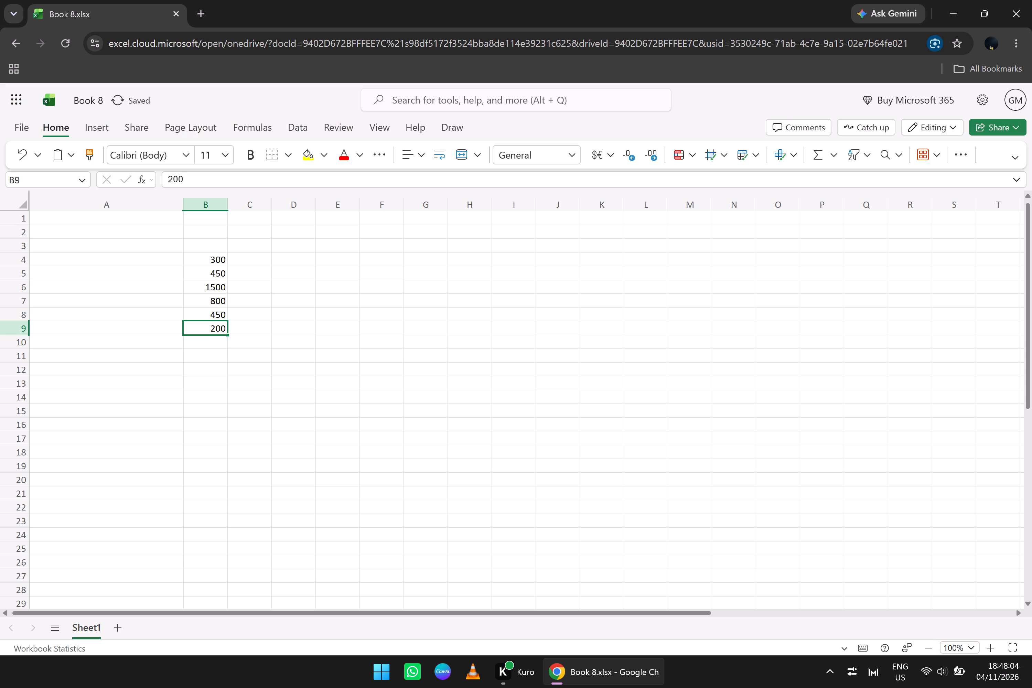
{"action": "key", "text": "BackSpace"}
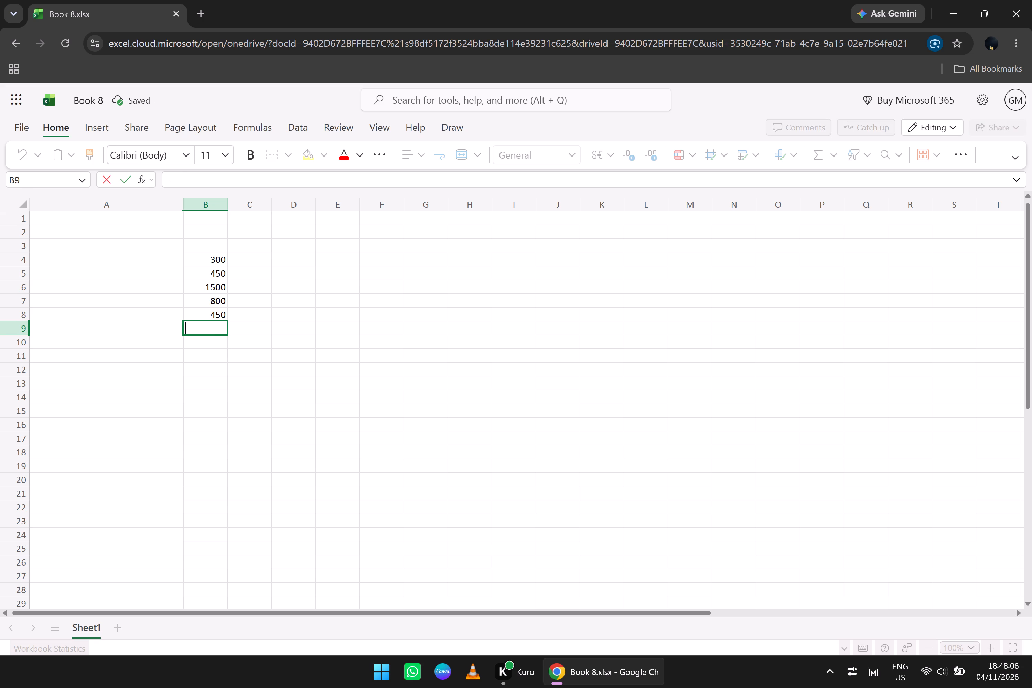
{"action": "key", "text": "Up"}
{"action": "key", "text": "BackSpace"}
{"action": "key", "text": "Up"}
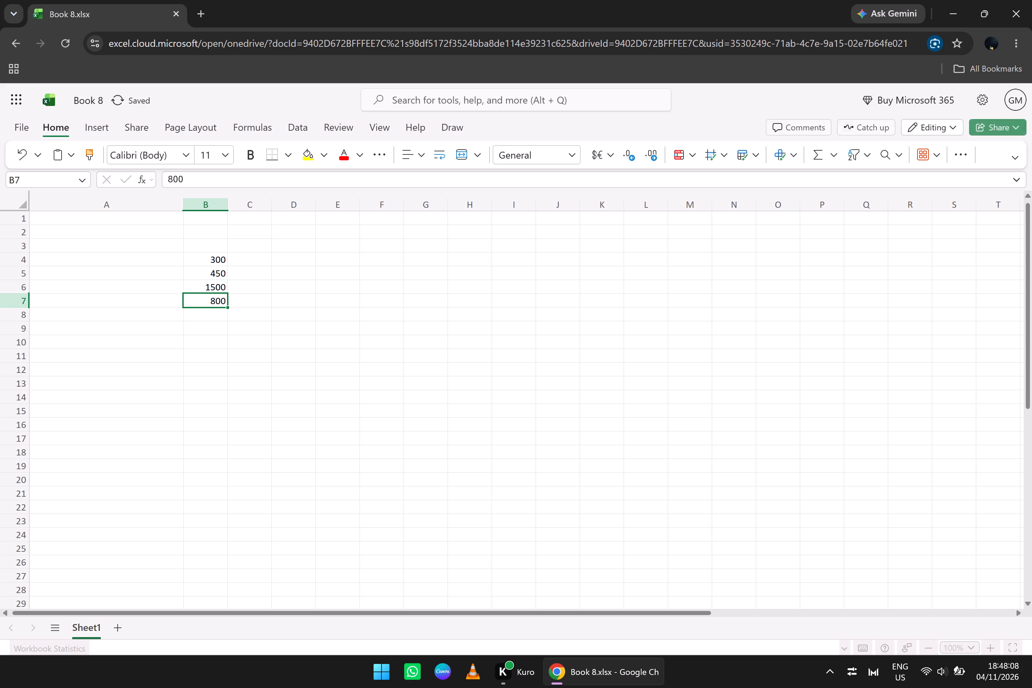
{"action": "key", "text": "BackSpace"}
{"action": "key", "text": "Up"}
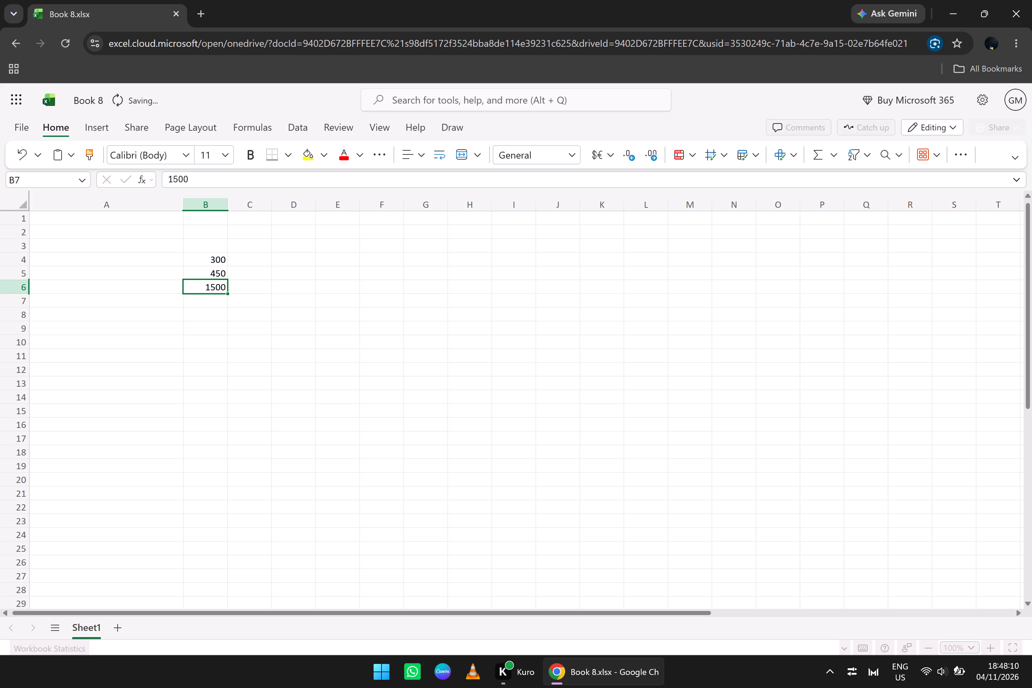
{"action": "key", "text": "BackSpace"}
{"action": "key", "text": "Up"}
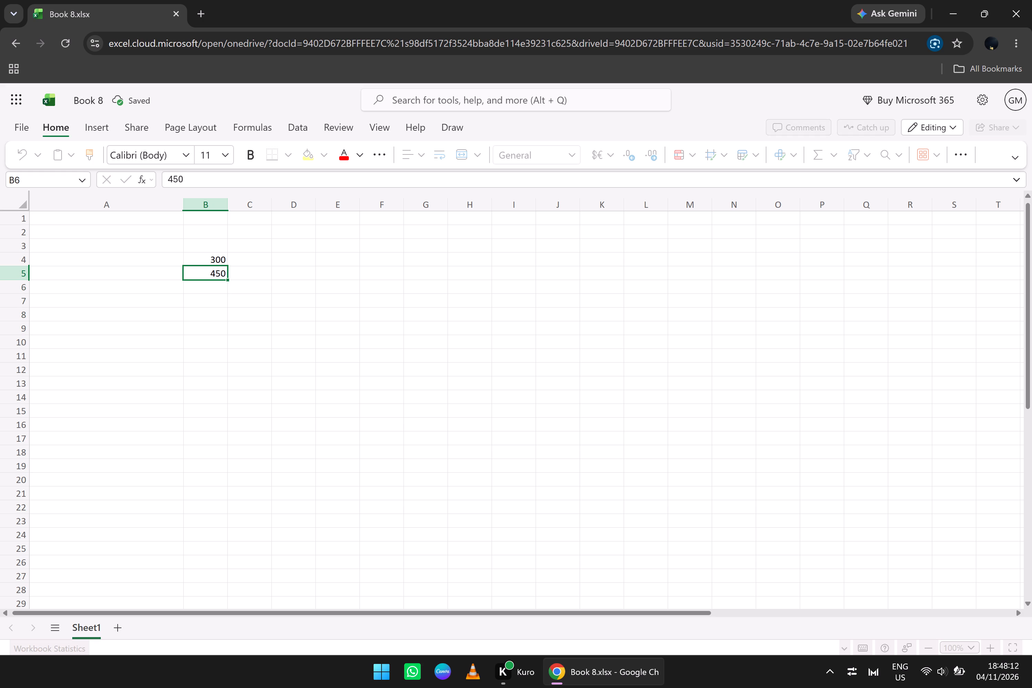
{"action": "key", "text": "BackSpace"}
{"action": "key", "text": "Up"}
{"action": "key", "text": "BackSpace"}
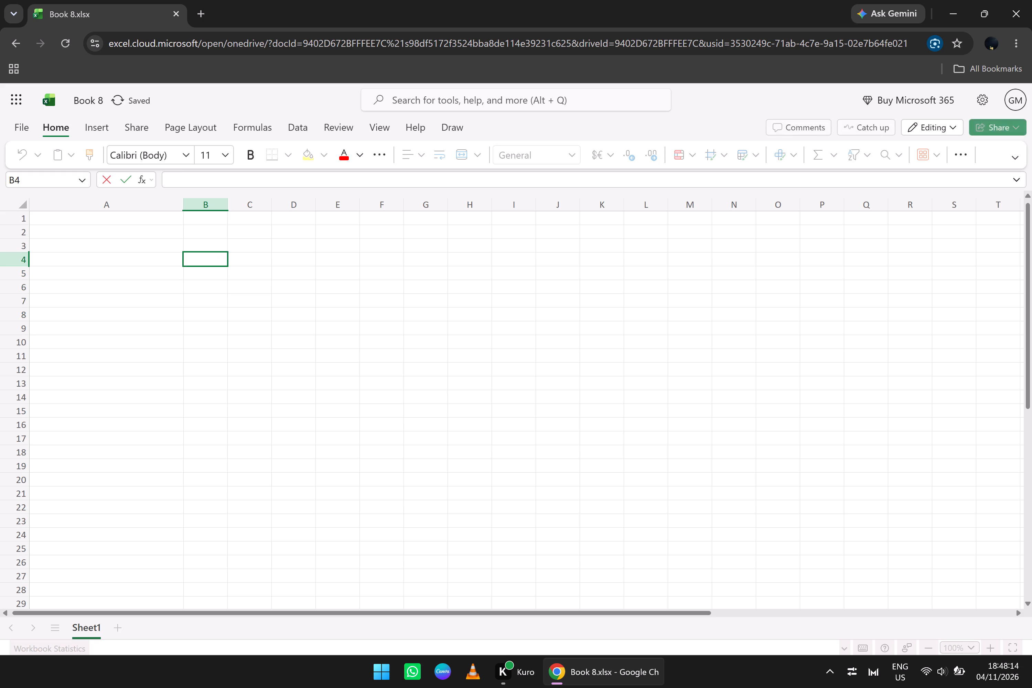
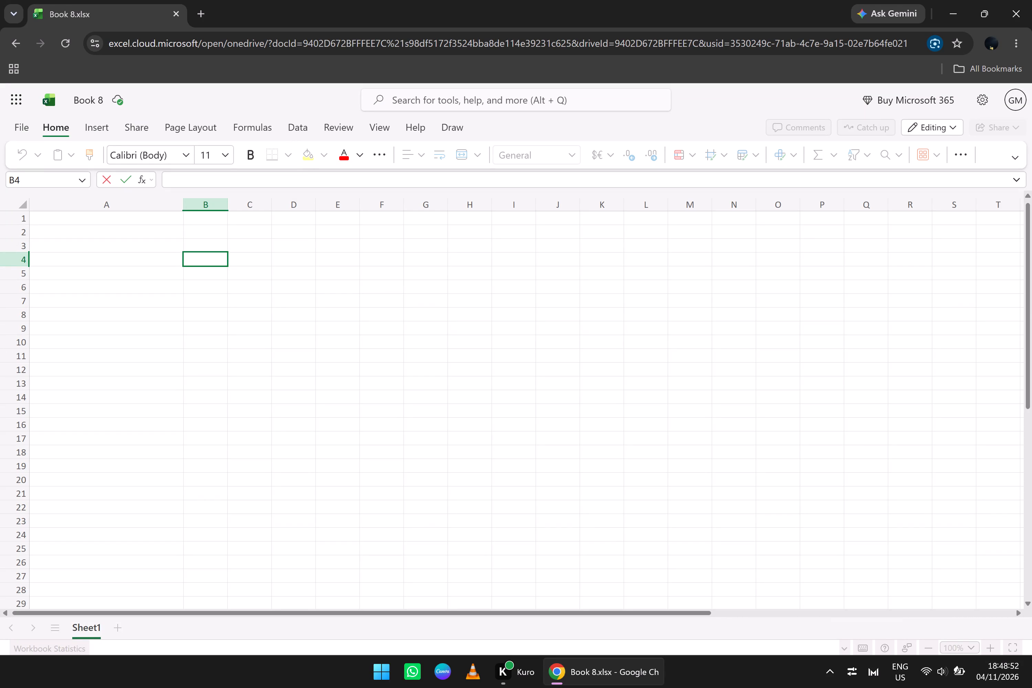
Enter the title INVENTORY MANAGEMENT RECORD in cell A1.
{"action": "left_click", "coordinate": [114, 223]}
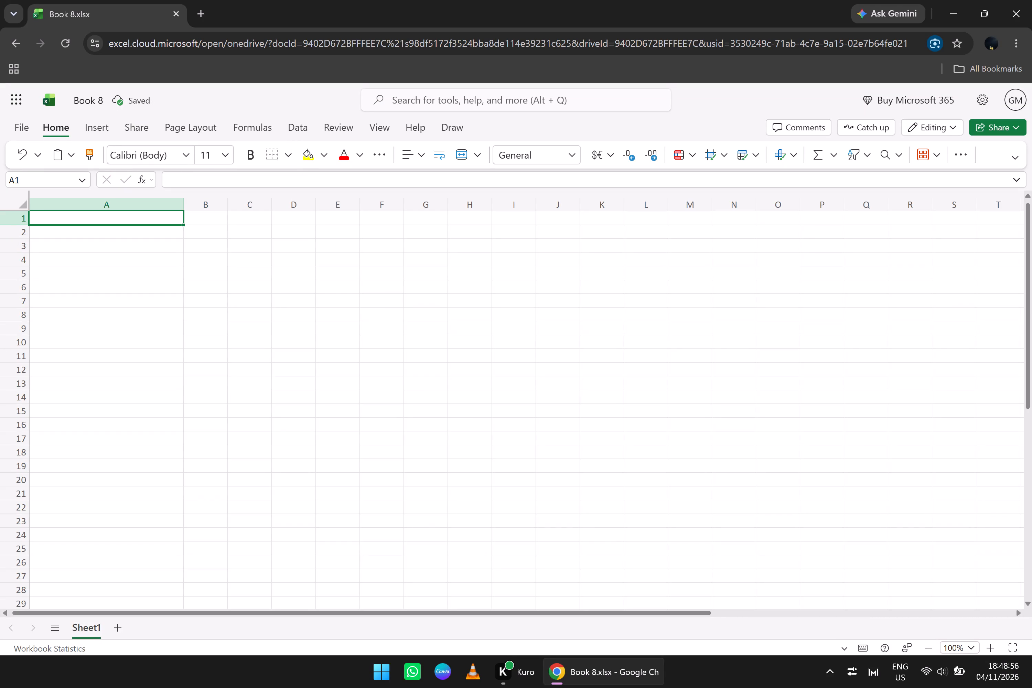
{"action": "type", "text": "IN"}
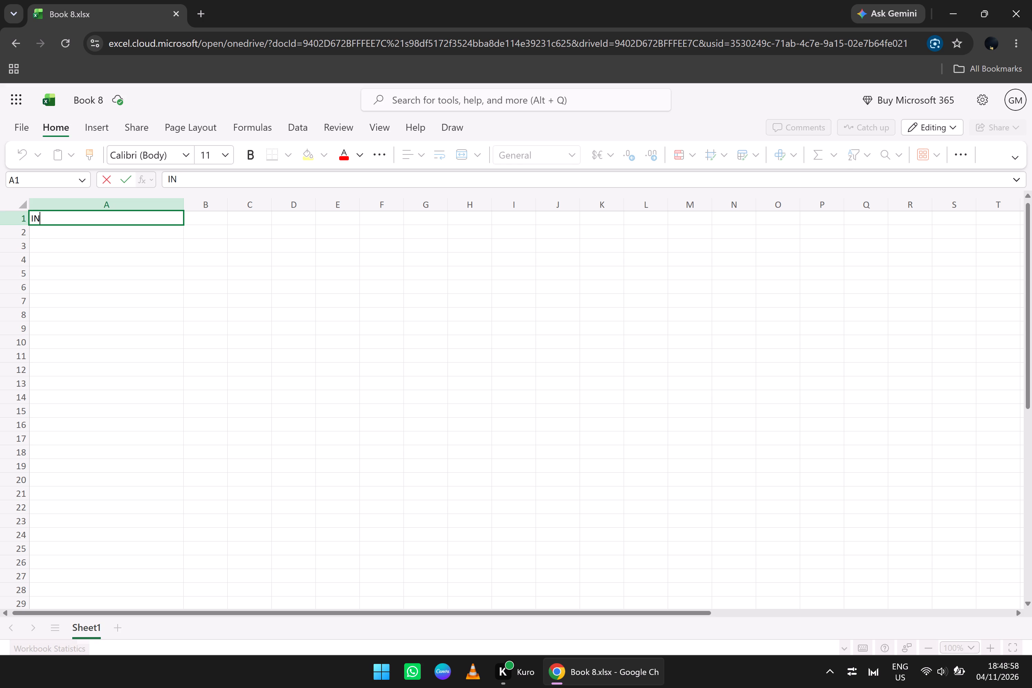
{"action": "type", "text": "VENTORY MANAG"}
{"action": "type", "text": "EMEN"}
{"action": "key", "text": "t"}
{"action": "key", "text": "space"}
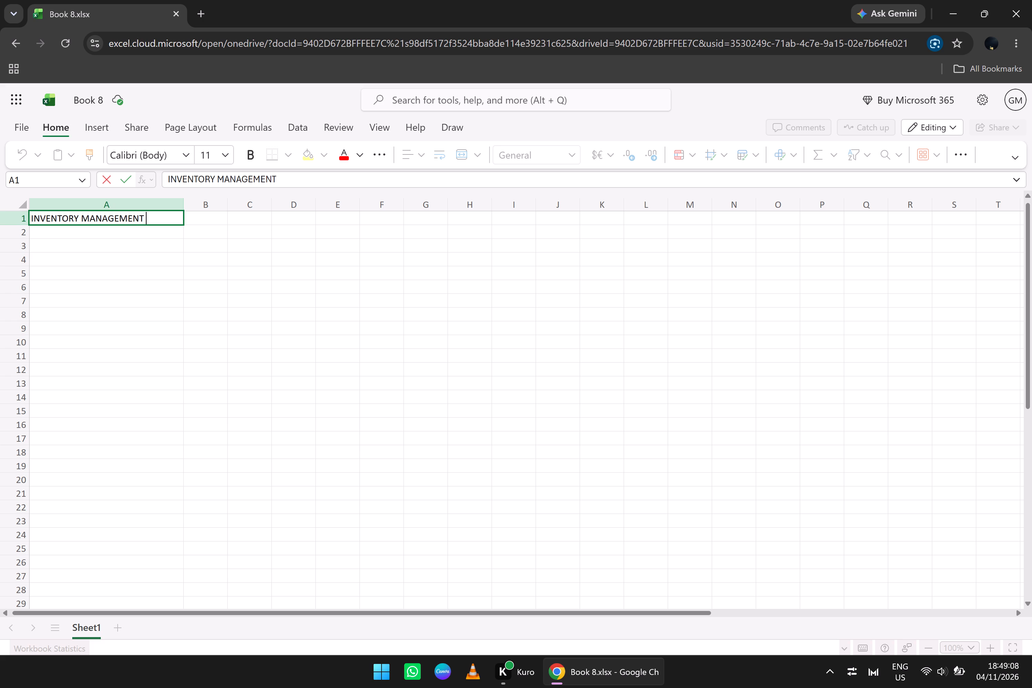
{"action": "type", "text": "RECO"}
{"action": "key", "text": "r"}
{"action": "key", "text": "d"}
{"action": "key", "text": "Return"}
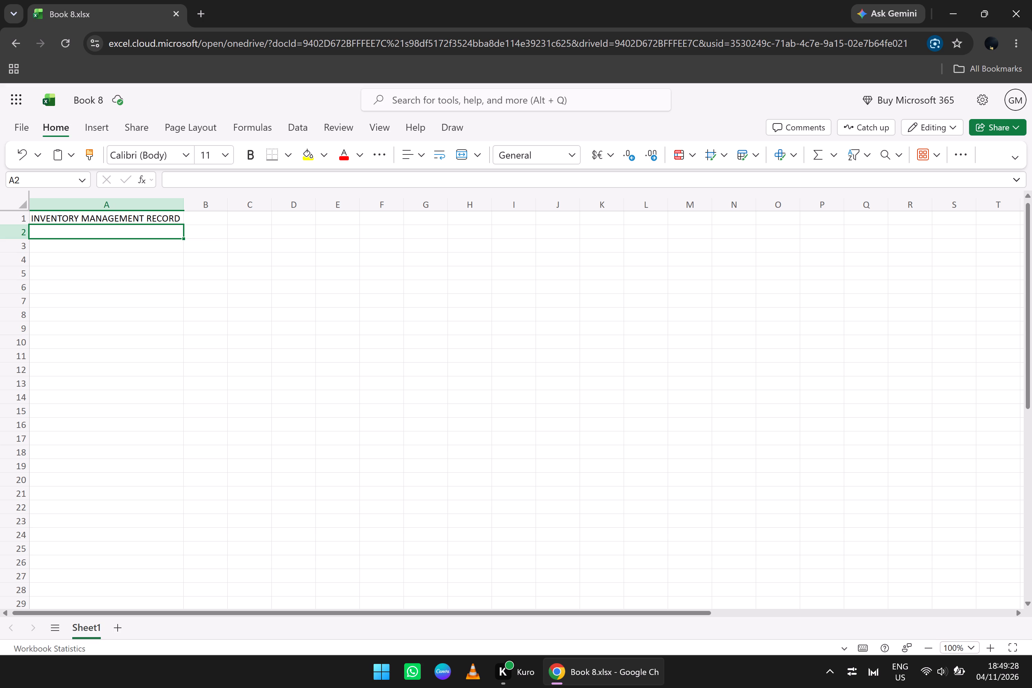
Enter "Bussiness name: ABC GENERAL STORES" in cell A2, with the store name in capitals.
{"action": "key", "text": "b"}
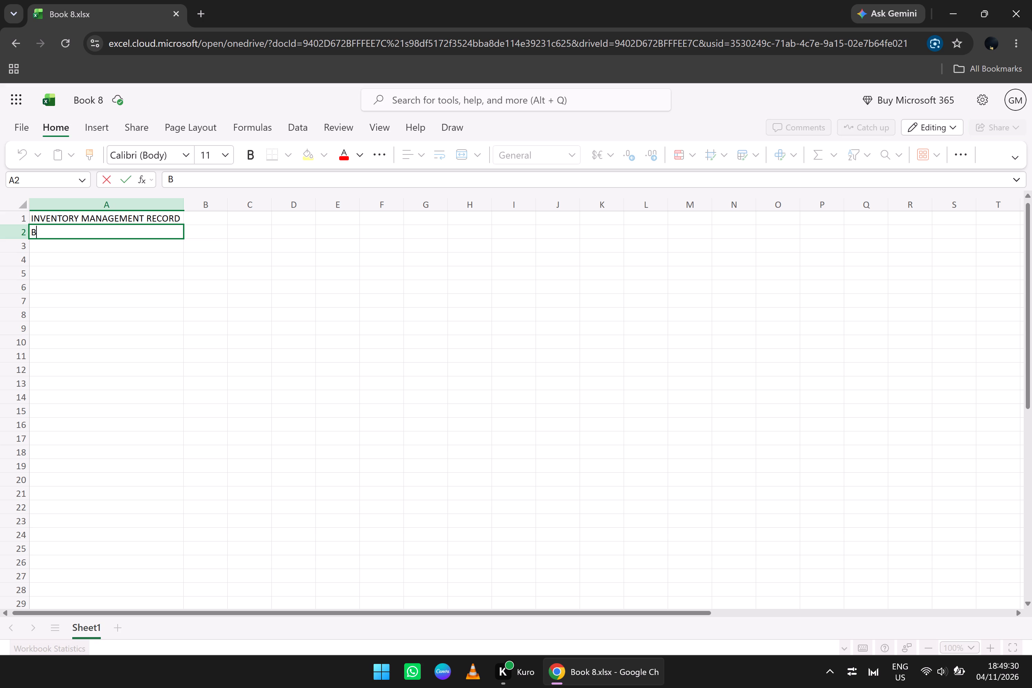
{"action": "type", "text": "ussiness name"}
{"action": "key", "text": "shift+colon"}
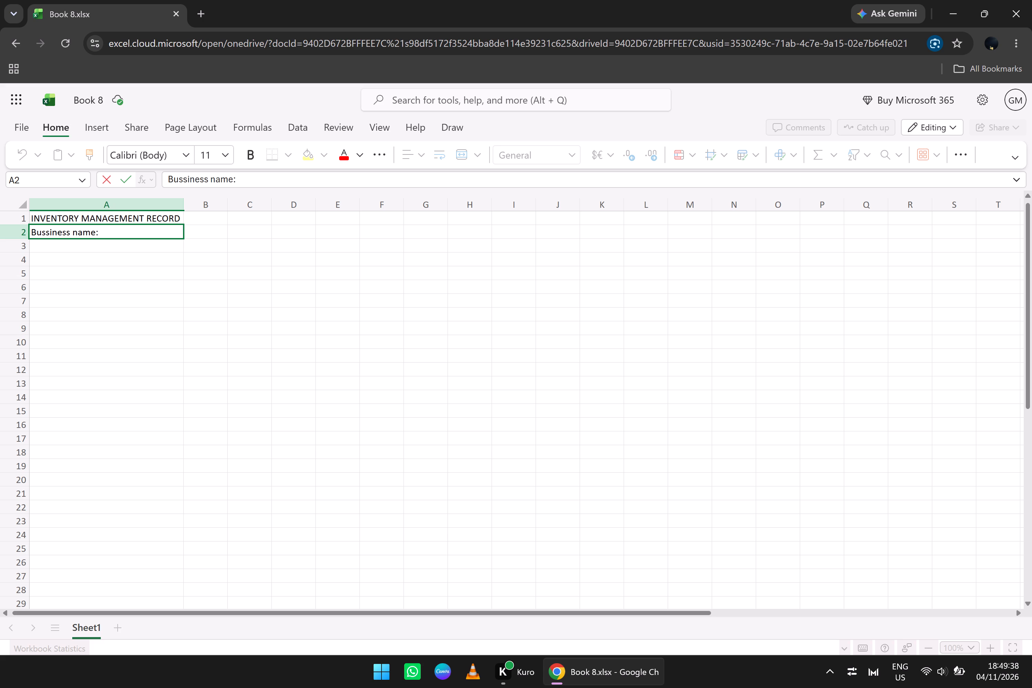
{"action": "key", "text": "space"}
{"action": "key", "text": "a"}
{"action": "type", "text": "general"}
{"action": "key", "text": "space"}
{"action": "type", "text": "st"}
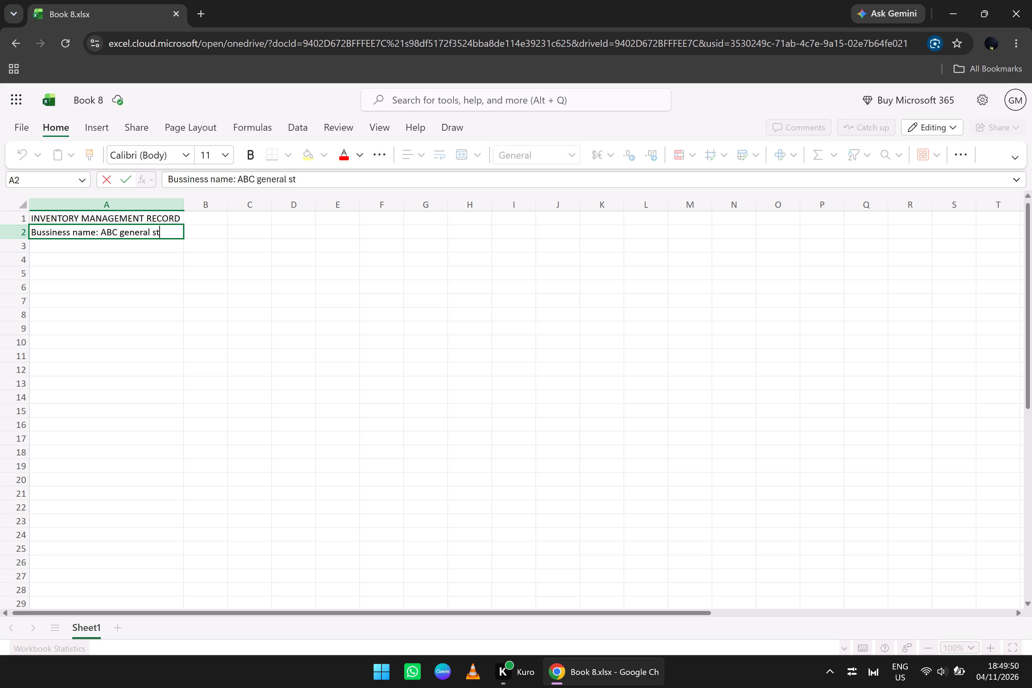
{"action": "key", "text": "o"}
{"action": "key", "text": "BackSpace"}
{"action": "key", "text": "BackSpace"}
{"action": "key", "text": "BackSpace"}
{"action": "key", "text": "BackSpace"}
{"action": "key", "text": "BackSpace"}
{"action": "key", "text": "BackSpace"}
{"action": "key", "text": "BackSpace"}
{"action": "key", "text": "BackSpace"}
{"action": "key", "text": "BackSpace"}
{"action": "key", "text": "BackSpace"}
{"action": "key", "text": "BackSpace"}
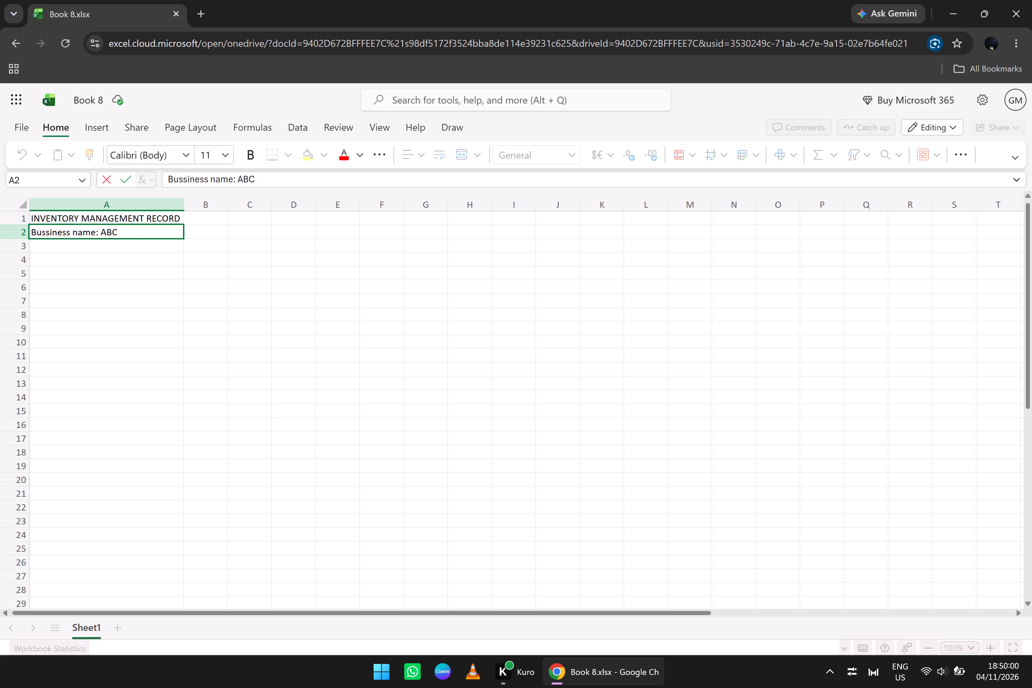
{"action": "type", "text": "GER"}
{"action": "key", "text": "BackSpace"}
Complete the business name in cell A2 so it reads "Bussiness name: ABC GENERAL STORES".
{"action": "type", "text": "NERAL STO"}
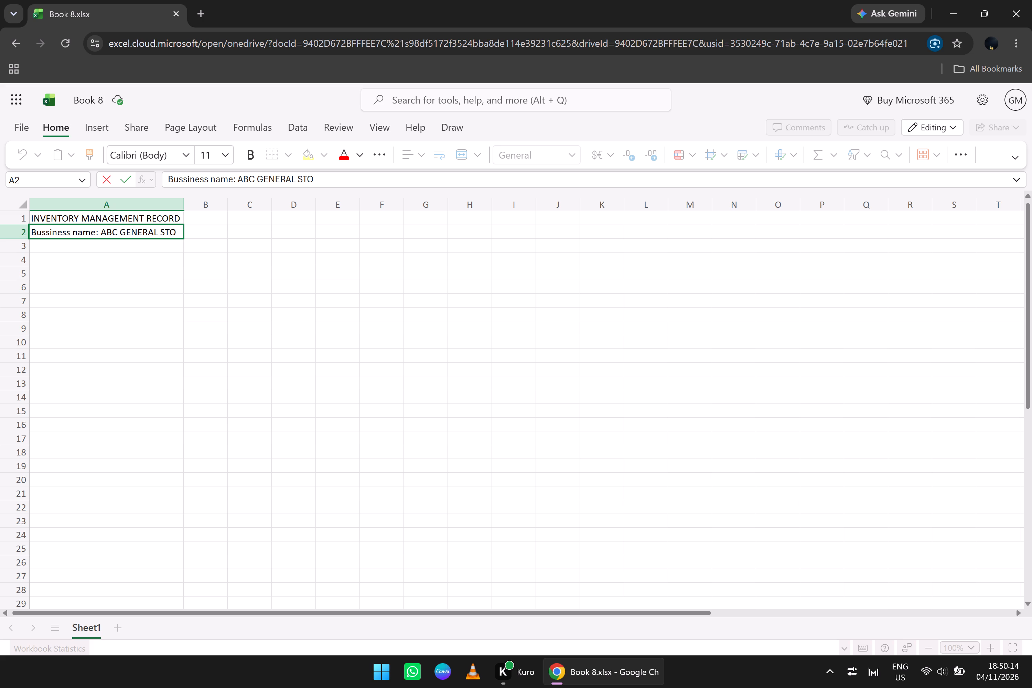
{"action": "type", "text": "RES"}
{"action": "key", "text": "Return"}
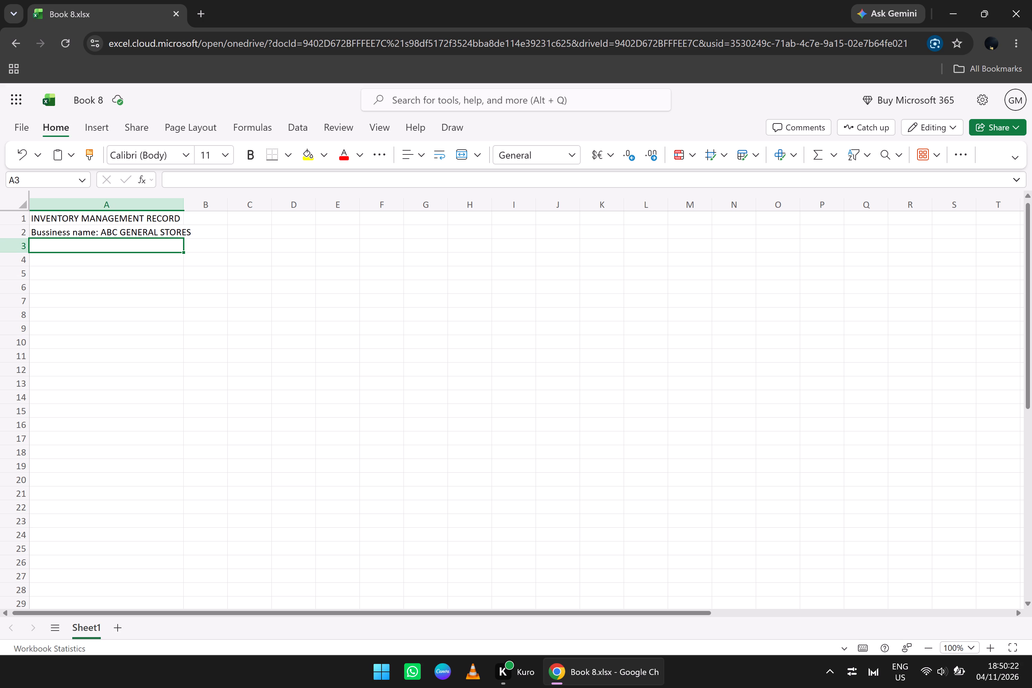
Enter "Prepared by :INVENTORY DEPARTMENT" in cell A3, with the department name in capitals.
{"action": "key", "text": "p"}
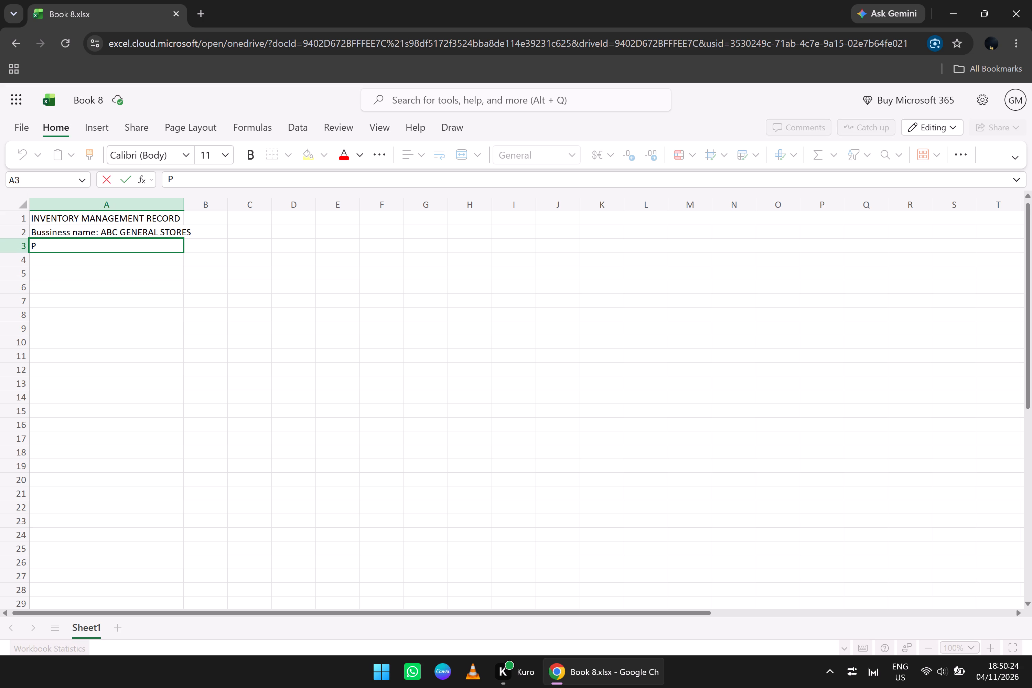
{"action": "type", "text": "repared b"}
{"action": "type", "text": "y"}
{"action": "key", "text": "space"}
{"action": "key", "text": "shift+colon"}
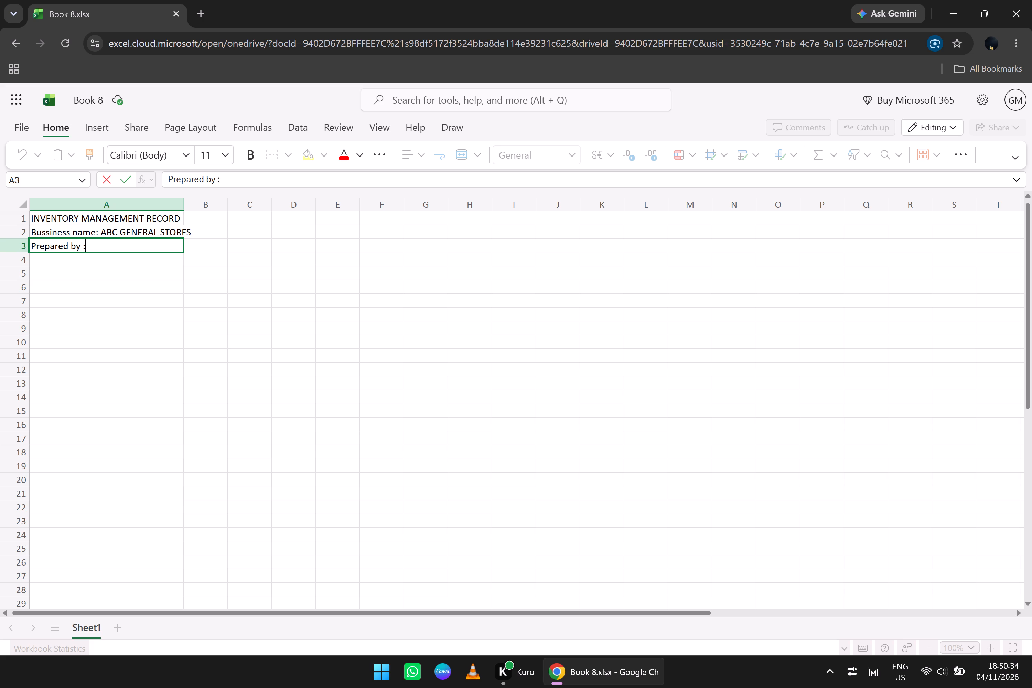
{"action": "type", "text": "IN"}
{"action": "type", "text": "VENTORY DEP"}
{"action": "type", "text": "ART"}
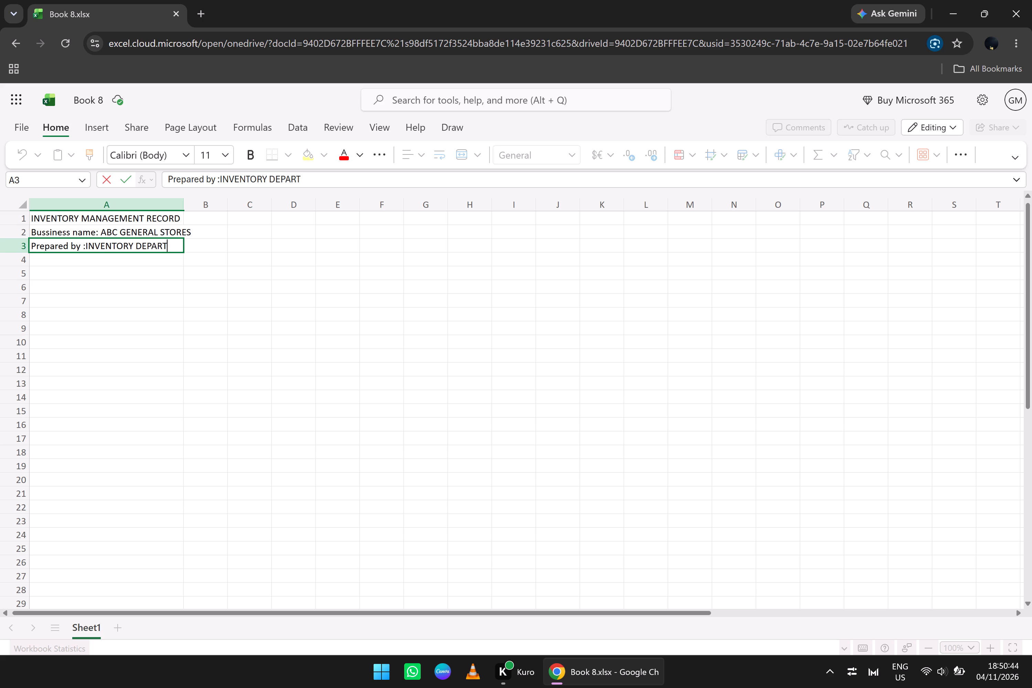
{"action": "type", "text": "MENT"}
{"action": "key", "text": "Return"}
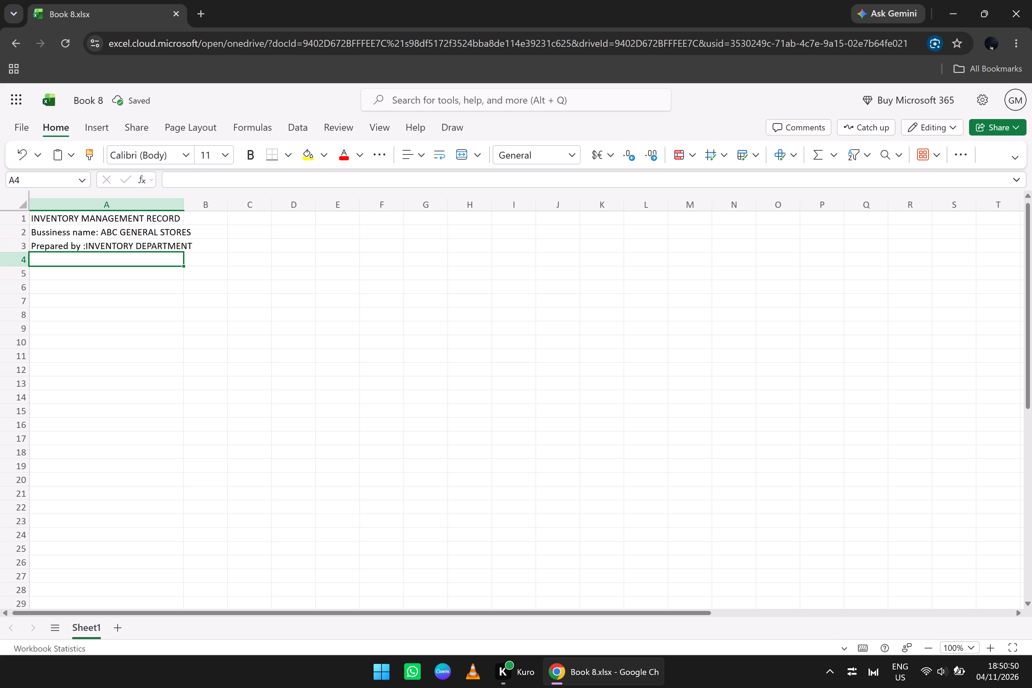
Enter the label "Date" in cell A4.
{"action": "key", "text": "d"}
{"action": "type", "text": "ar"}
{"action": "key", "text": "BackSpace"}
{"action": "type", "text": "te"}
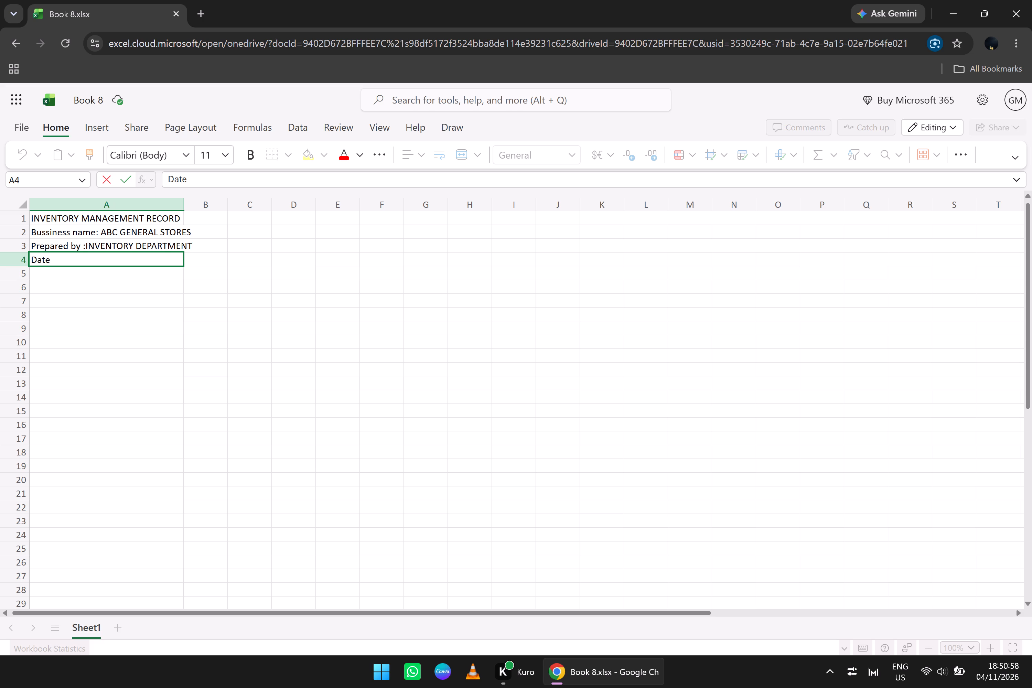
Complete the date line in A4 as "Date: 4/11/2026".
{"action": "type", "text": ":"}
{"action": "key", "text": "space"}
{"action": "type", "text": "4/"}
{"action": "type", "text": "11"}
{"action": "key", "text": "slash"}
{"action": "type", "text": "202"}
{"action": "key", "text": "6"}
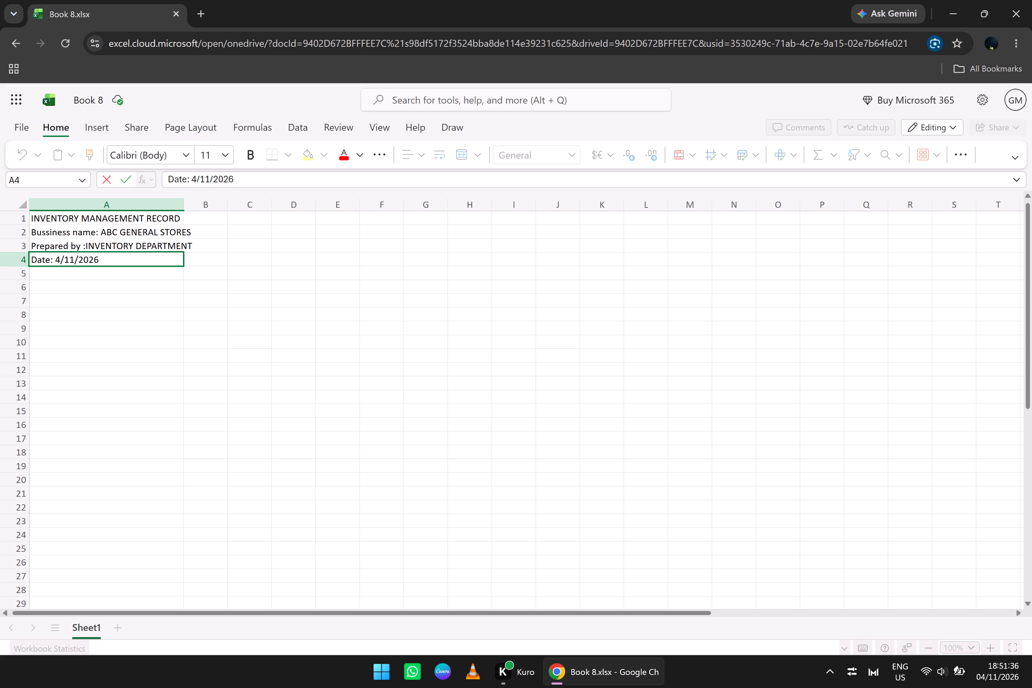
{"action": "key", "text": "Down"}
Enter the label "Recorder item number" in A6, leaving row 5 blank.
{"action": "key", "text": "Down"}
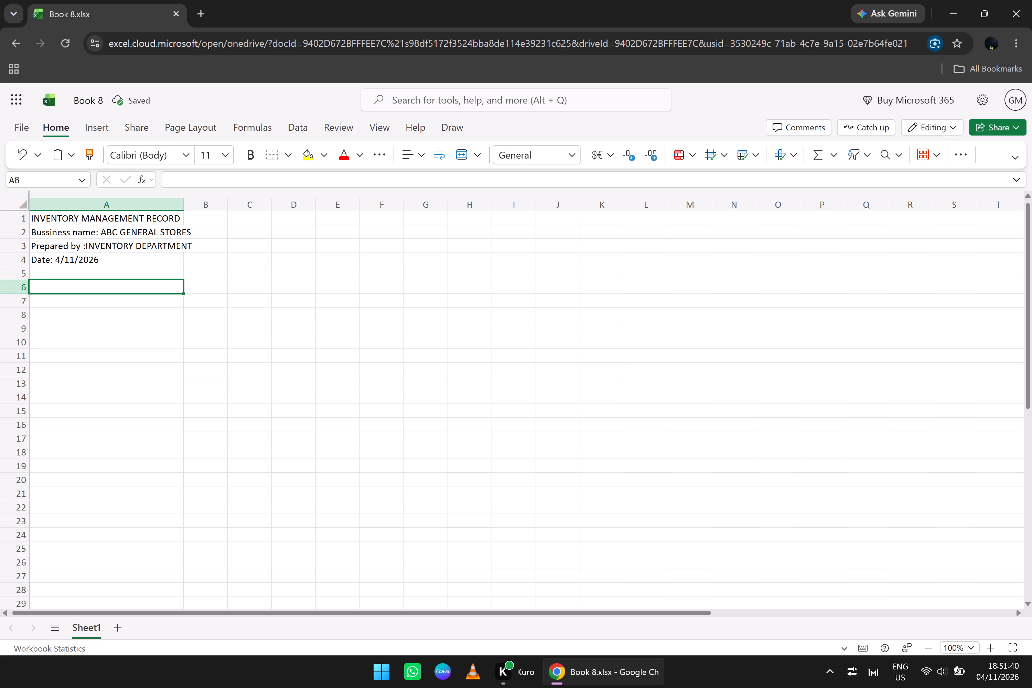
{"action": "key", "text": "r"}
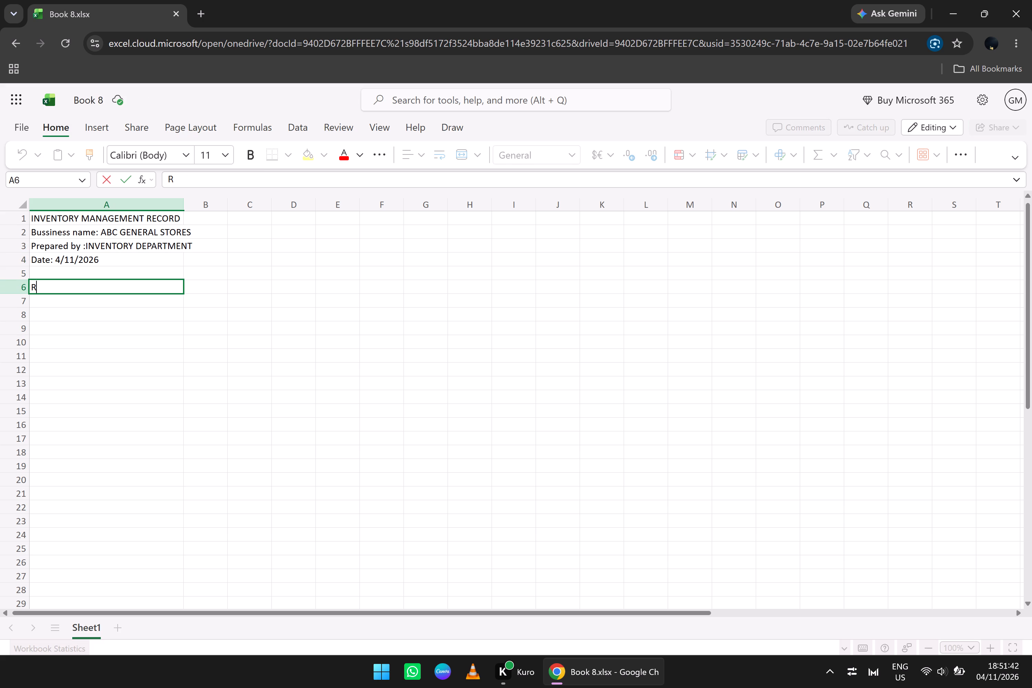
{"action": "type", "text": "ecorder i"}
{"action": "type", "text": "tem number"}
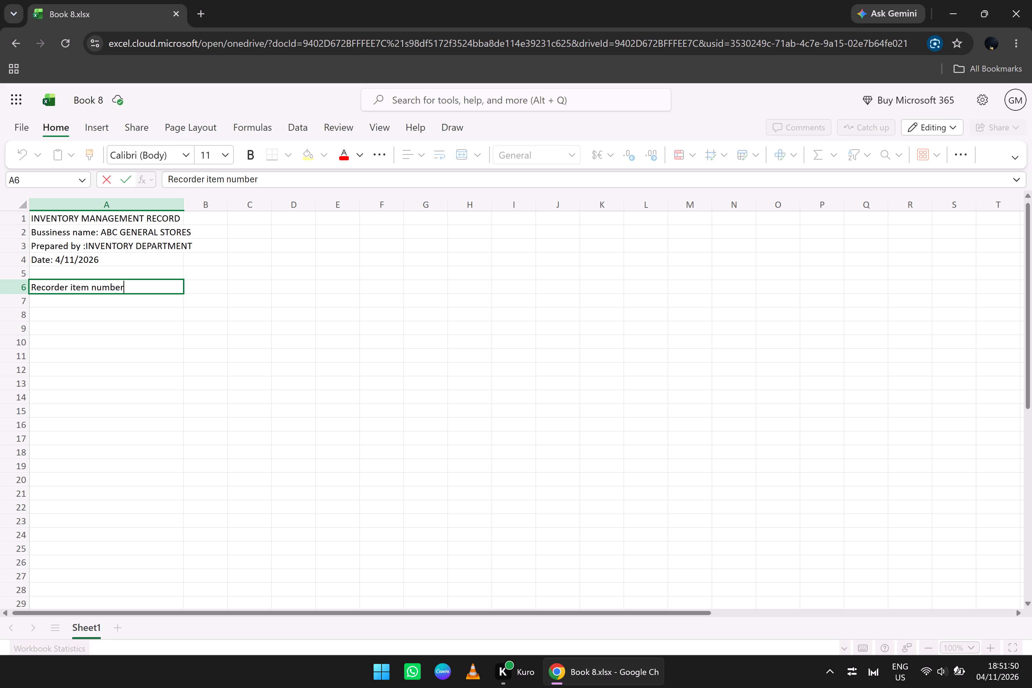
{"action": "key", "text": "Return"}
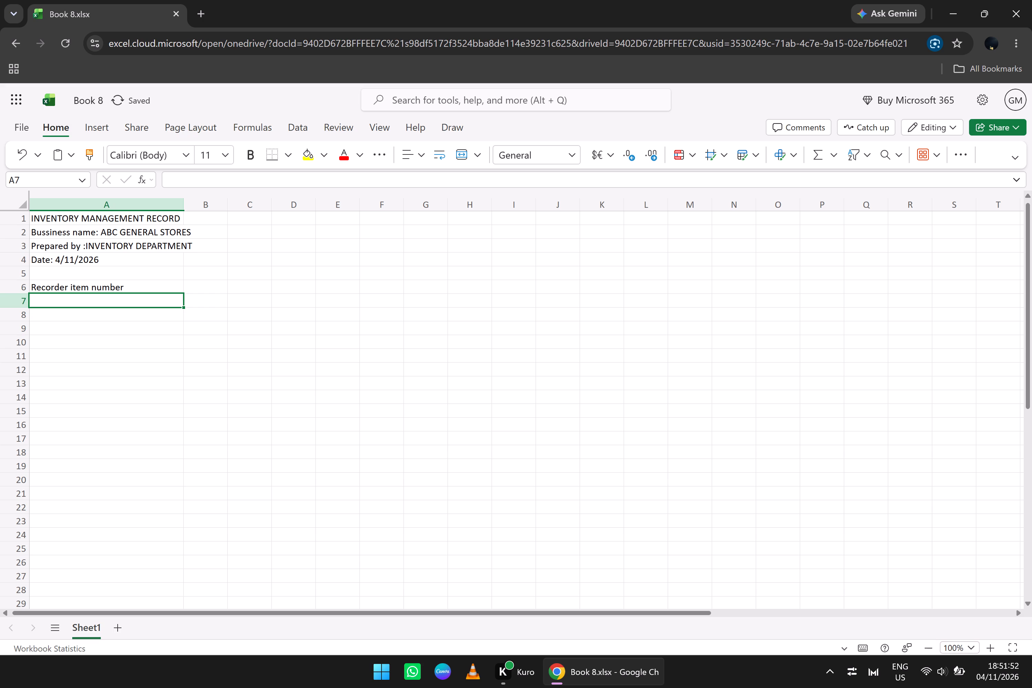
Enter the label "Last order date" in A7, with a capital L.
{"action": "type", "text": "last order daye"}
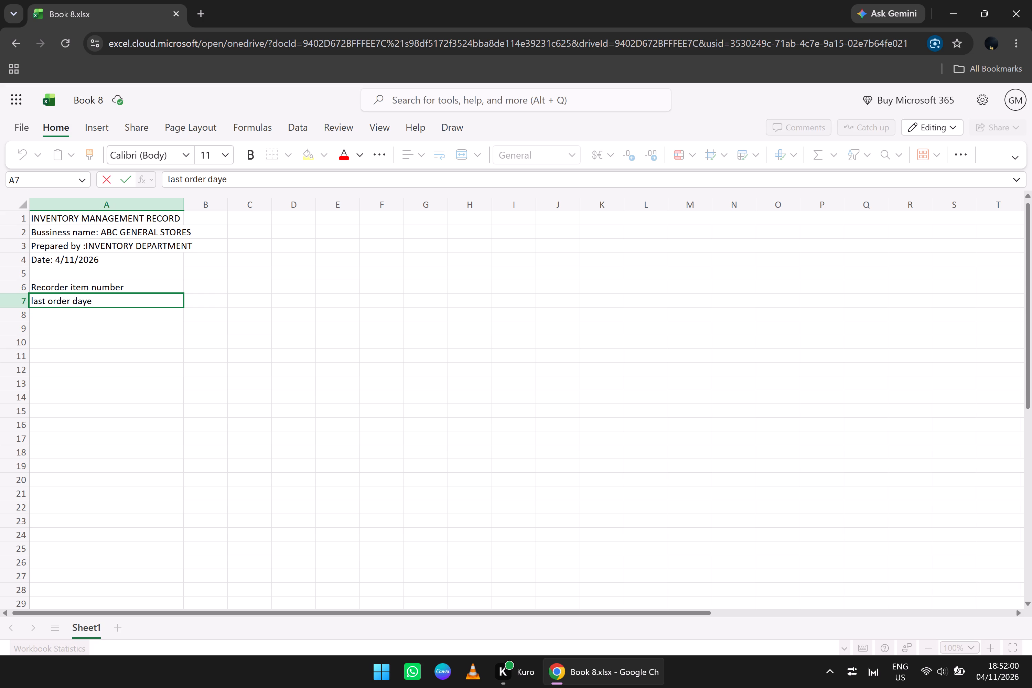
{"action": "key", "text": "BackSpace"}
{"action": "key", "text": "BackSpace"}
{"action": "type", "text": "te"}
{"action": "left_click", "coordinate": [35, 299]}
{"action": "key", "text": "BackSpace"}
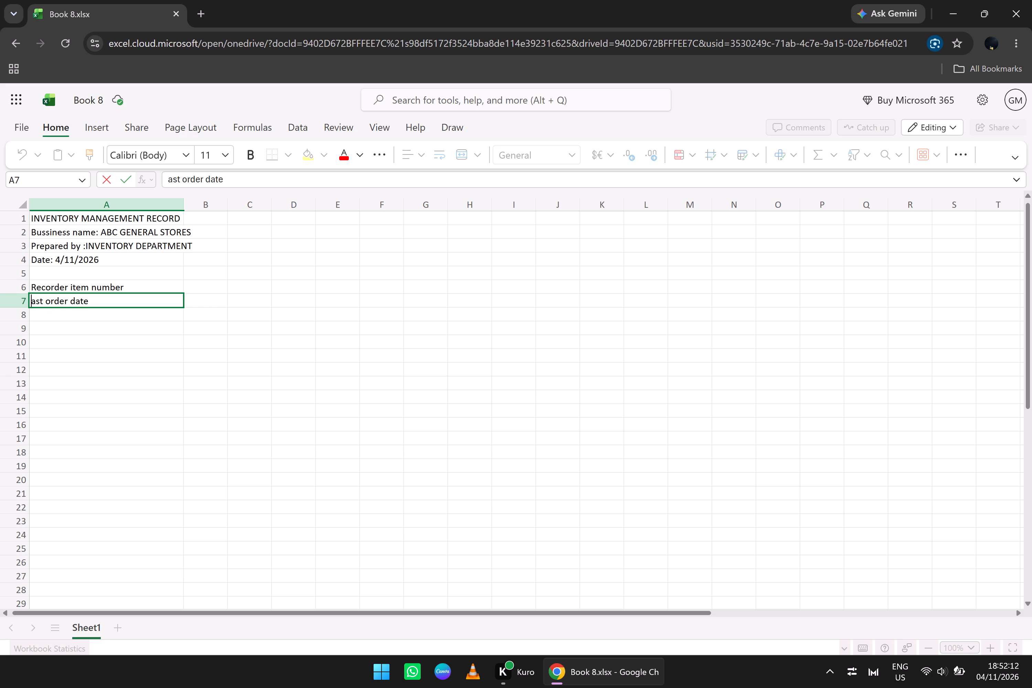
{"action": "key", "text": "l"}
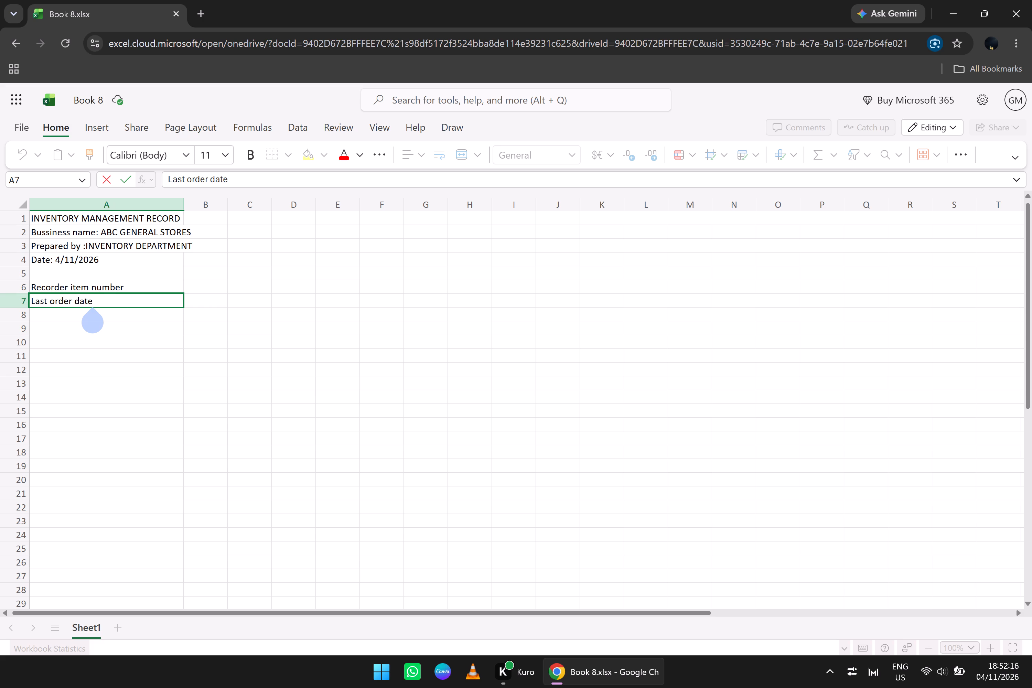
{"action": "key", "text": "Return"}
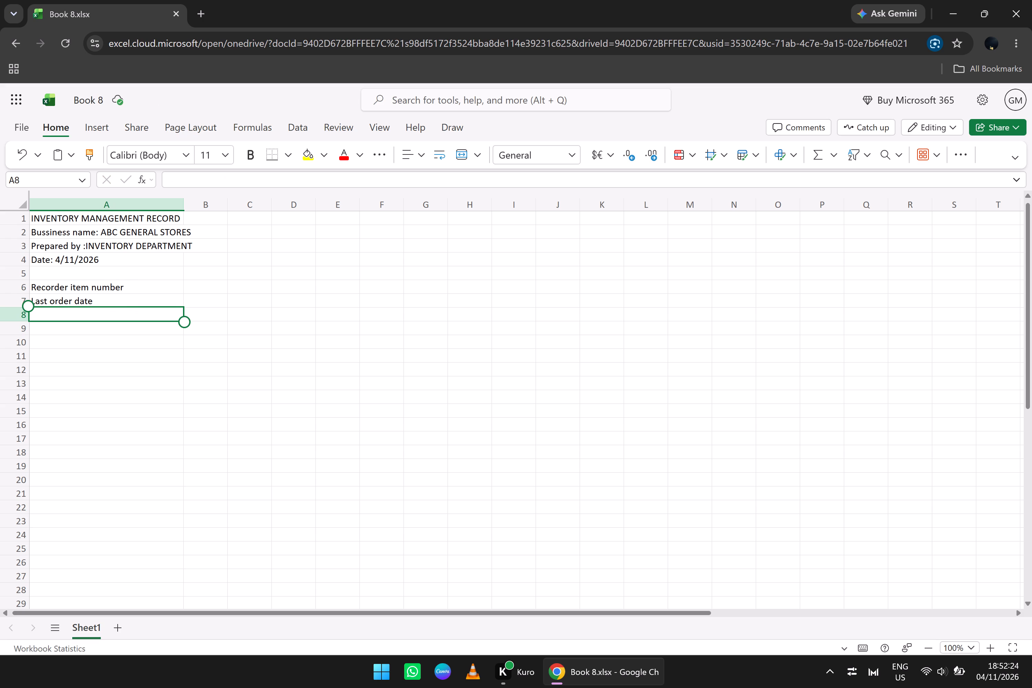
Enter the label "Item name" in cell A8, directly below "Last order date".
{"action": "key", "text": "i"}
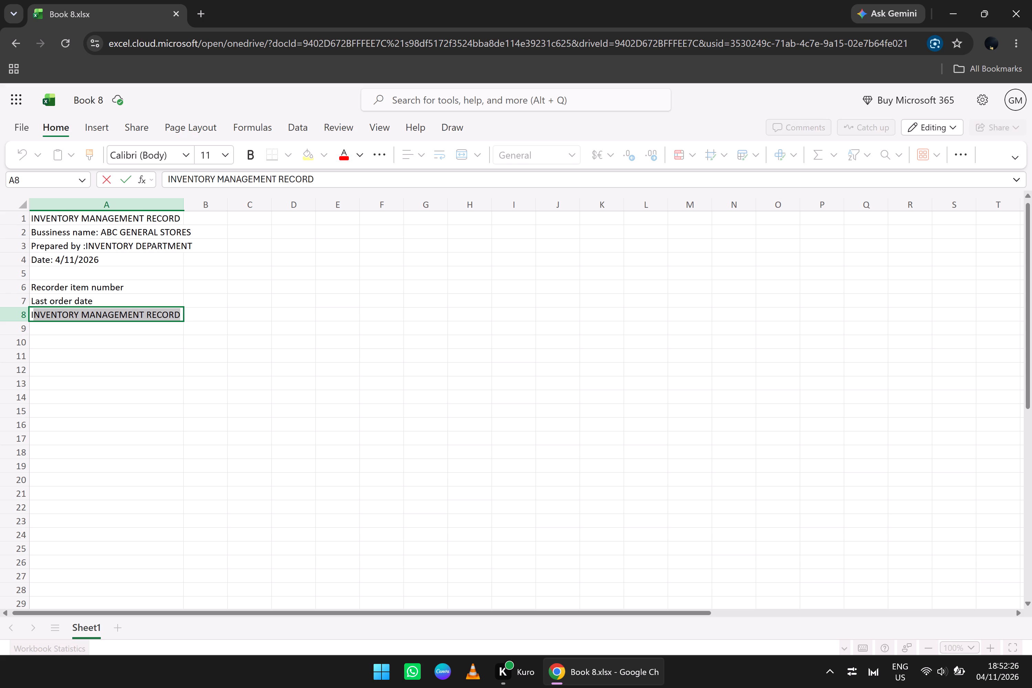
{"action": "type", "text": "tem name"}
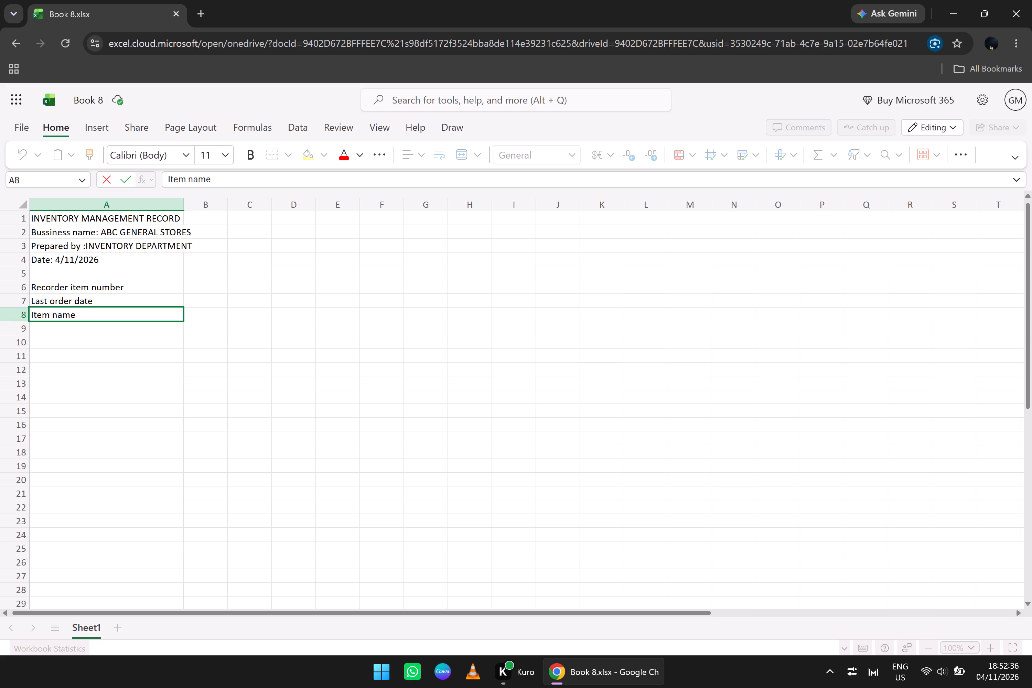
{"action": "key", "text": "Return"}
Enter the label "Vendor stock" in cell A9, directly below "Item name".
{"action": "key", "text": "v"}
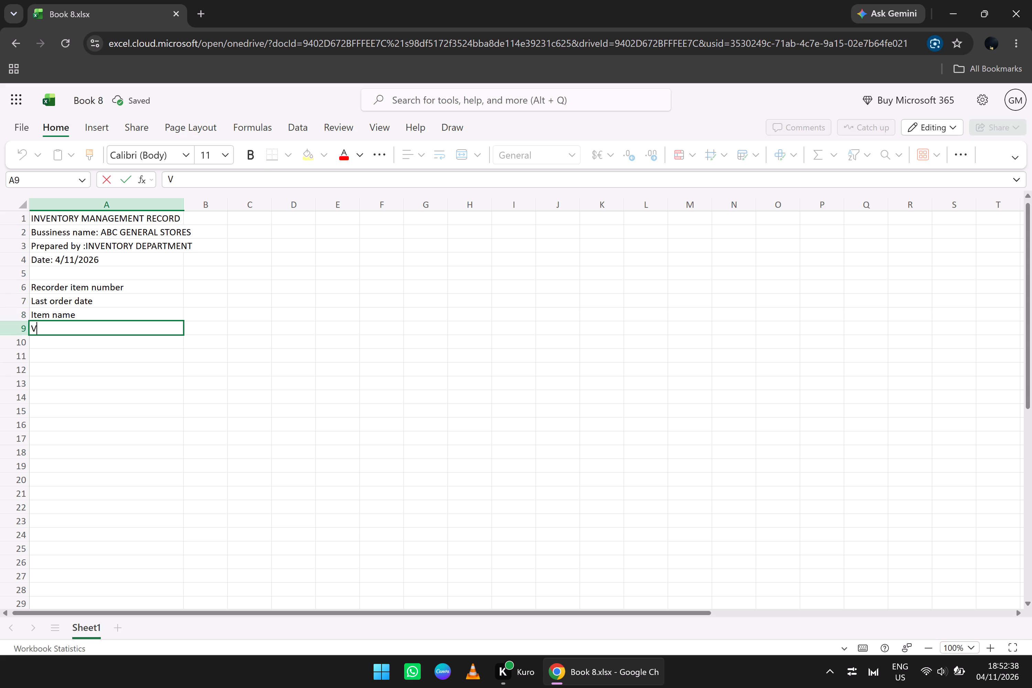
{"action": "type", "text": "endor stock"}
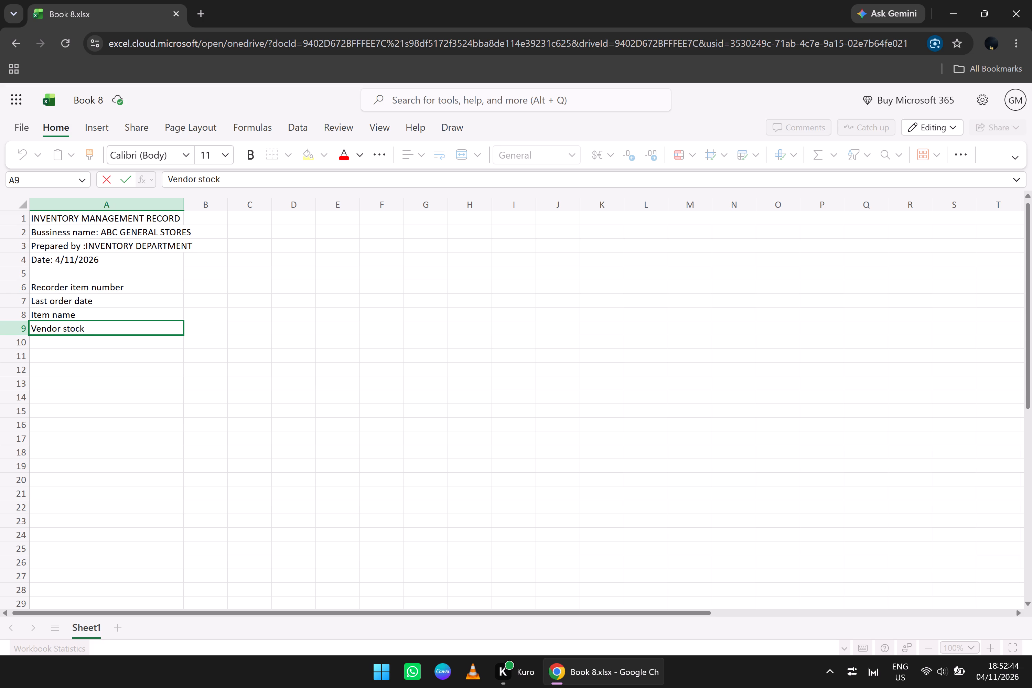
{"action": "key", "text": "Return"}
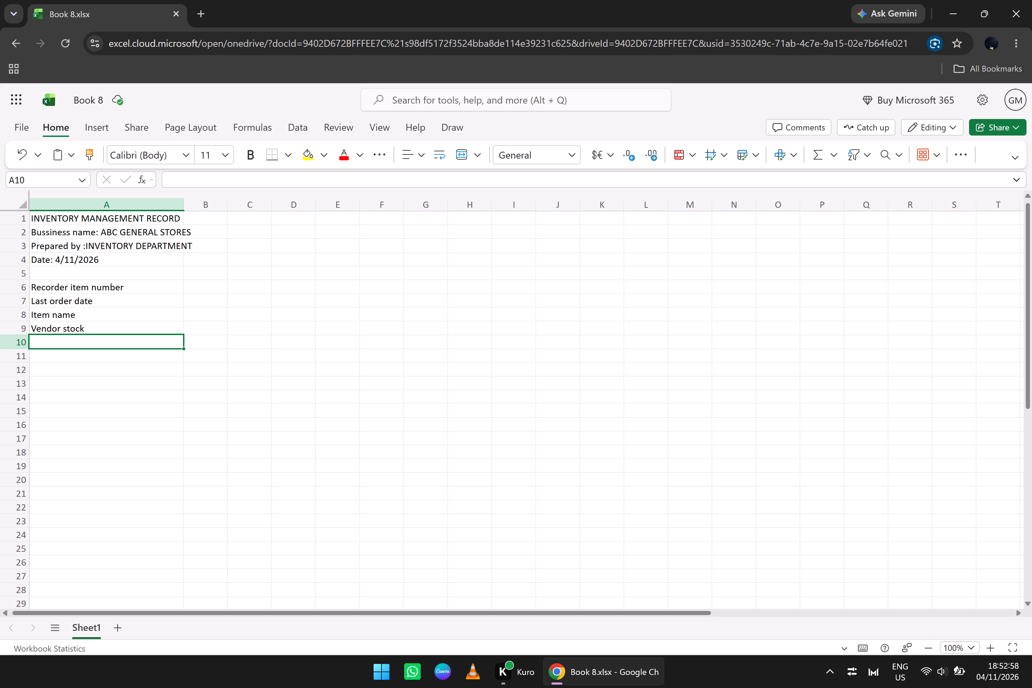
Start the next field label in cell A10 with the text "Location de".
{"action": "key", "text": "o"}
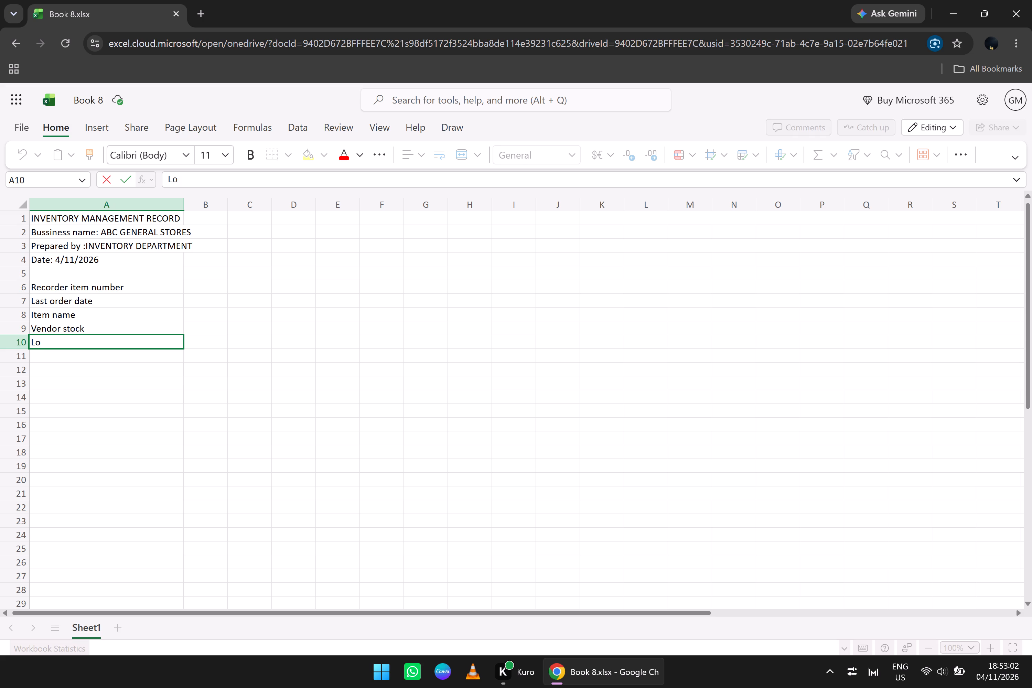
{"action": "type", "text": "cation"}
{"action": "key", "text": "space"}
{"action": "key", "text": "d"}
{"action": "key", "text": "e"}
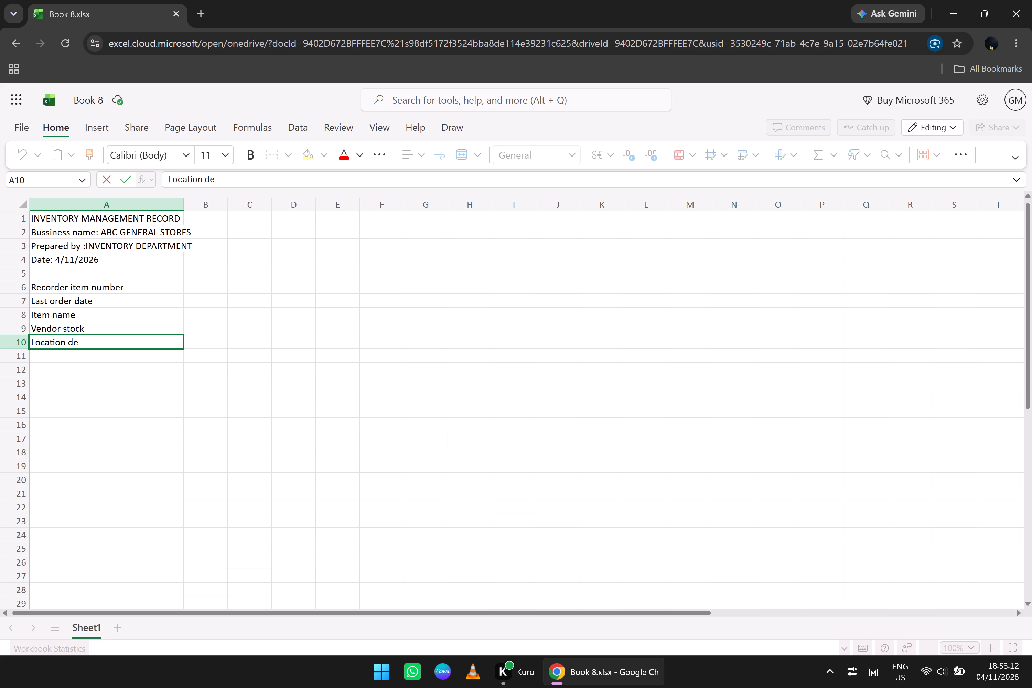
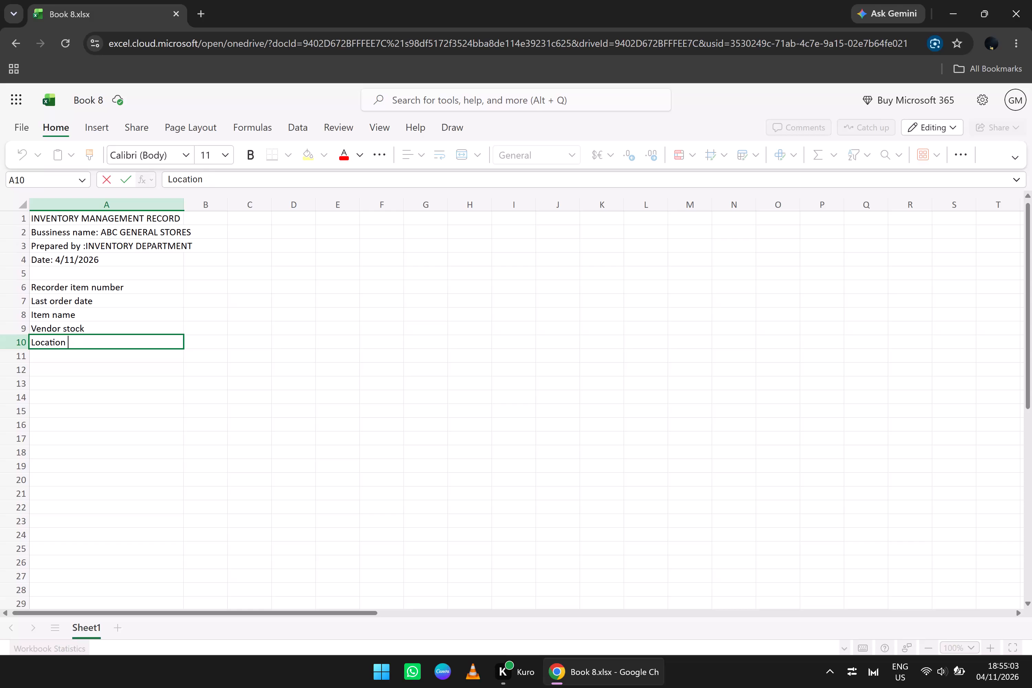
Complete the entry of the field label "Location" in cell A10.
{"action": "key", "text": "Return"}
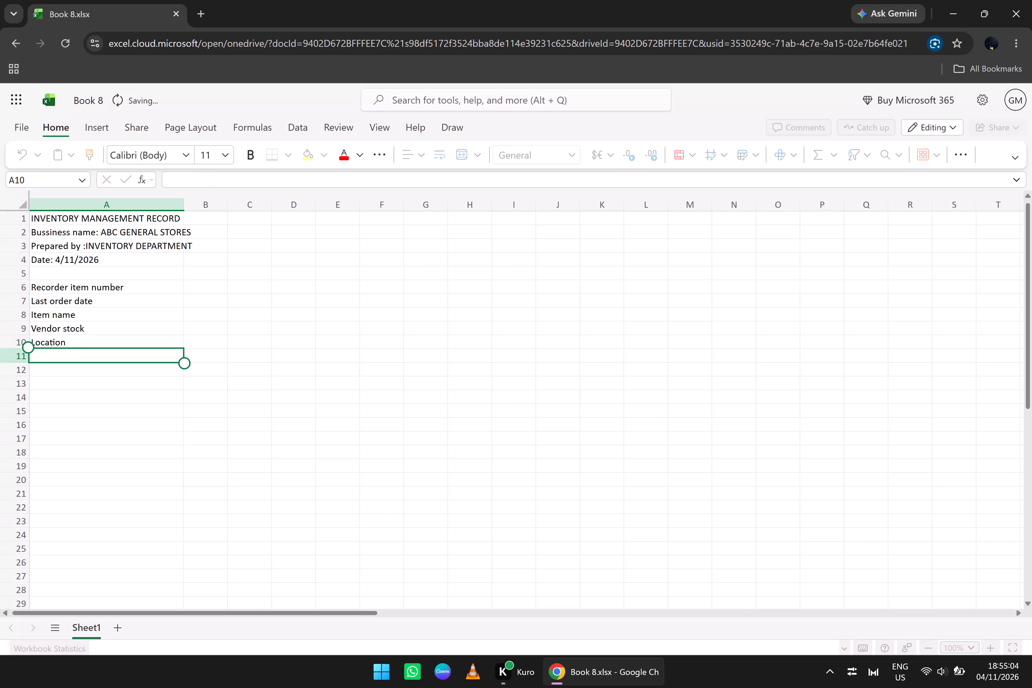
Enter the label "Description" in cell A11, directly below "Location".
{"action": "key", "text": "d"}
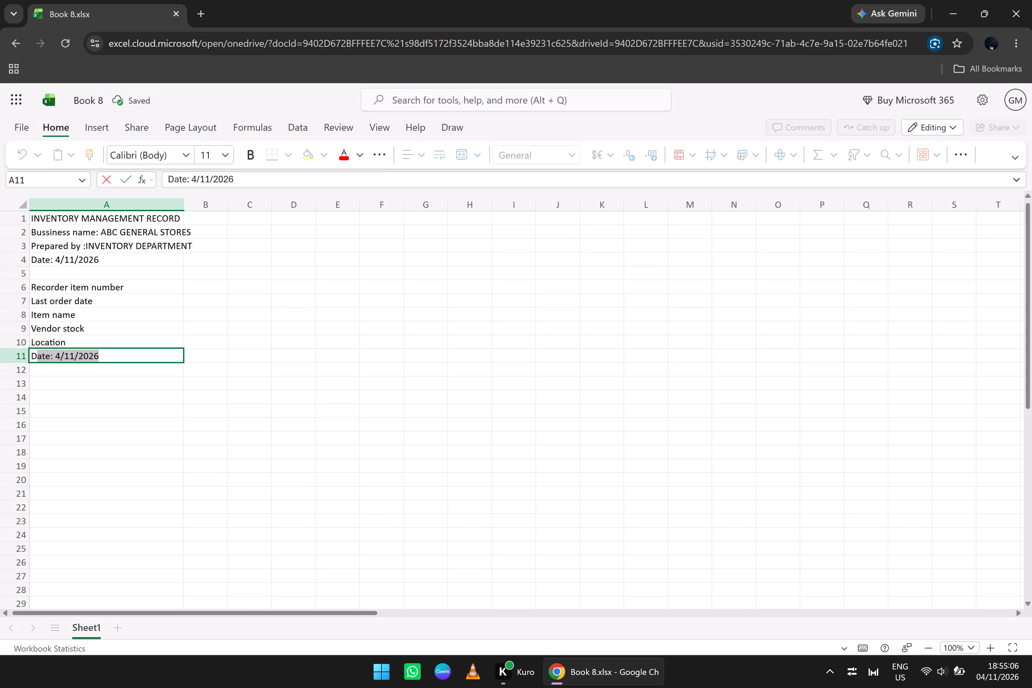
{"action": "key", "text": "e"}
{"action": "type", "text": "scrip"}
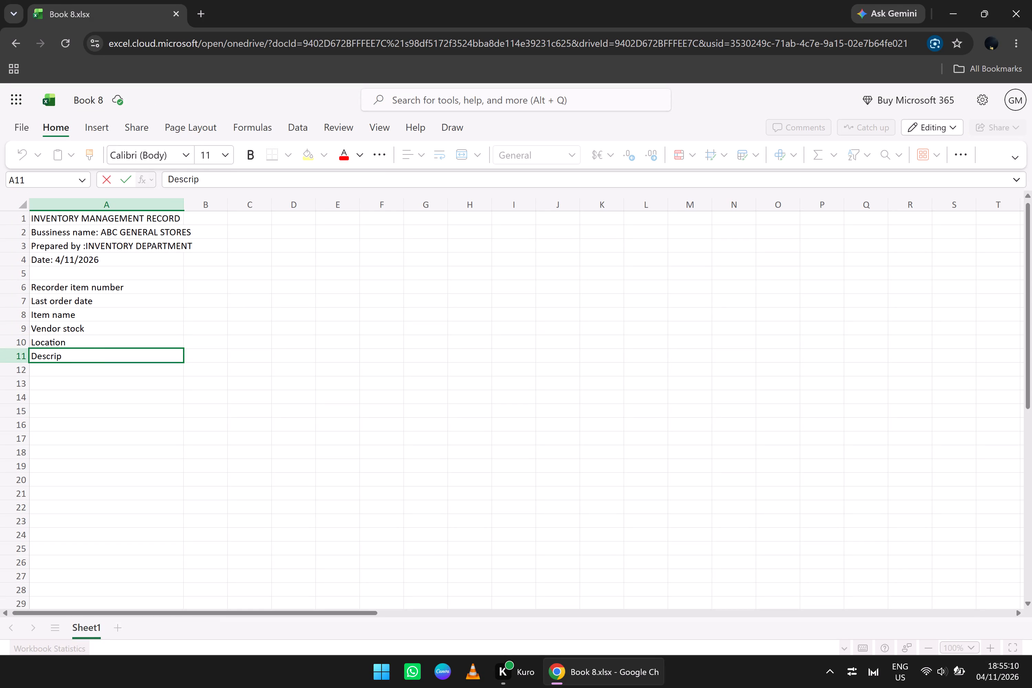
{"action": "type", "text": "tion"}
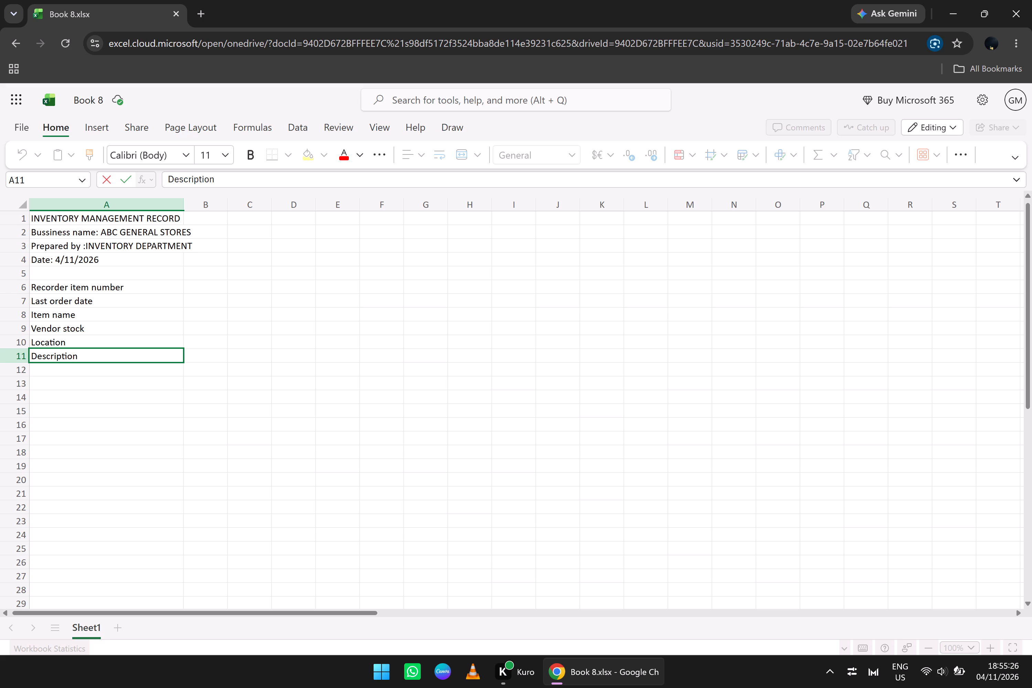
{"action": "key", "text": "Return"}
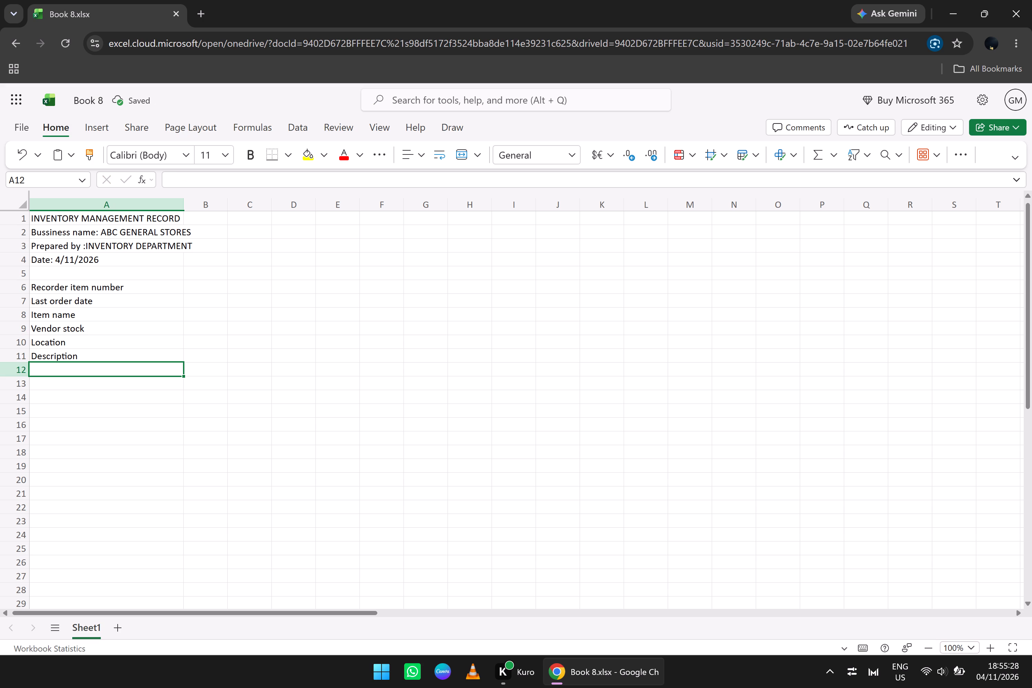
Enter the label "Cost per item" in cell A12, directly below "Description".
{"action": "key", "text": "c"}
{"action": "type", "text": "os"}
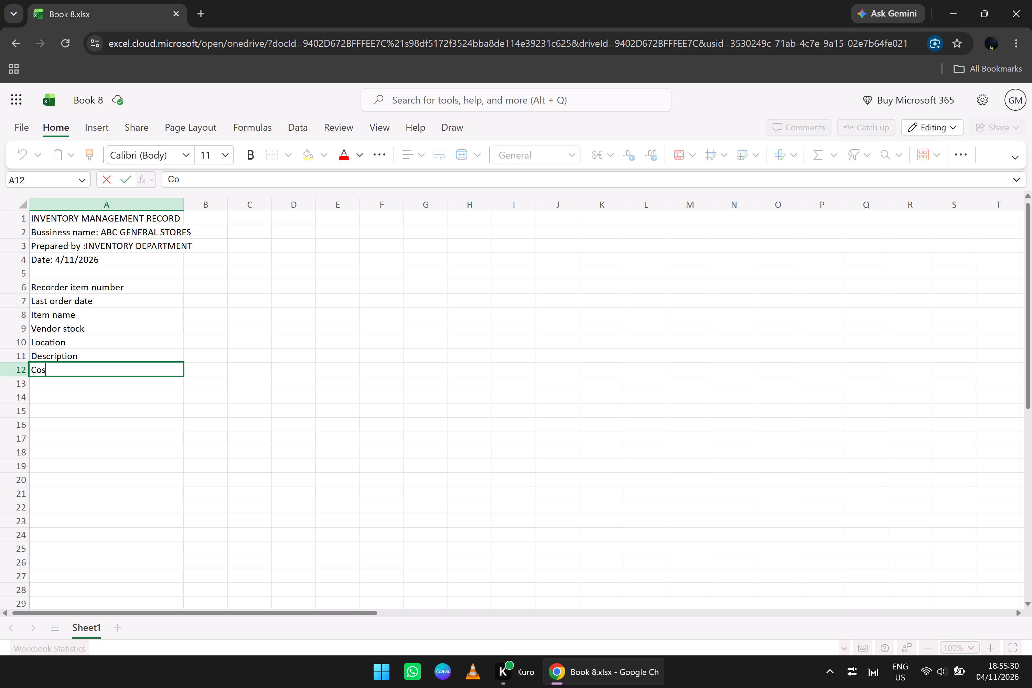
{"action": "key", "text": "t"}
{"action": "key", "text": "space"}
{"action": "type", "text": "per"}
{"action": "key", "text": "space"}
{"action": "type", "text": "ite"}
{"action": "key", "text": "m"}
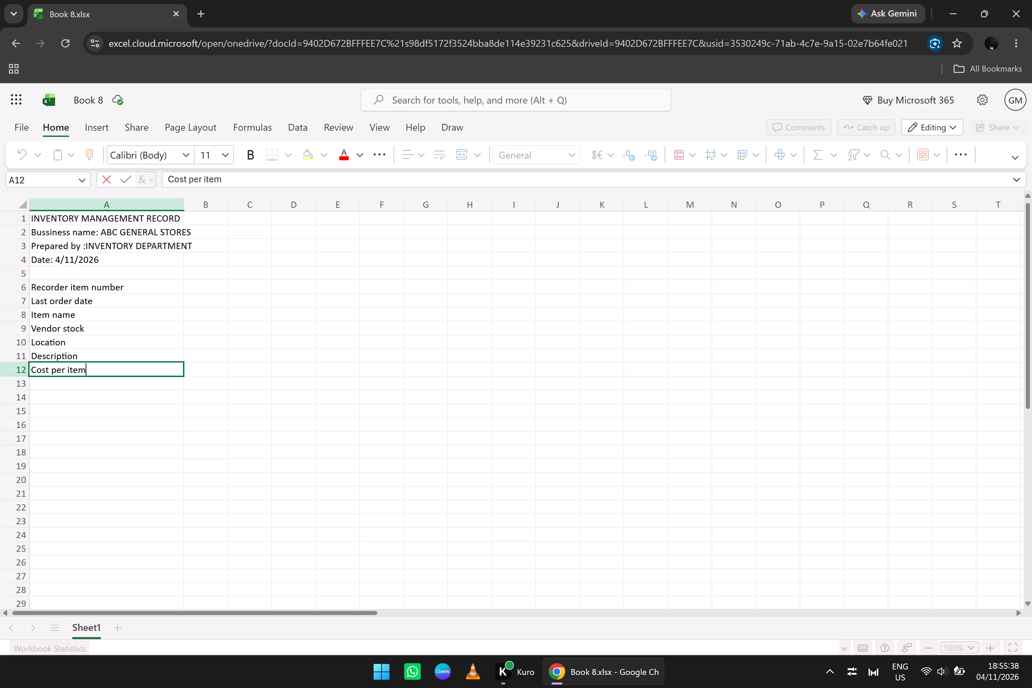
{"action": "key", "text": "Return"}
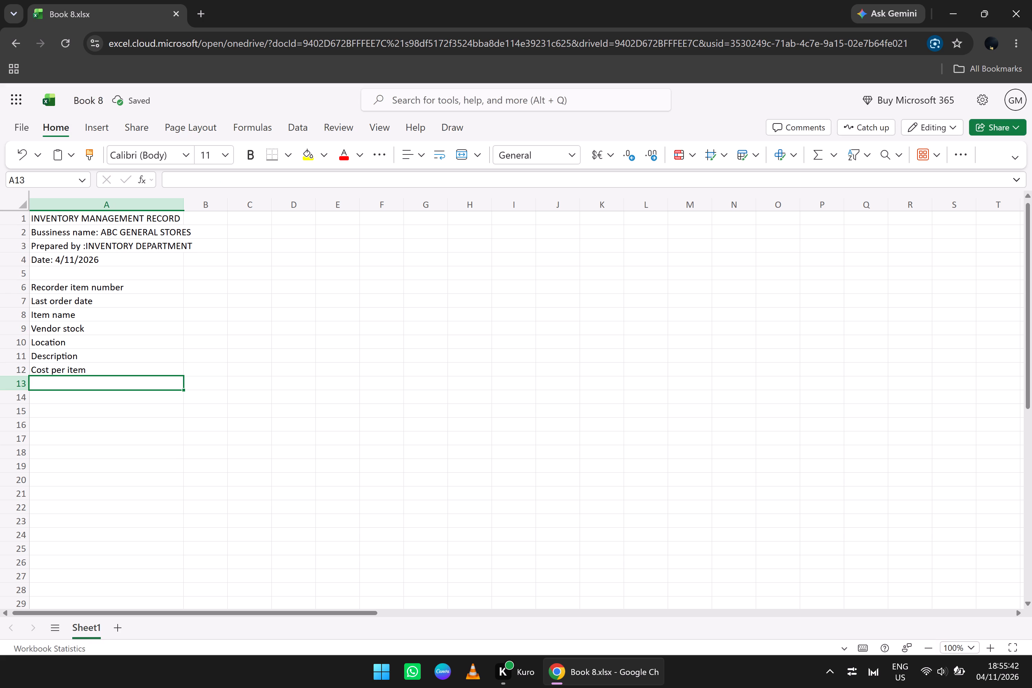
Enter the label "Stock quantity total" in cell A13, directly below "Cost per item".
{"action": "type", "text": "to"}
{"action": "type", "text": "ck"}
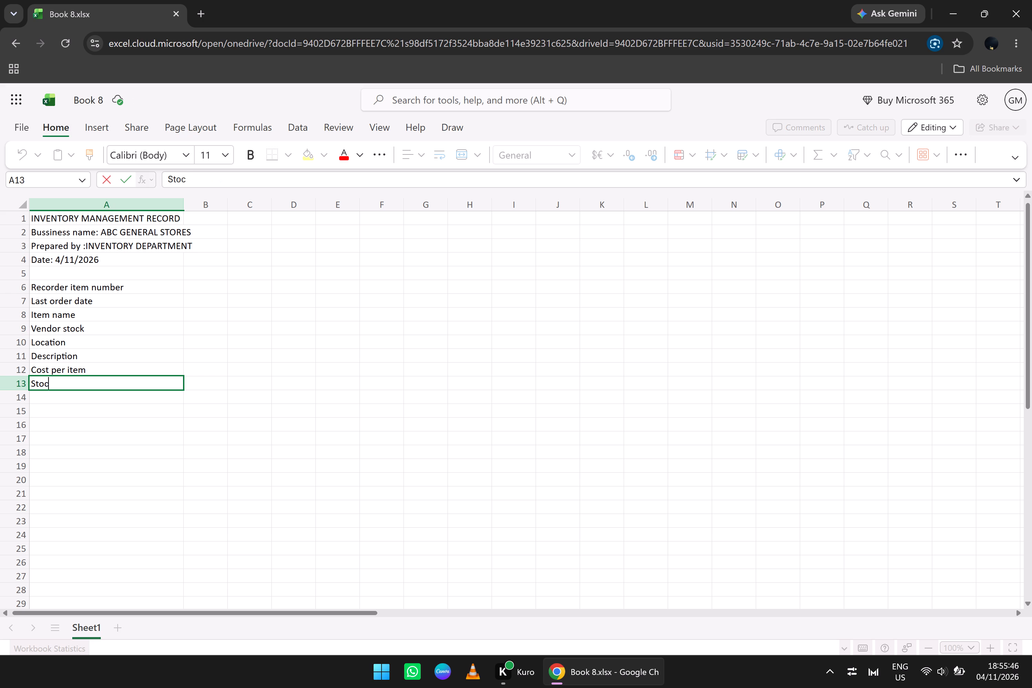
{"action": "key", "text": "space"}
{"action": "type", "text": "quan"}
{"action": "type", "text": "tity"}
{"action": "key", "text": "space"}
{"action": "type", "text": "tot"}
{"action": "type", "text": "al"}
{"action": "key", "text": "Return"}
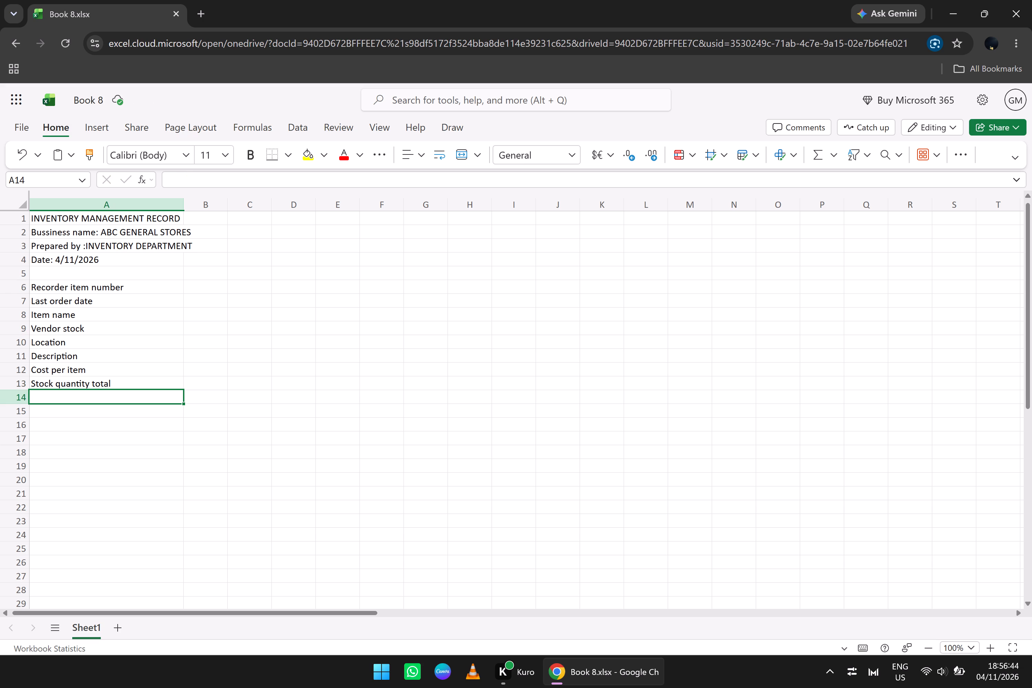
Enter the label "Value reorder level" in cell A14, directly below "Stock quantity total".
{"action": "key", "text": "a"}
{"action": "type", "text": "lu"}
{"action": "type", "text": "e re"}
{"action": "key", "text": "o"}
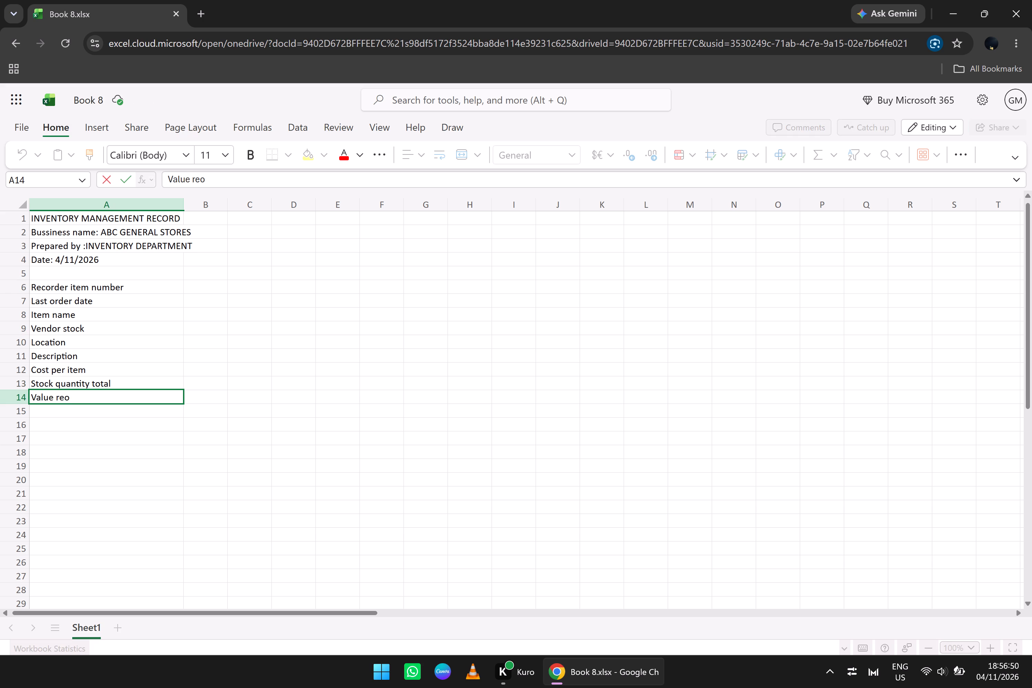
{"action": "type", "text": "rder"}
{"action": "key", "text": "space"}
{"action": "type", "text": "level"}
{"action": "key", "text": "Return"}
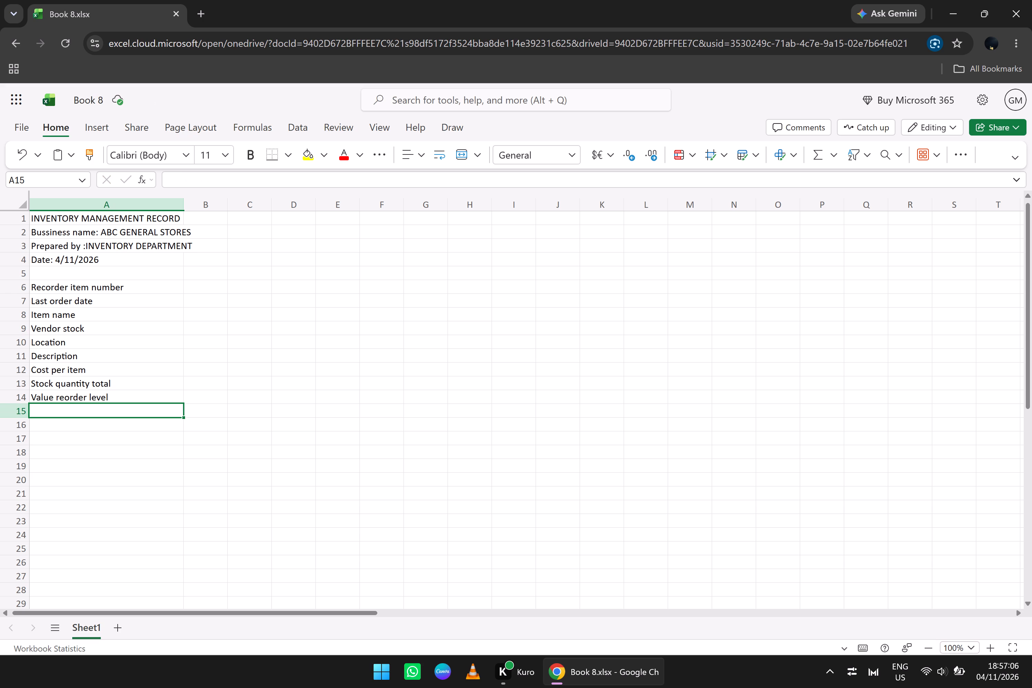
Enter the label "Days per reorder" in cell A15, directly below "Value reorder level".
{"action": "type", "text": "ays"}
{"action": "key", "text": "space"}
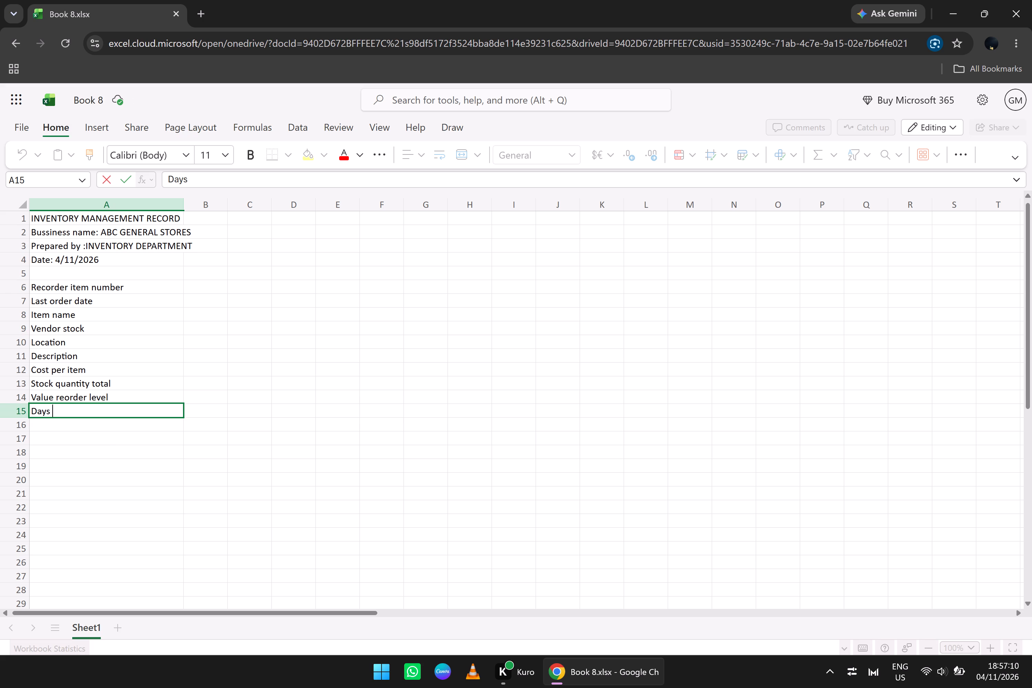
{"action": "type", "text": "p"}
{"action": "type", "text": "er"}
{"action": "key", "text": "space"}
{"action": "type", "text": "re"}
{"action": "type", "text": "order"}
{"action": "key", "text": "Return"}
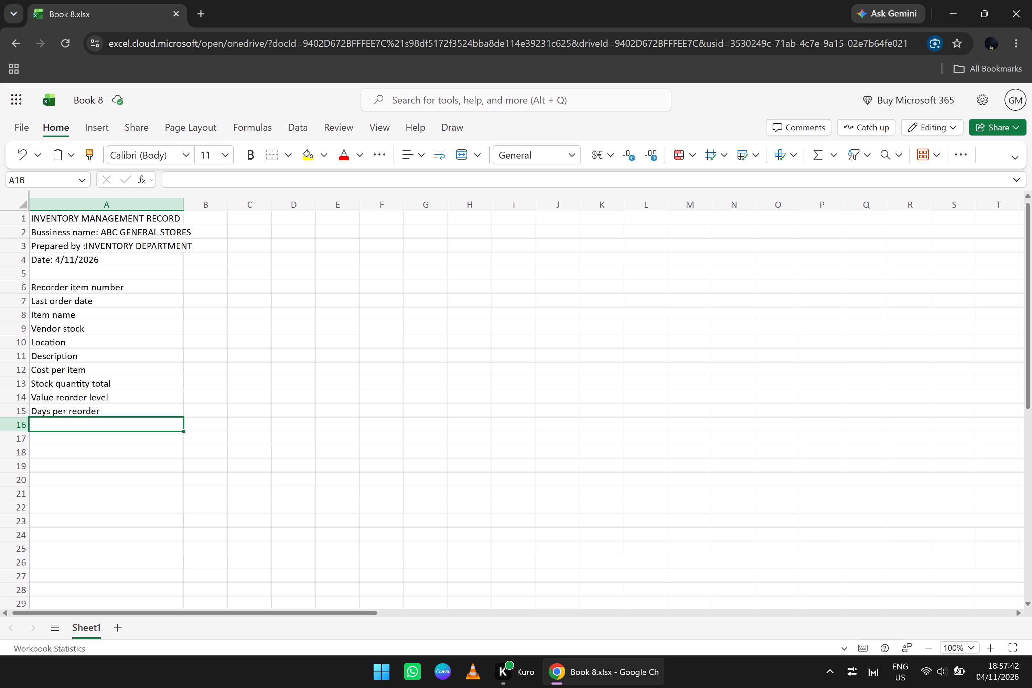
Enter the label "reorder quantity discontinued?" in cell A16, in lowercase and ending with a question mark.
{"action": "type", "text": "reorder q"}
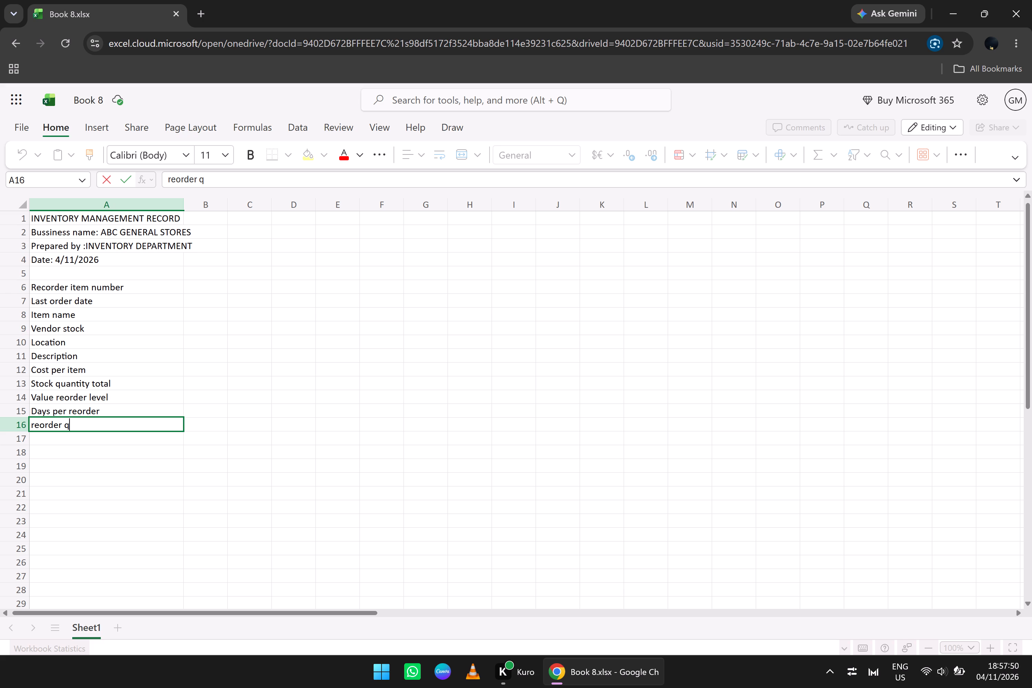
{"action": "type", "text": "uantity discontinued"}
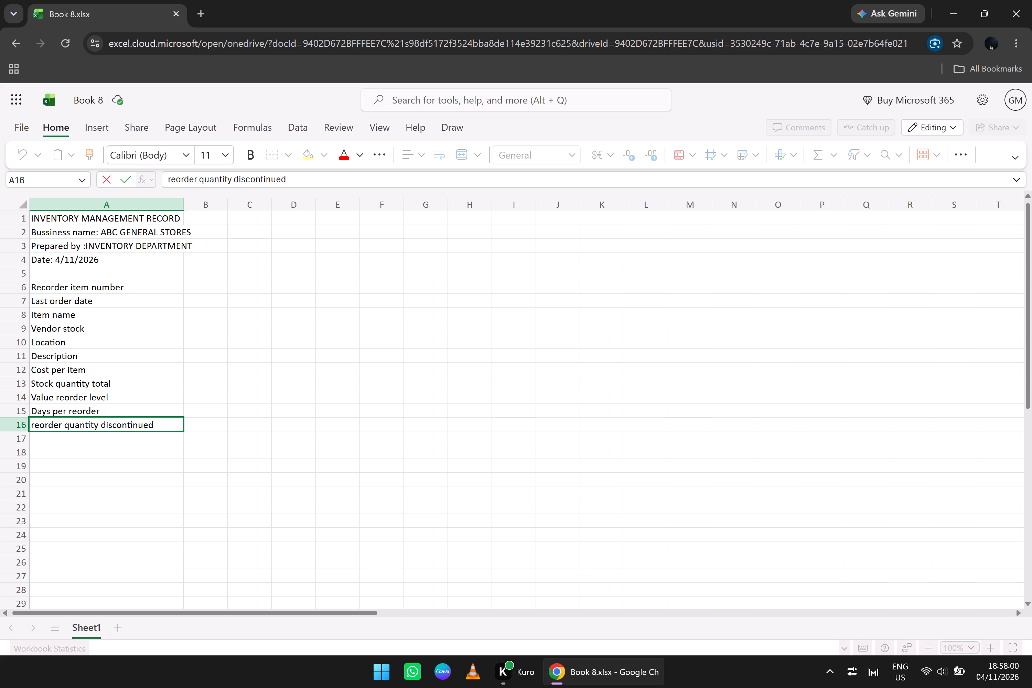
{"action": "key", "text": "slash"}
{"action": "key", "text": "BackSpace"}
{"action": "key", "text": "shift+question"}
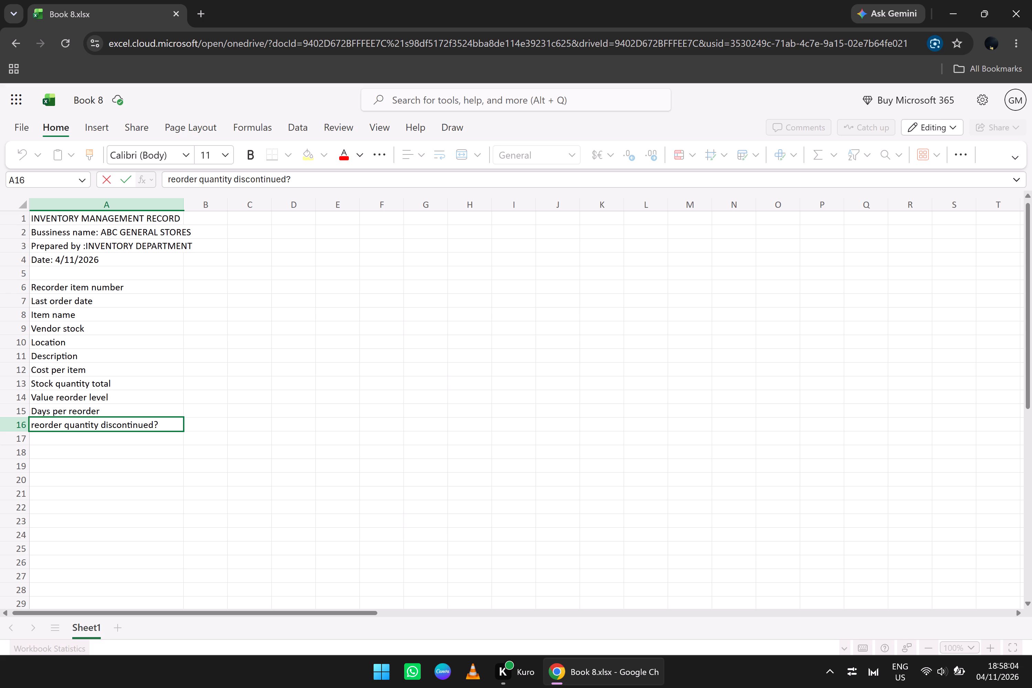
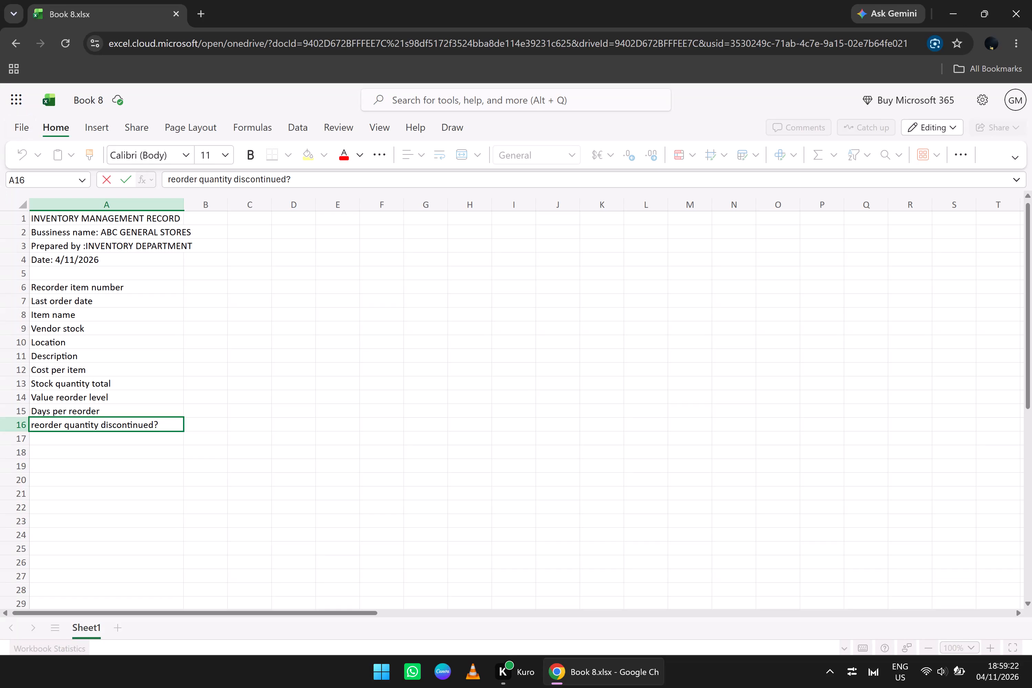
Try to copy "Last order date" from A7 into B6, allowing the site access to the clipboard.
{"action": "left_click", "coordinate": [121, 305]}
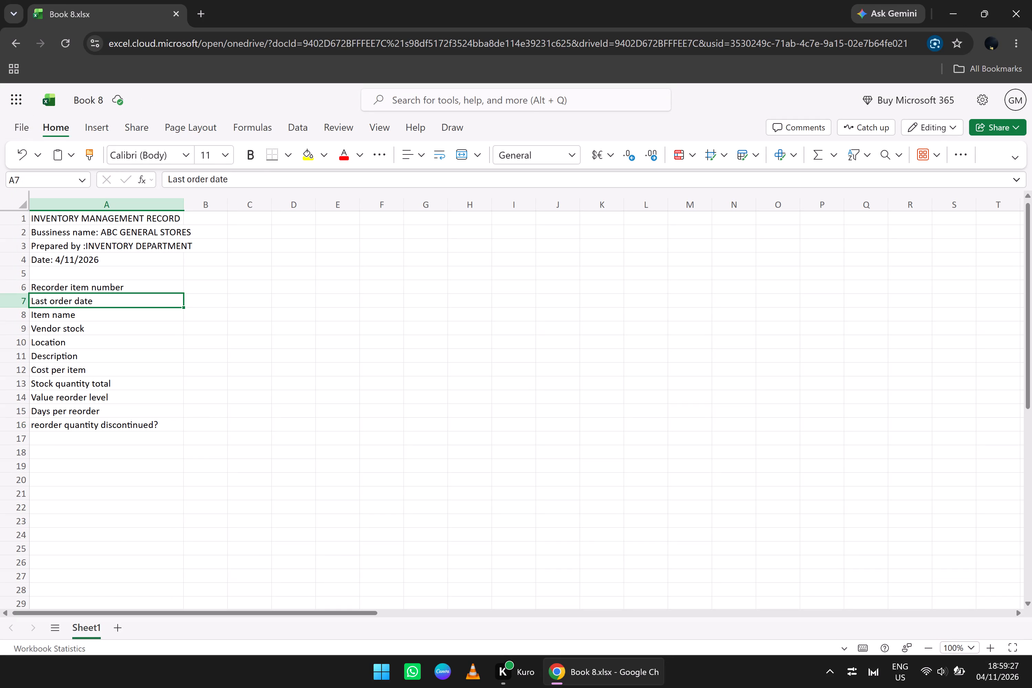
{"action": "right_click", "coordinate": [121, 305]}
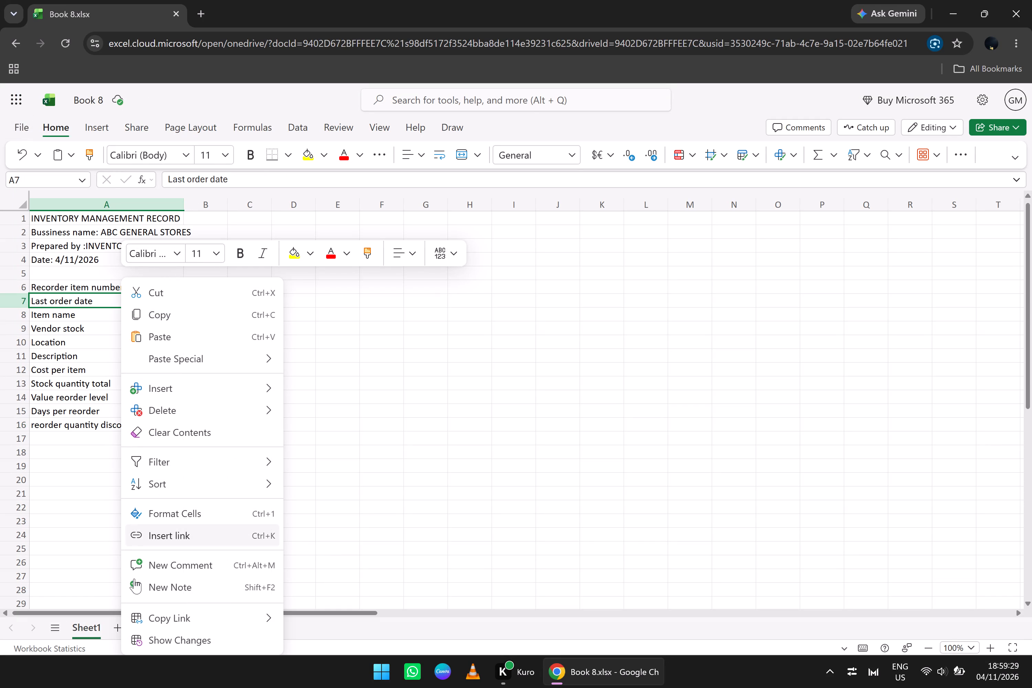
{"action": "left_click", "coordinate": [162, 314]}
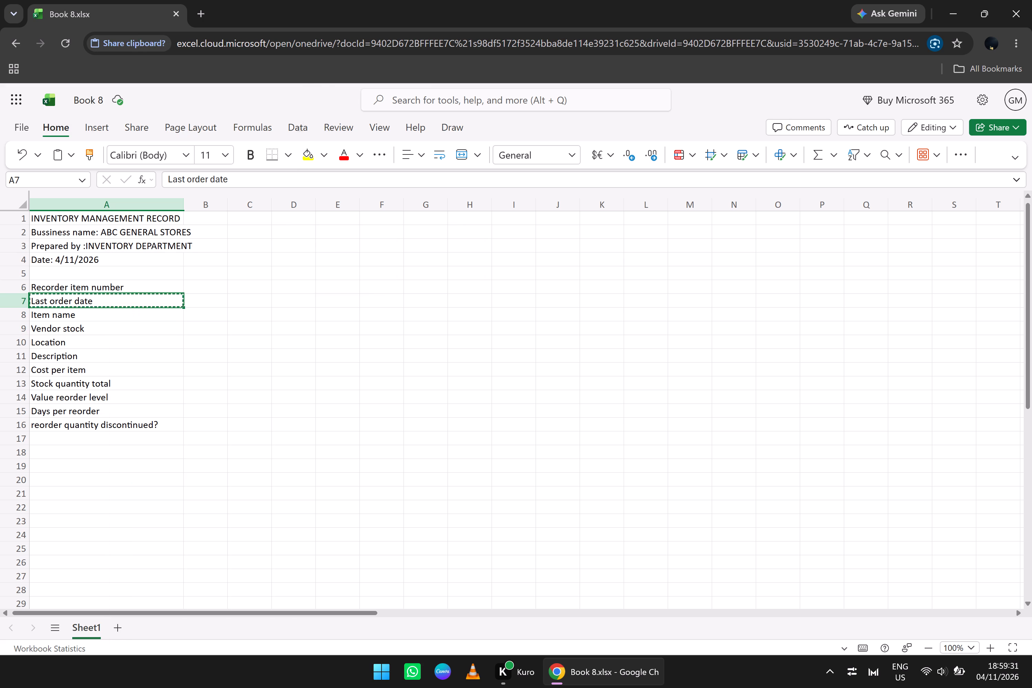
{"action": "left_click", "coordinate": [200, 287]}
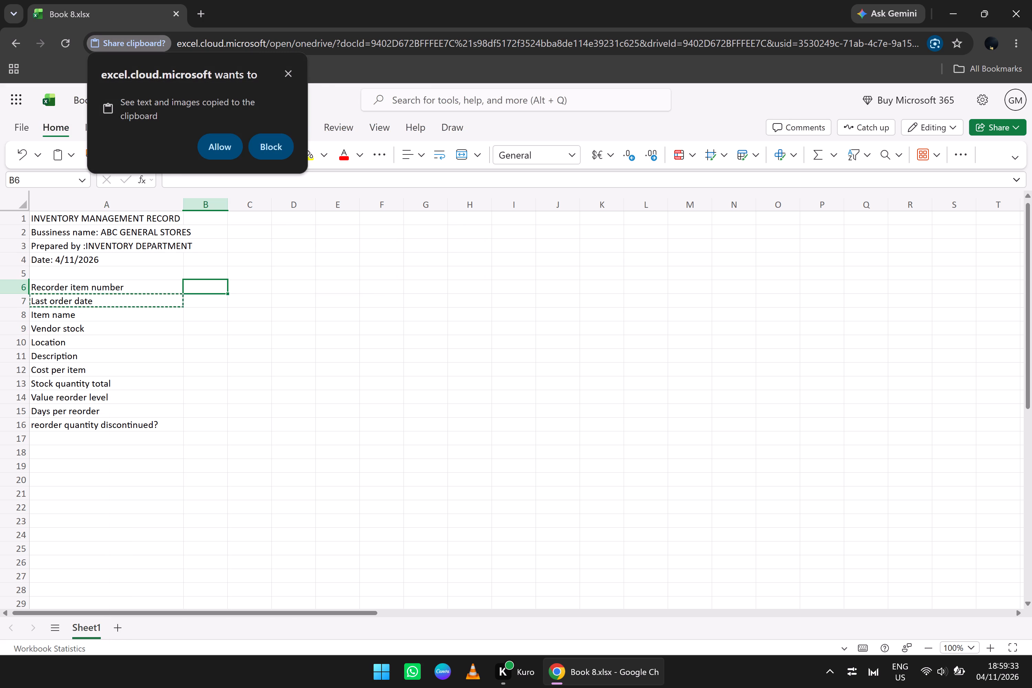
{"action": "right_click", "coordinate": [200, 287]}
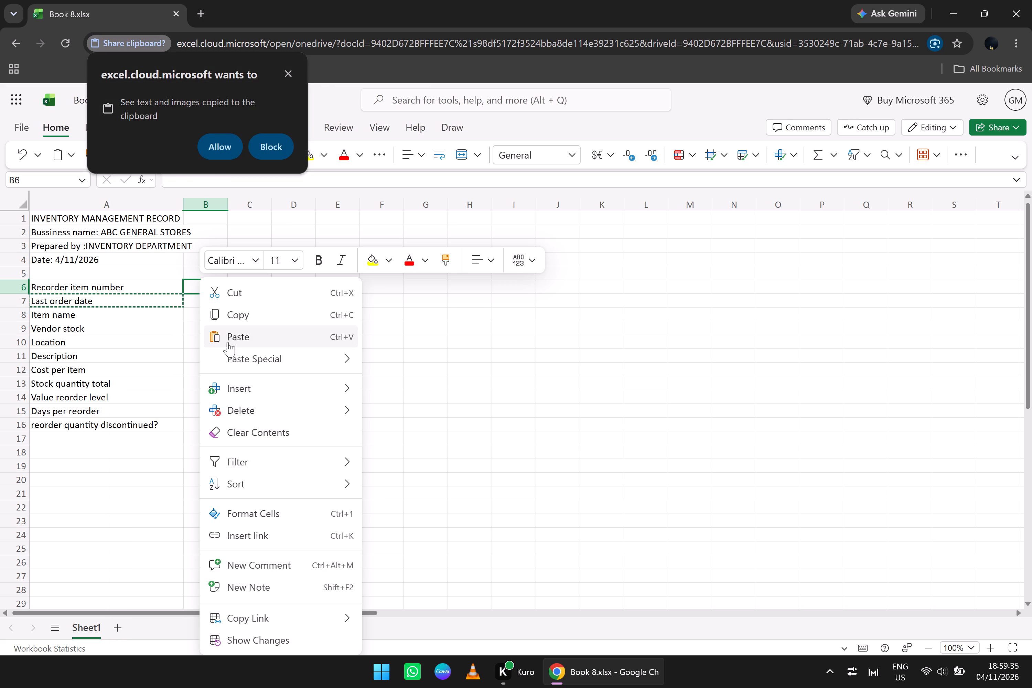
{"action": "left_click", "coordinate": [237, 335]}
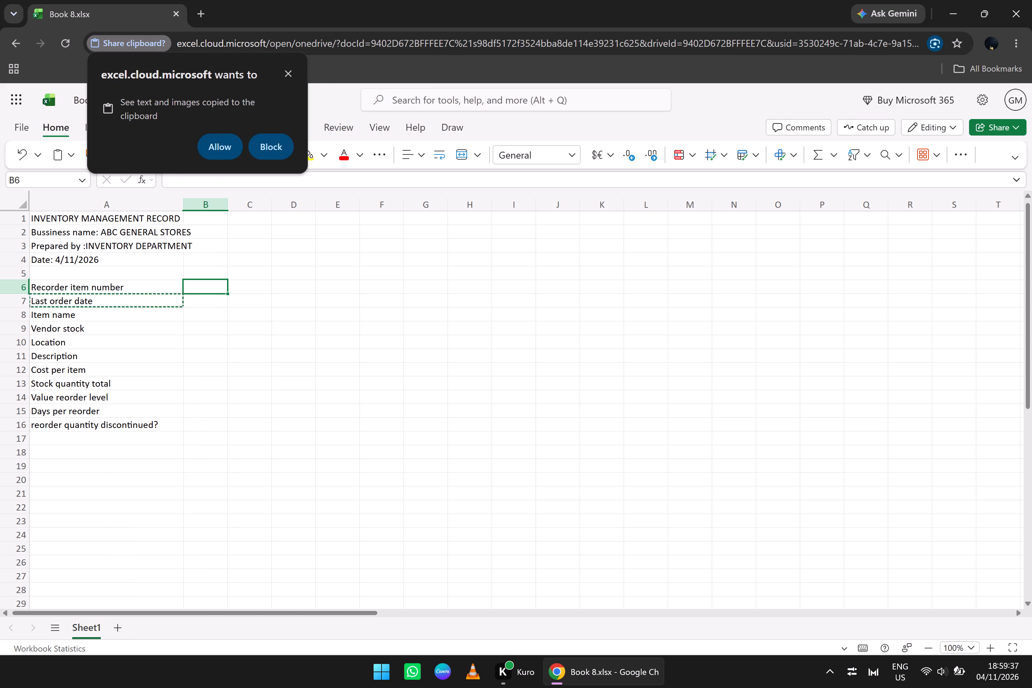
{"action": "left_click", "coordinate": [215, 288]}
{"action": "right_click", "coordinate": [215, 288]}
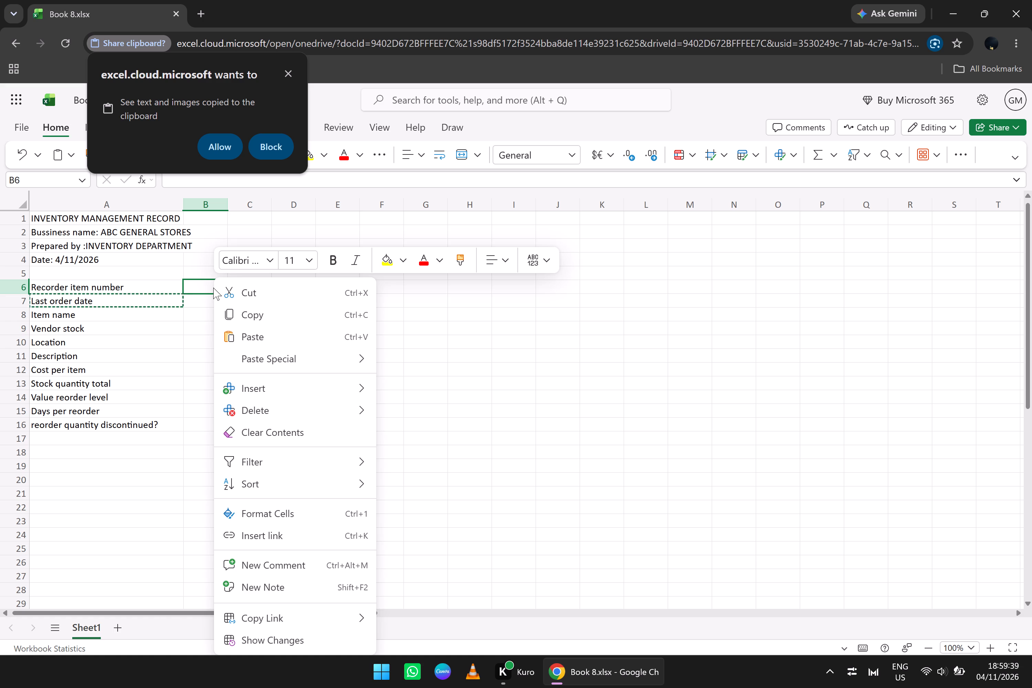
{"action": "left_click", "coordinate": [215, 143]}
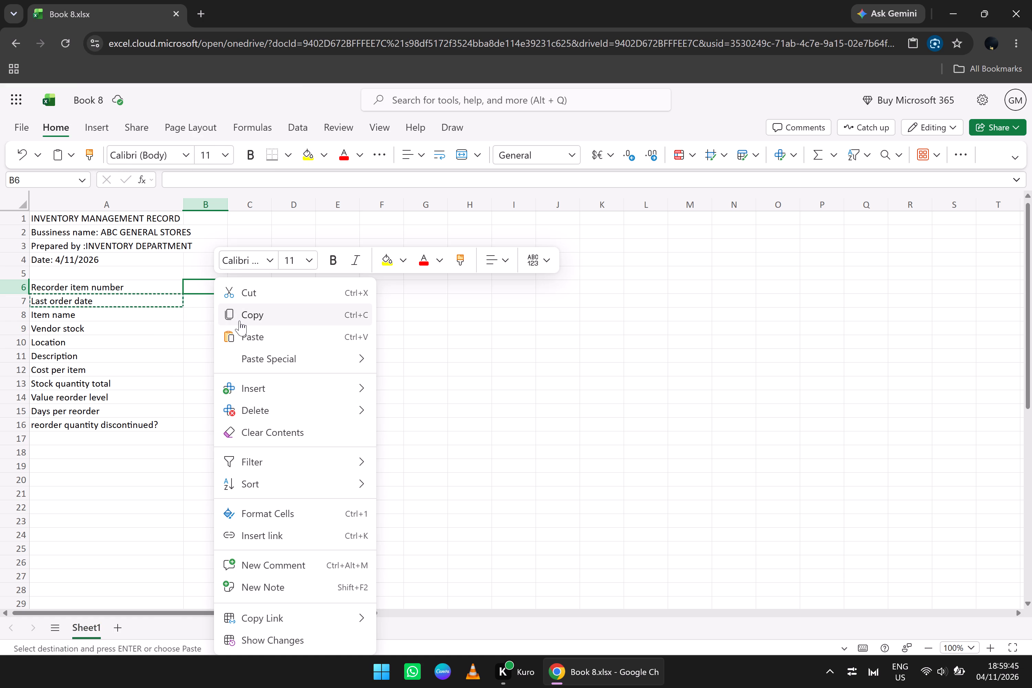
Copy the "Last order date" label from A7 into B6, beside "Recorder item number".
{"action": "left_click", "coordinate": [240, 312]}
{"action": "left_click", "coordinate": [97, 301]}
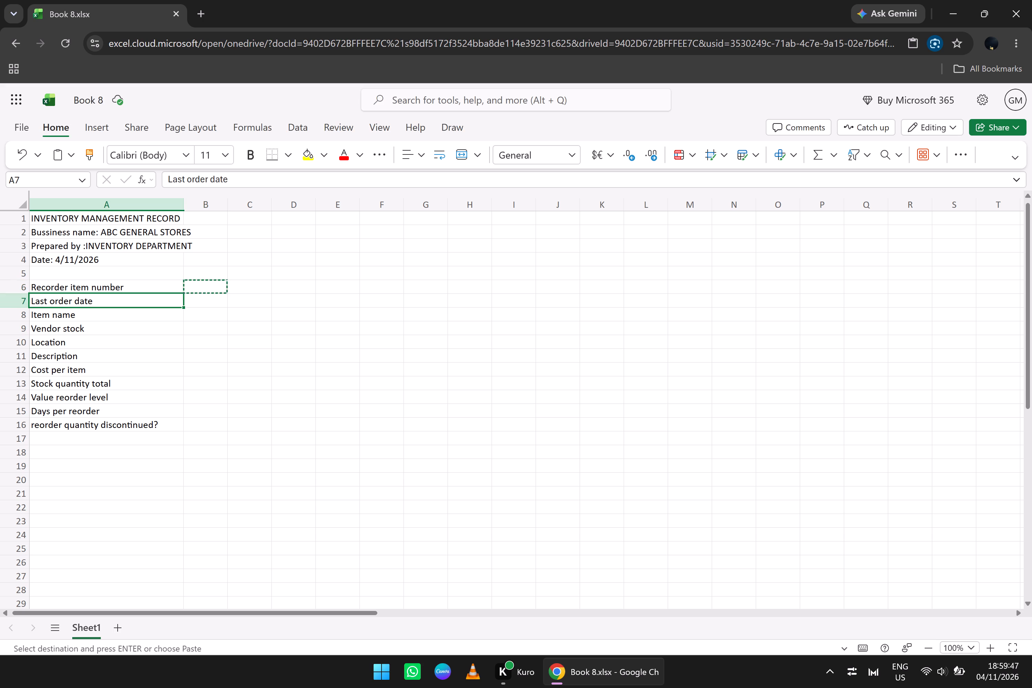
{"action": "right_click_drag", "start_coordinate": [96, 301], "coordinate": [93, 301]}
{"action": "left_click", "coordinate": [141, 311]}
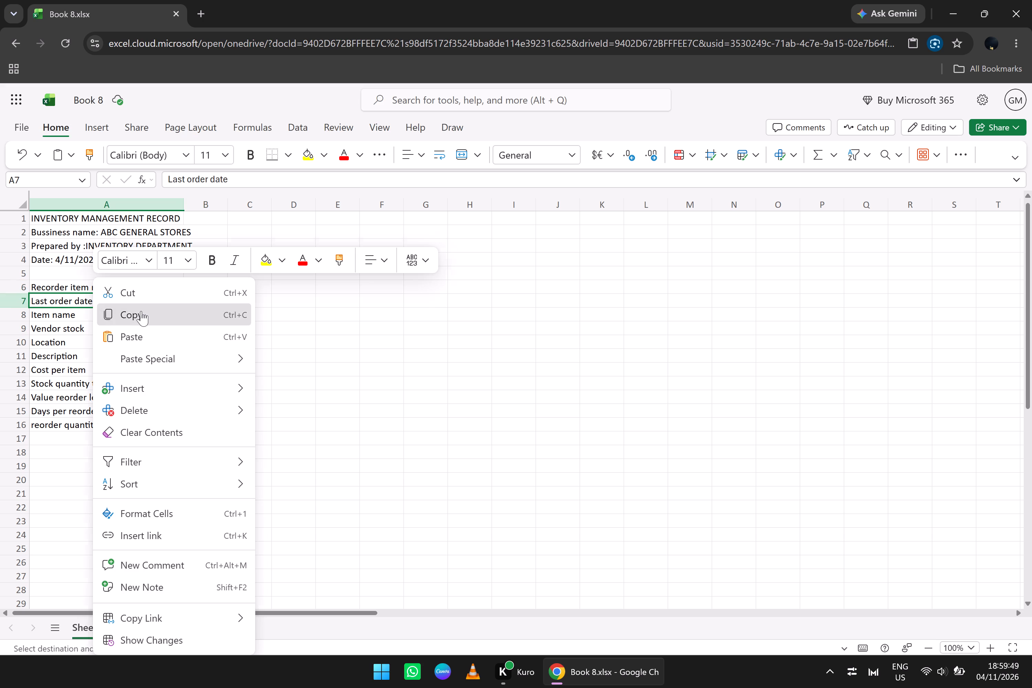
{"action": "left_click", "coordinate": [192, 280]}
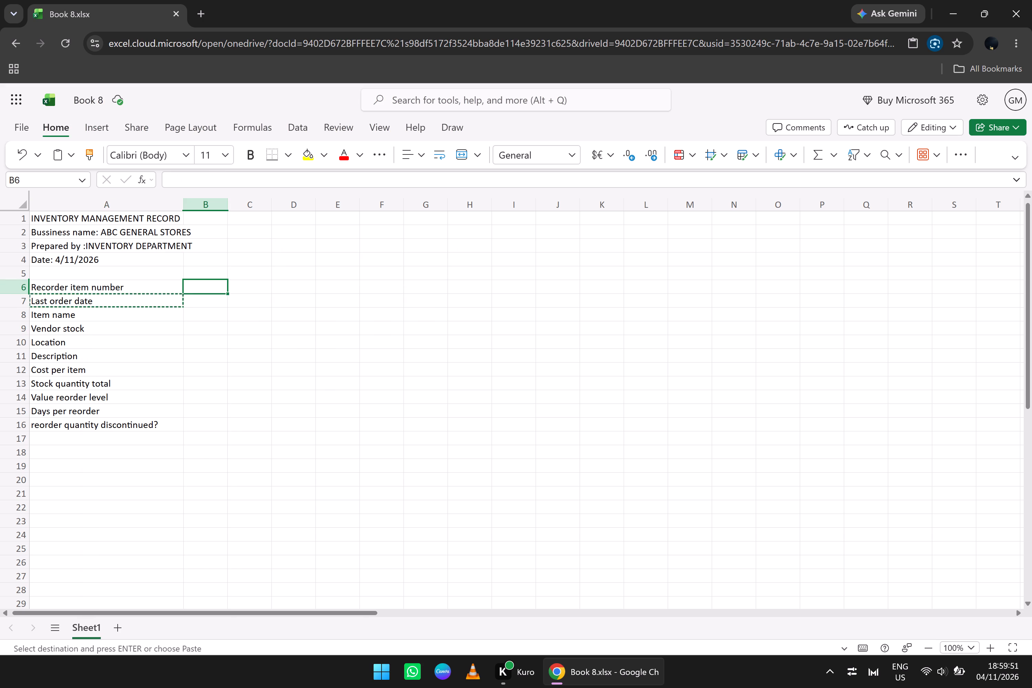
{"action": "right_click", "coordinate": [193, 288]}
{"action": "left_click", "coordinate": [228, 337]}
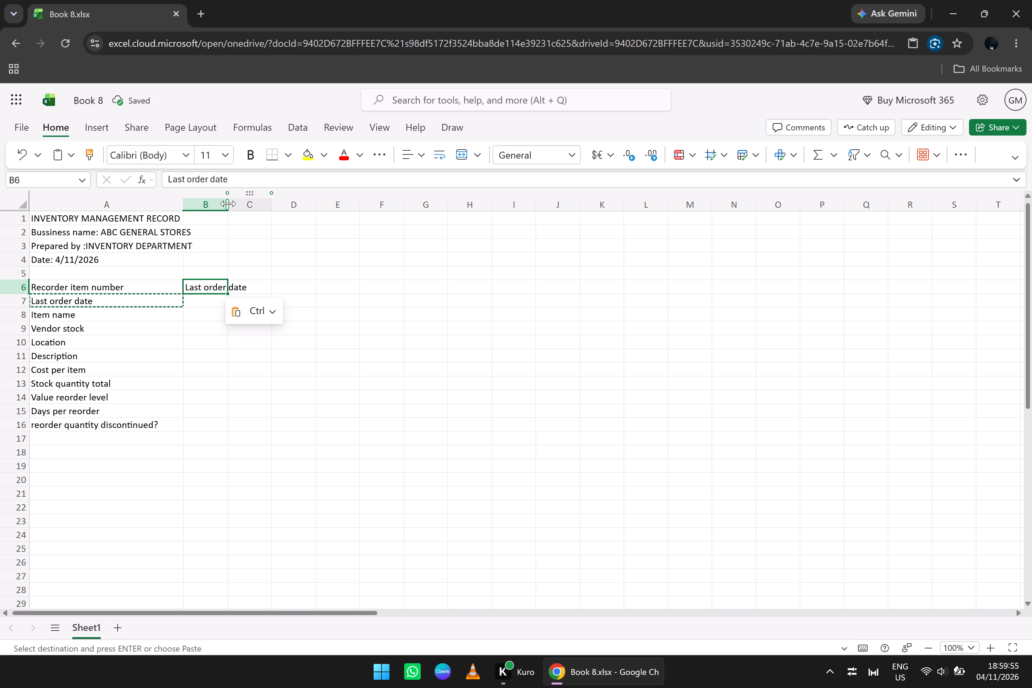
Widen column B well beyond the length of the "Last order date" label.
{"action": "left_click_drag", "start_coordinate": [228, 202], "coordinate": [302, 206]}
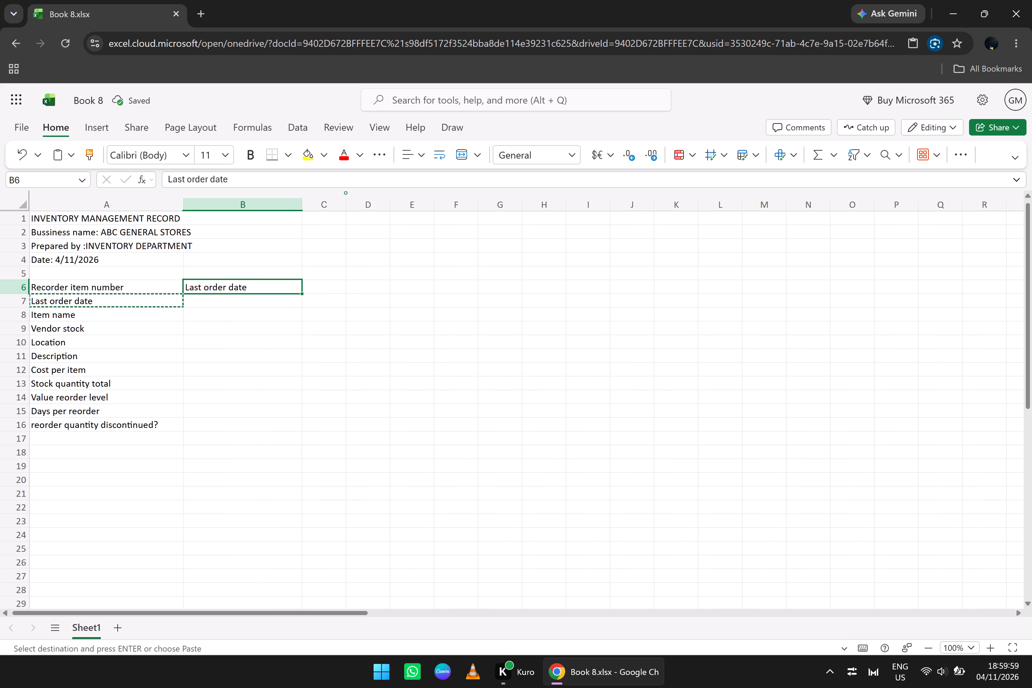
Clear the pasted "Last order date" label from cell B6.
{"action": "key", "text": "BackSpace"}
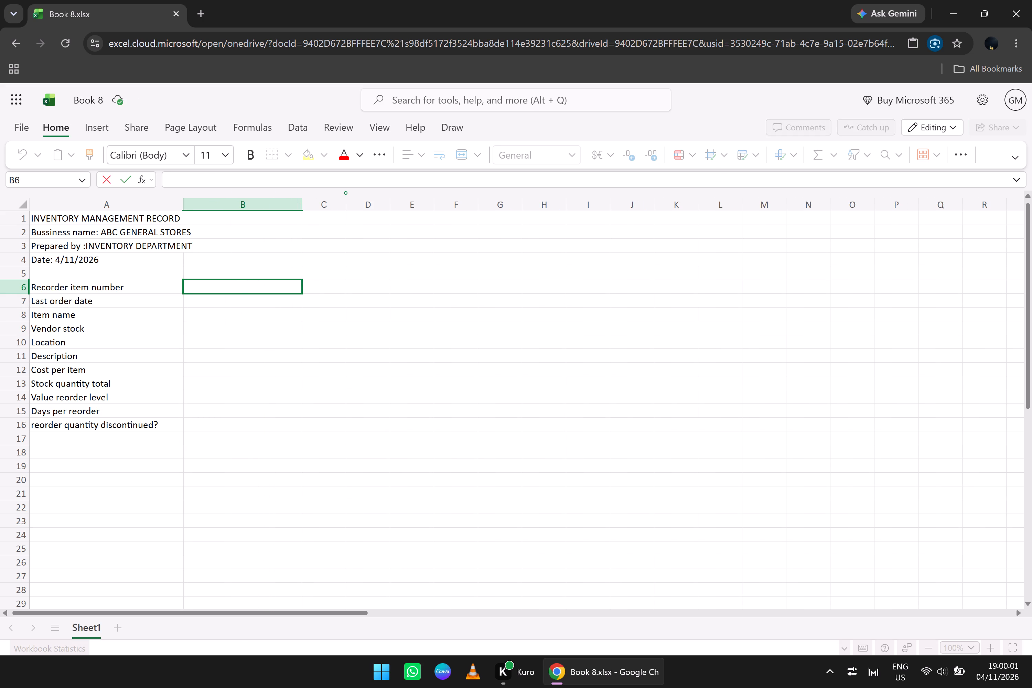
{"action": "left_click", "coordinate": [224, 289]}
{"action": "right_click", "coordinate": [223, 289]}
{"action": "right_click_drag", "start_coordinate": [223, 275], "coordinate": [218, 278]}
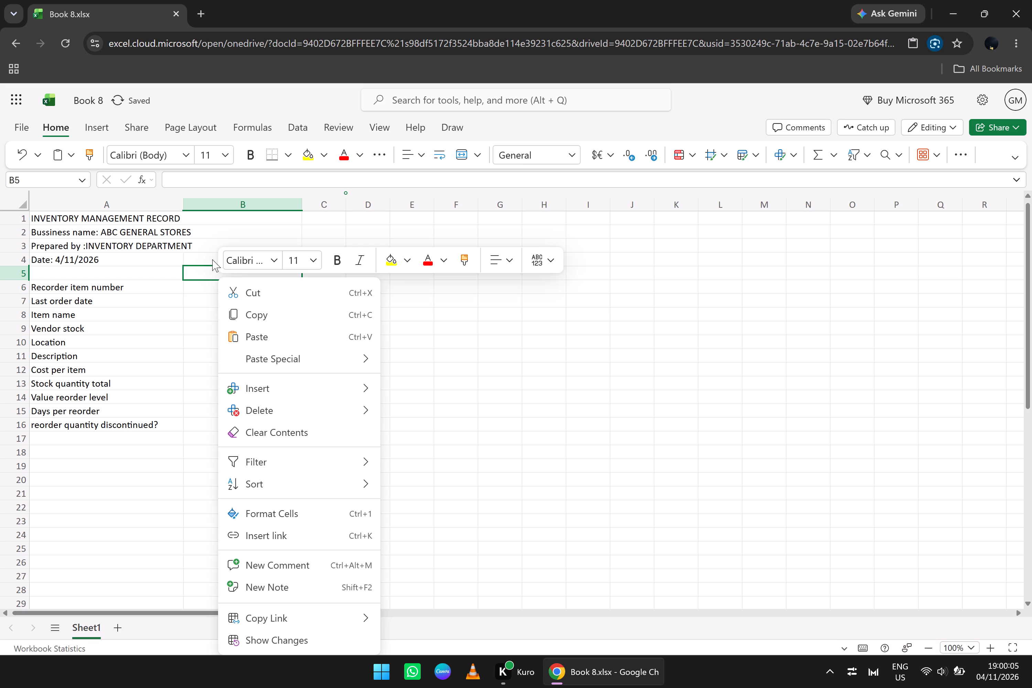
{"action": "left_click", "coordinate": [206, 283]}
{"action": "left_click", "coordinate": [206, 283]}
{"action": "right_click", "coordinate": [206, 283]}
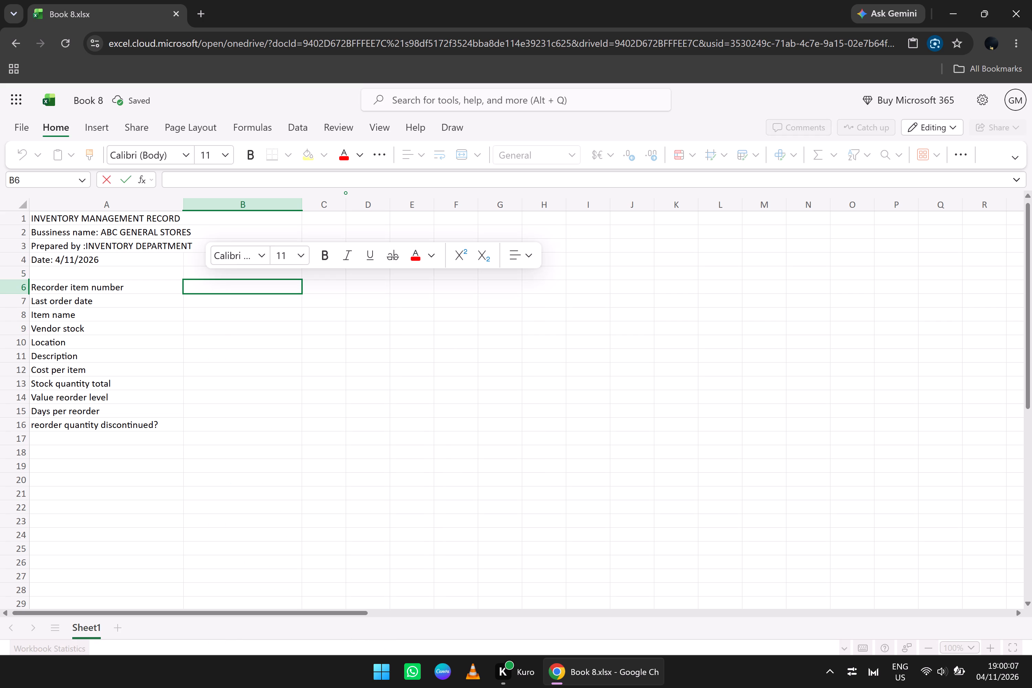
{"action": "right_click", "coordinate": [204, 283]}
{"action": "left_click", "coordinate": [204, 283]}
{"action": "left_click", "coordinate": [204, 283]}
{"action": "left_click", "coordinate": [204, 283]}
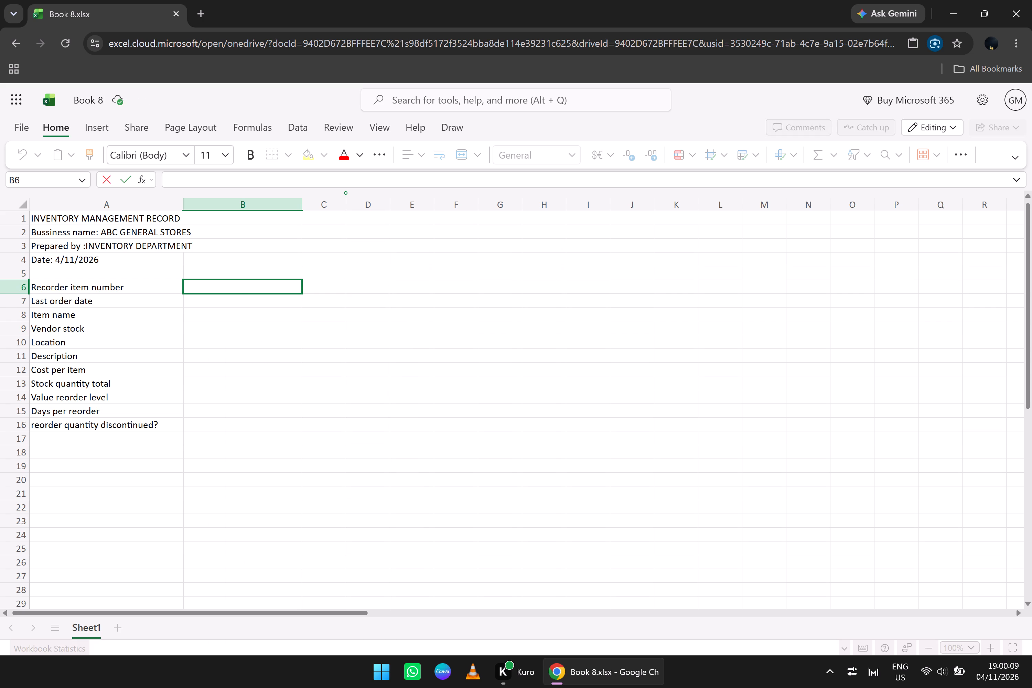
Copy the "Last order date" label from A7 and paste it into the empty cell B6.
{"action": "right_click", "coordinate": [118, 308]}
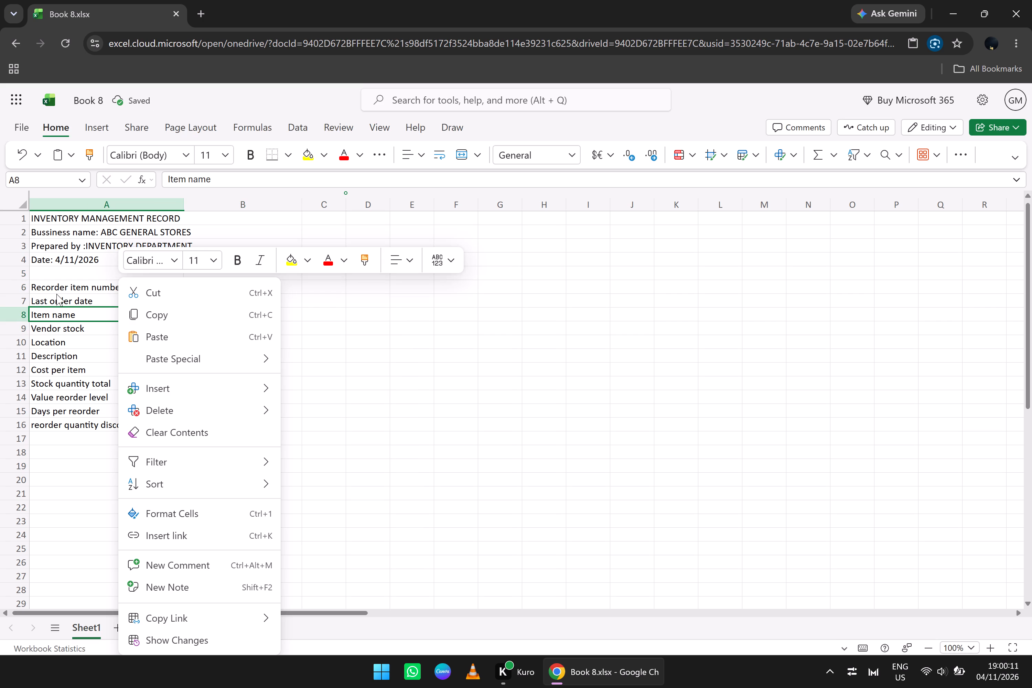
{"action": "right_click", "coordinate": [56, 294]}
{"action": "left_click", "coordinate": [78, 313]}
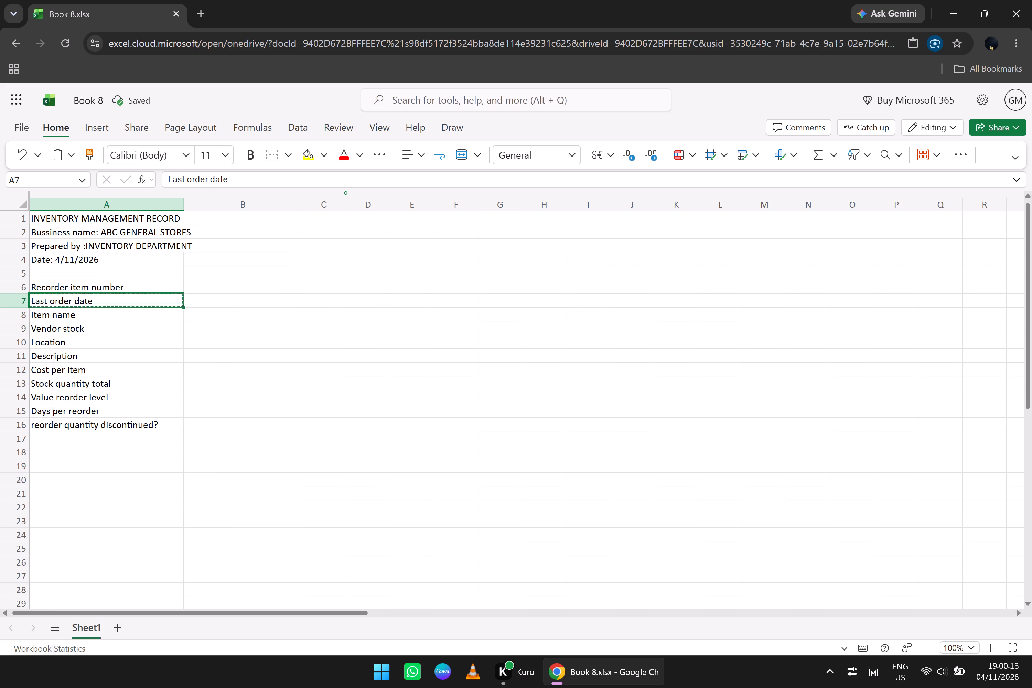
{"action": "left_click", "coordinate": [194, 290]}
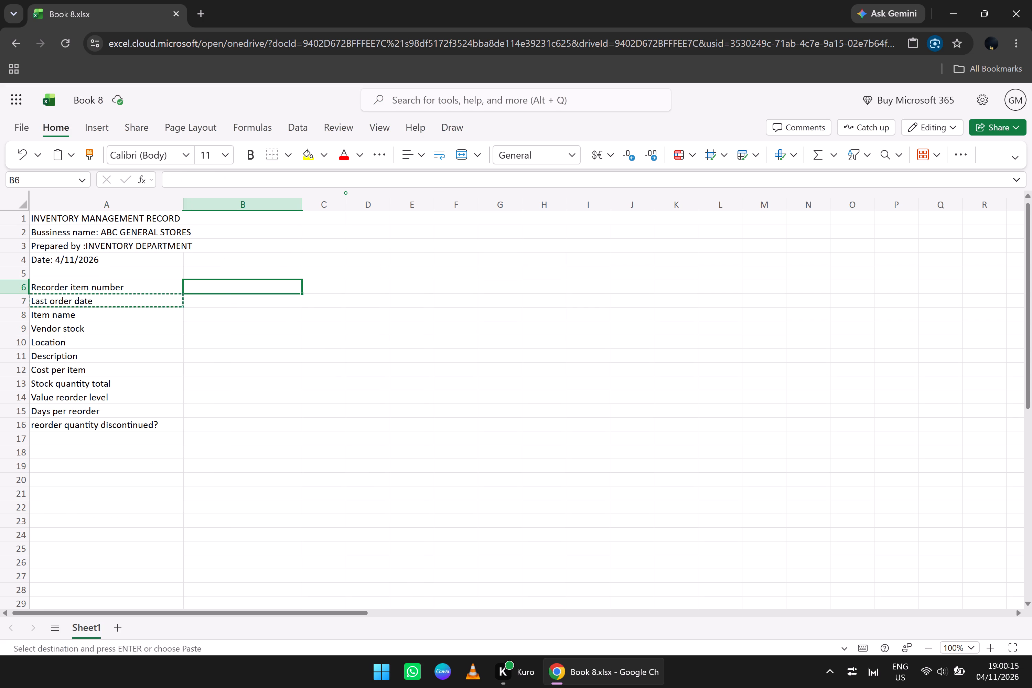
{"action": "right_click", "coordinate": [194, 290]}
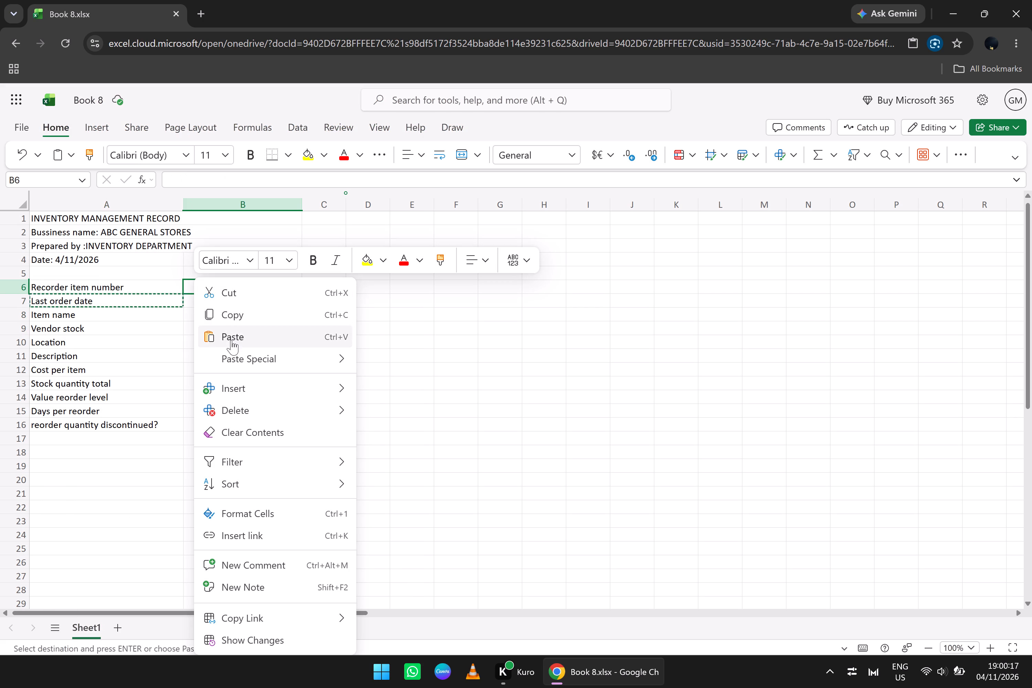
{"action": "left_click", "coordinate": [231, 340]}
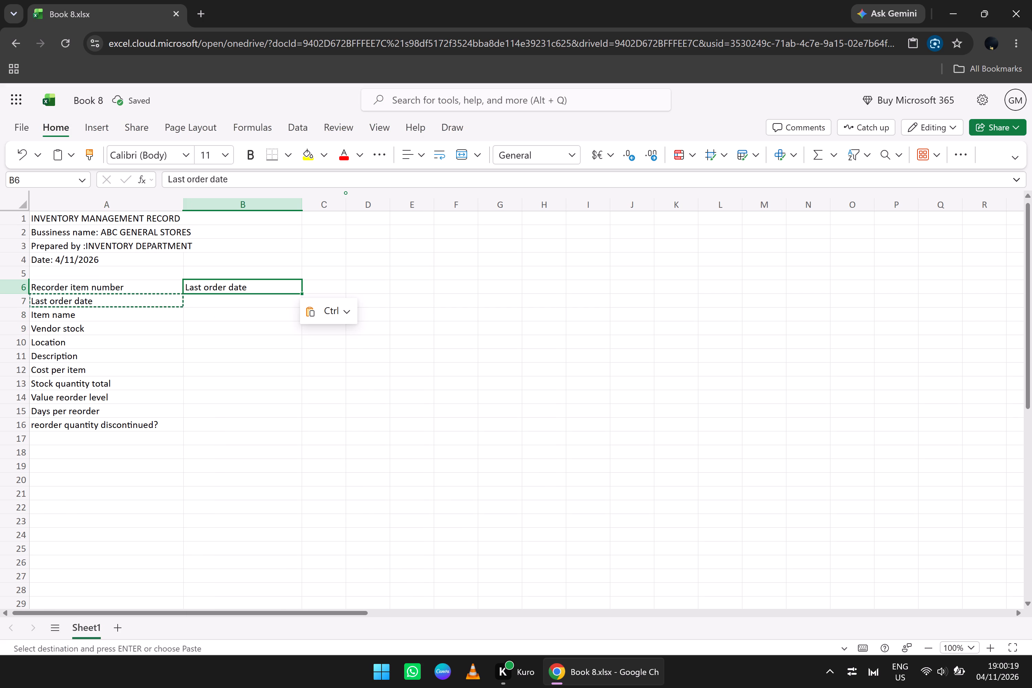
Copy the "Item name" label from A8 into C6 as the third heading in row 6.
{"action": "left_click", "coordinate": [121, 319]}
{"action": "right_click", "coordinate": [120, 319]}
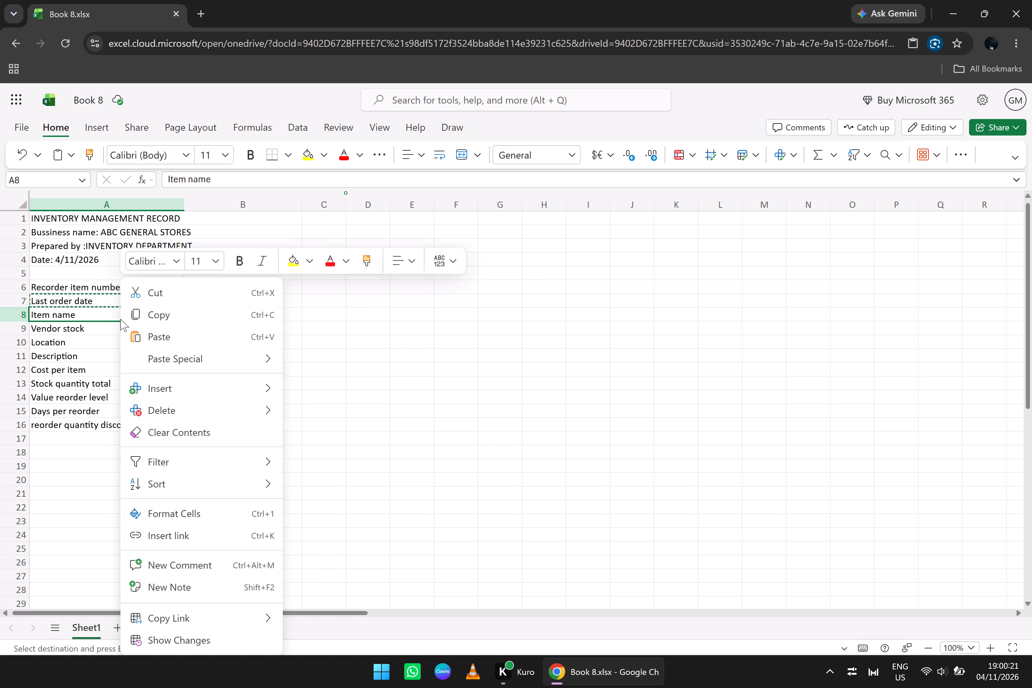
{"action": "left_click", "coordinate": [170, 313]}
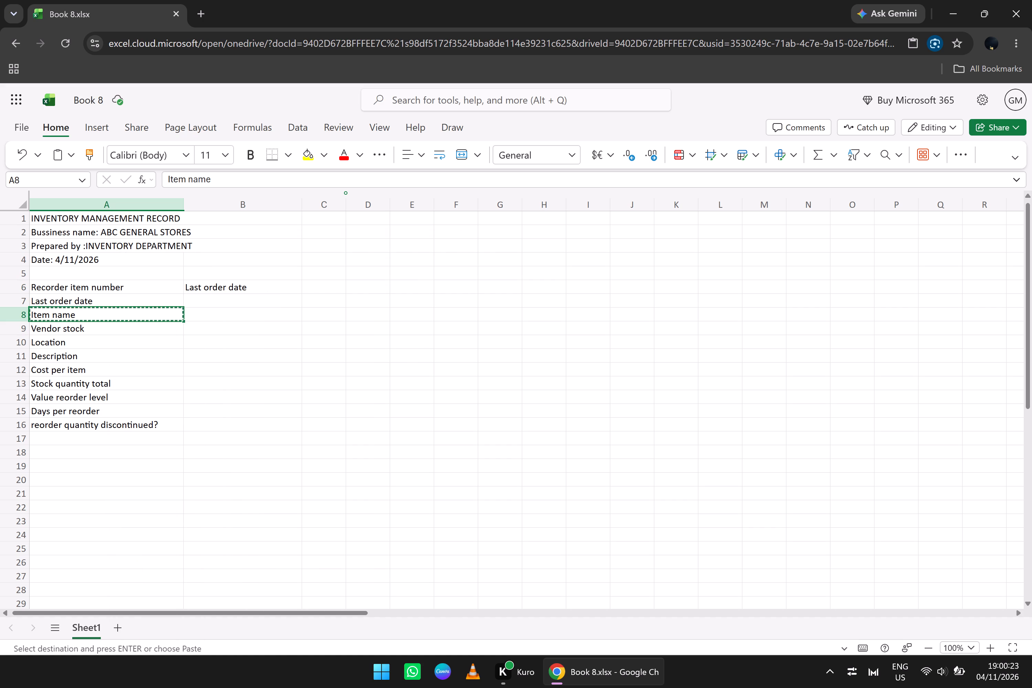
{"action": "left_click", "coordinate": [309, 292]}
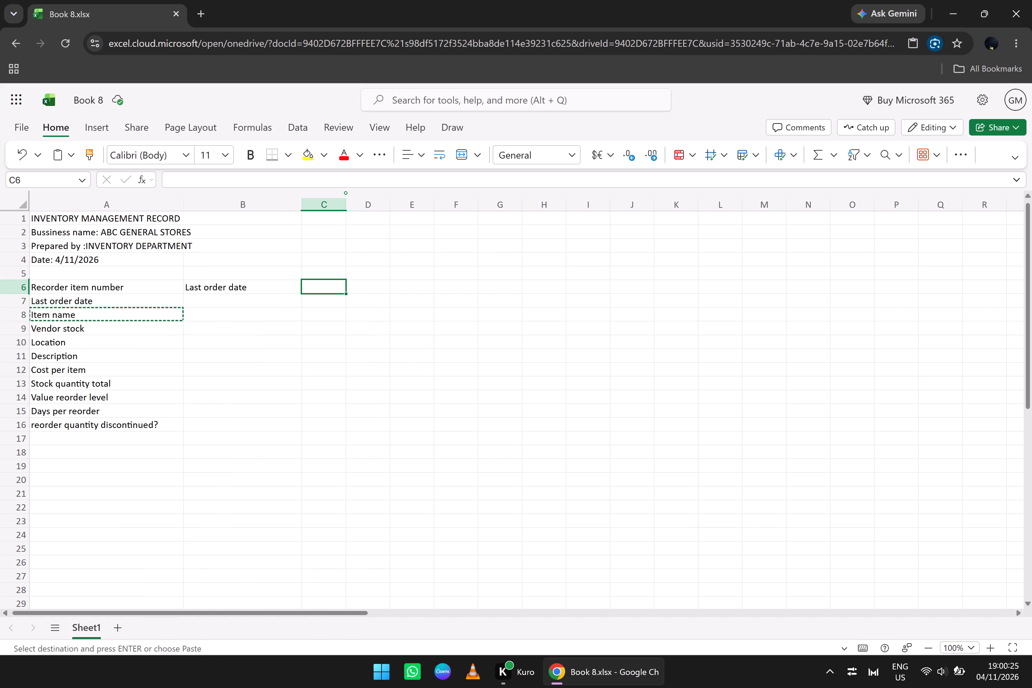
{"action": "right_click", "coordinate": [309, 292]}
{"action": "left_click", "coordinate": [326, 332]}
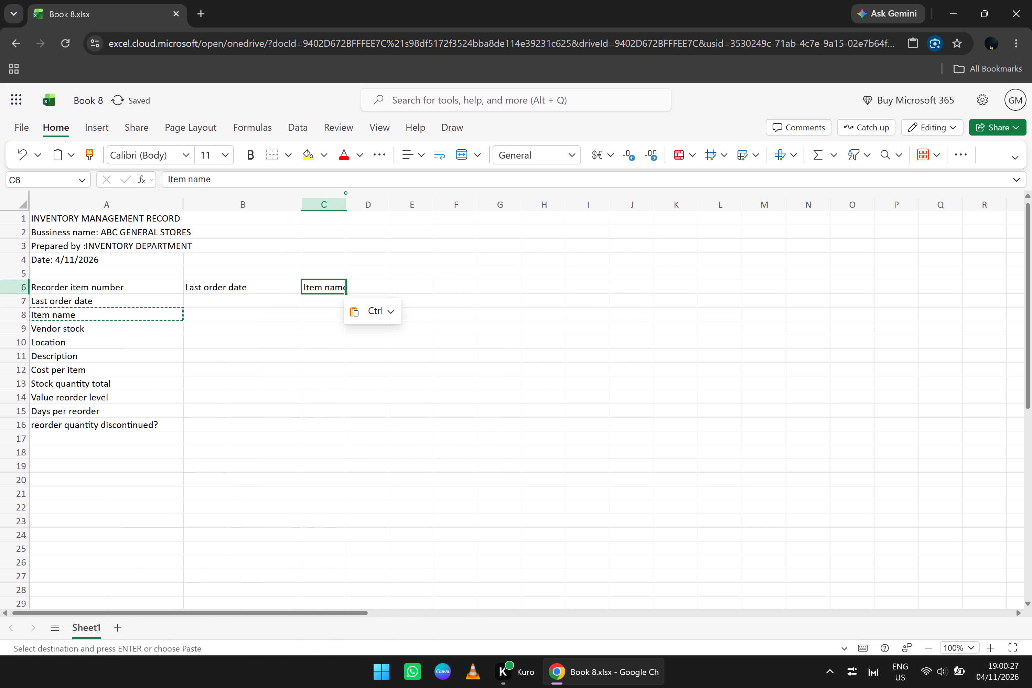
Copy the "Vendor stock" label from A9 into D6 as the fourth heading in row 6.
{"action": "left_click", "coordinate": [140, 327]}
{"action": "right_click", "coordinate": [140, 327]}
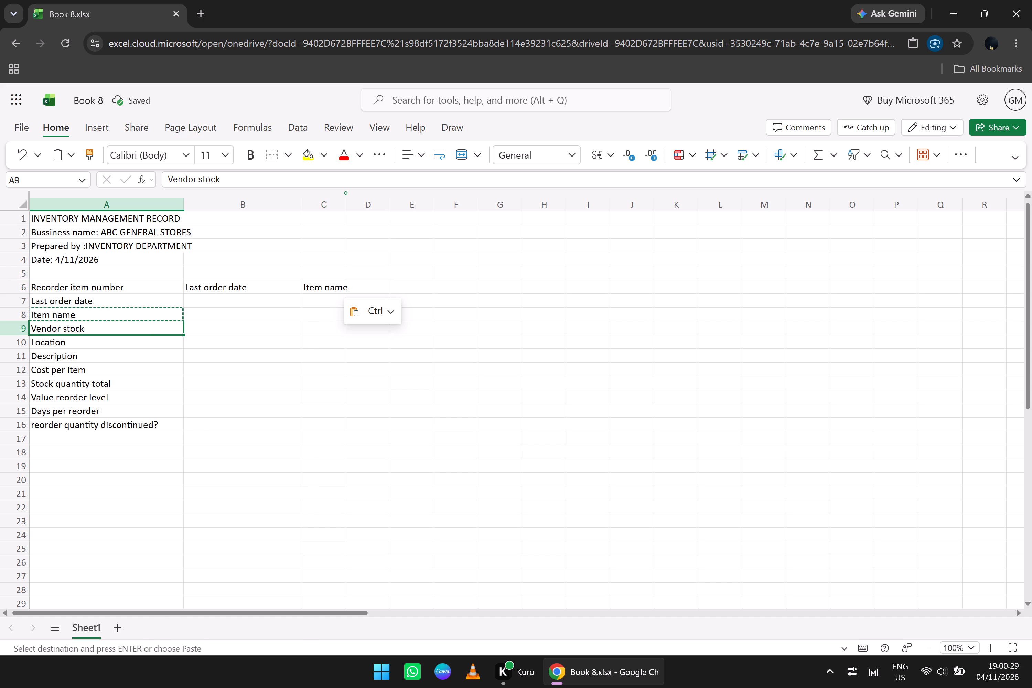
{"action": "left_click", "coordinate": [187, 318]}
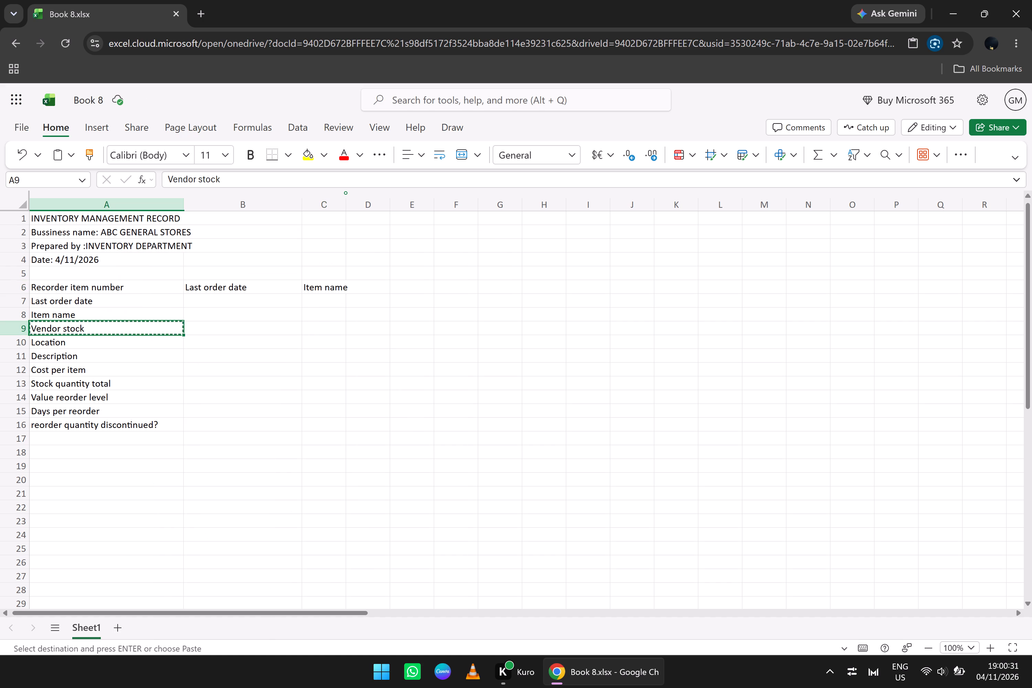
{"action": "left_click", "coordinate": [380, 291]}
{"action": "right_click", "coordinate": [379, 291]}
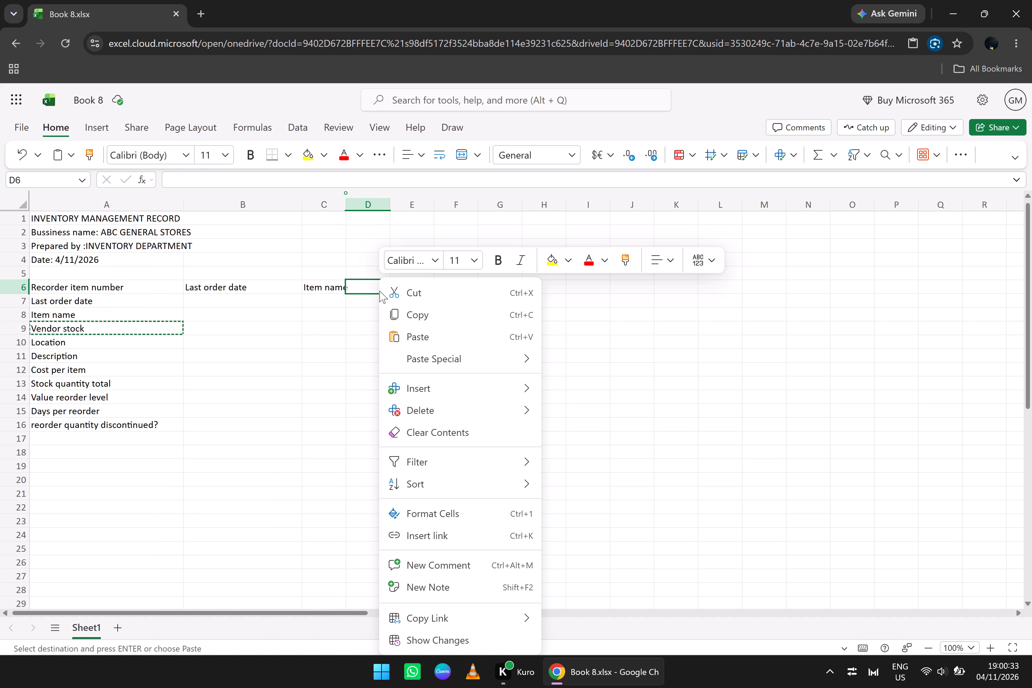
{"action": "left_click", "coordinate": [406, 343]}
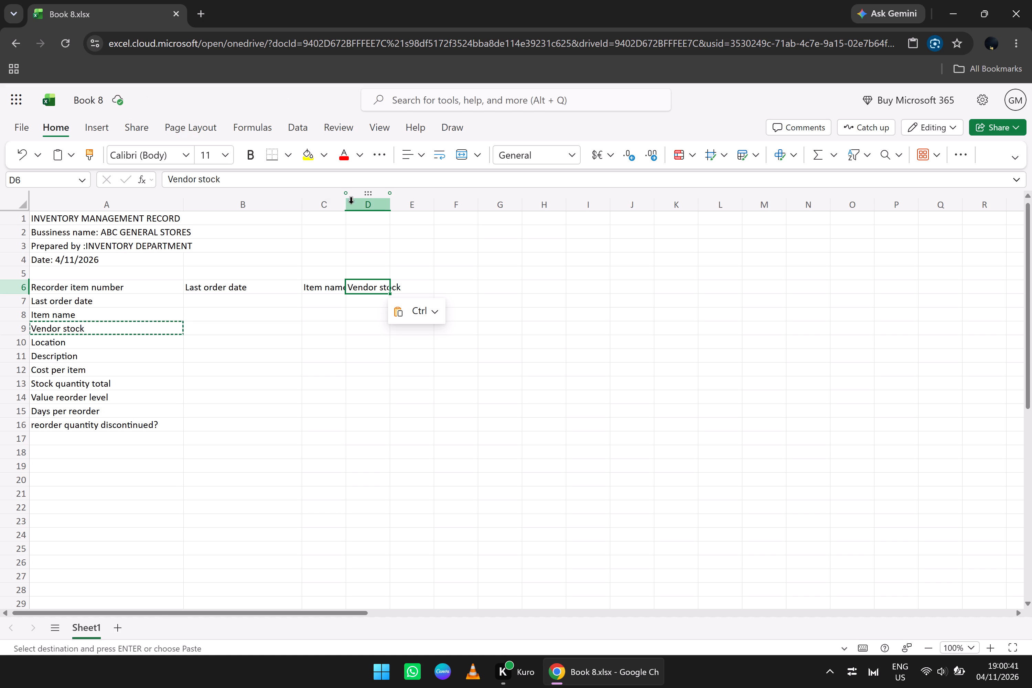
Widen columns C and D slightly so the "Item name" and "Vendor stock" headings fit inside their cells.
{"action": "left_click_drag", "start_coordinate": [343, 206], "coordinate": [358, 204]}
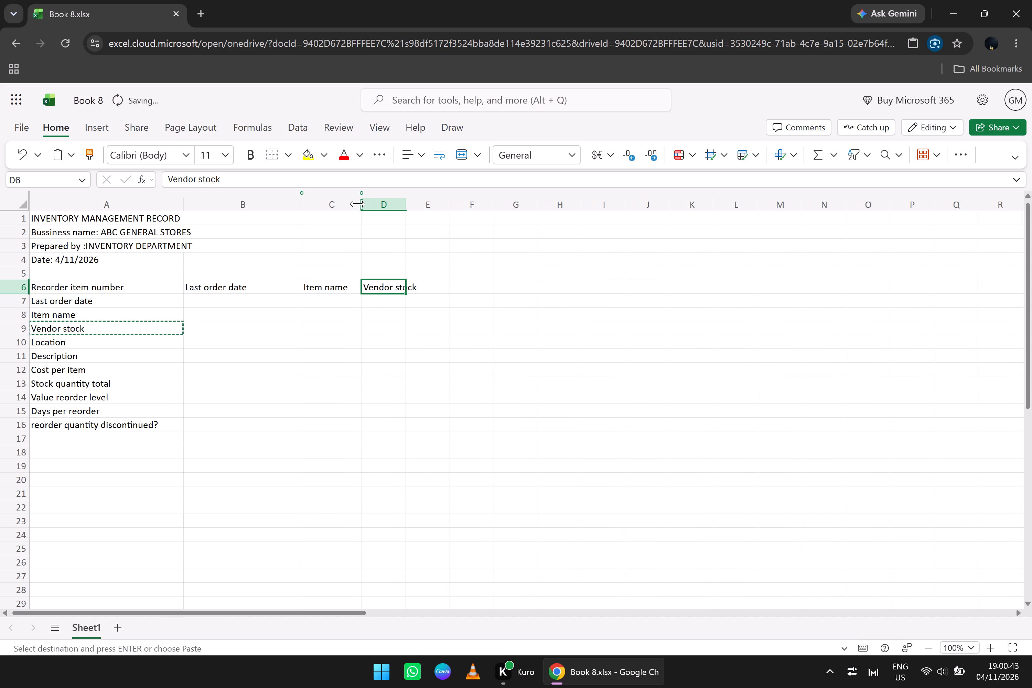
{"action": "left_click_drag", "start_coordinate": [406, 207], "coordinate": [424, 207]}
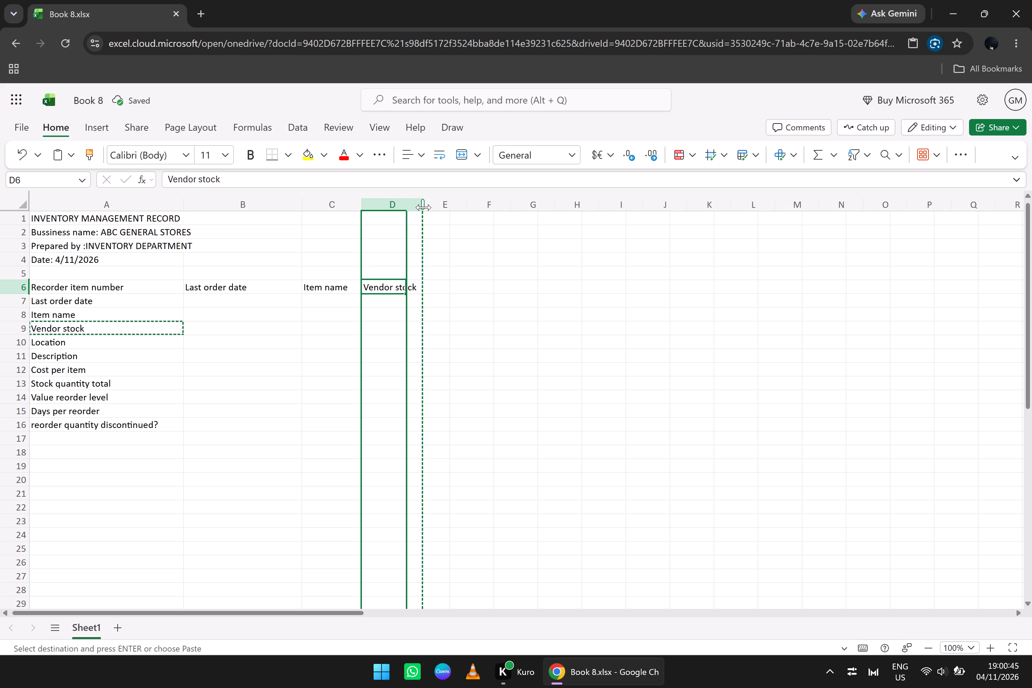
{"action": "left_click_drag", "start_coordinate": [424, 207], "coordinate": [427, 207]}
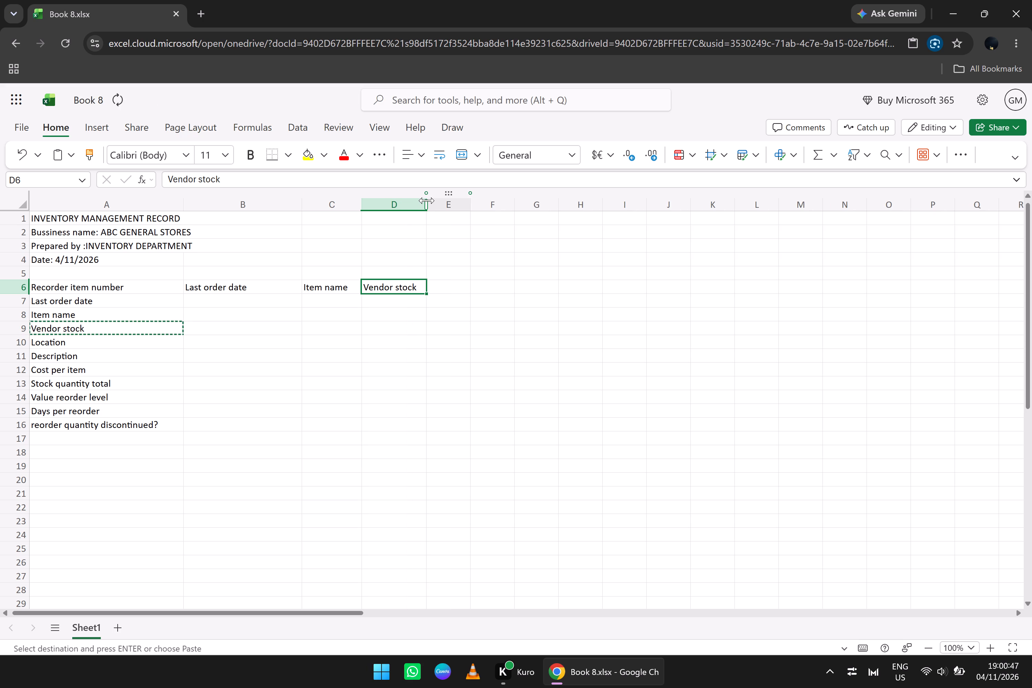
Copy the "Location" label from A10 into E6 as the fifth heading in row 6.
{"action": "left_click", "coordinate": [453, 283]}
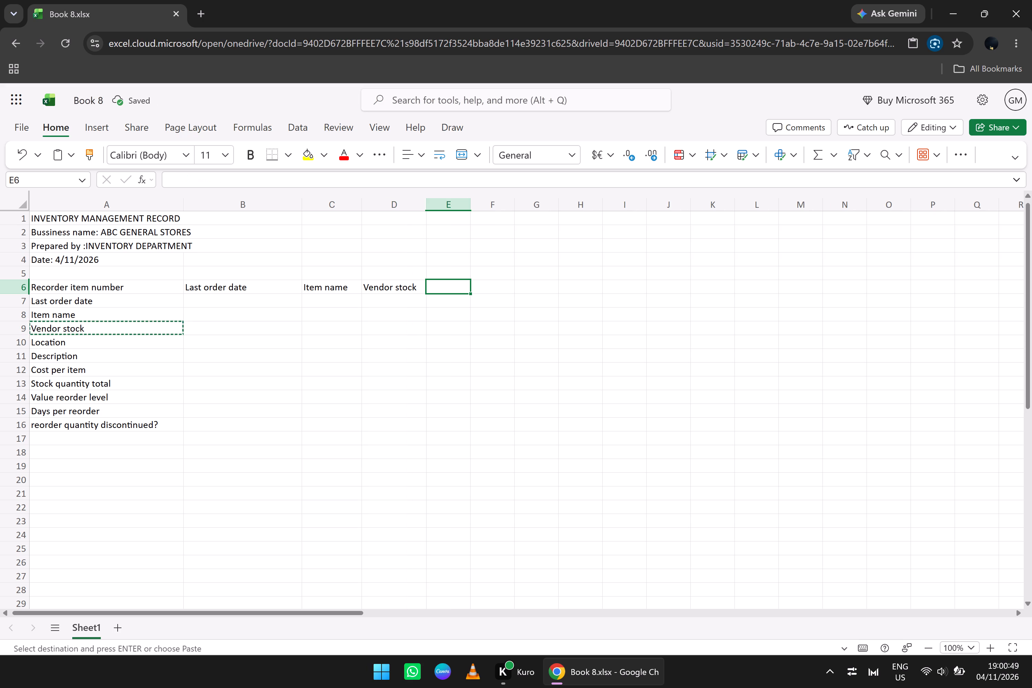
{"action": "left_click", "coordinate": [58, 344]}
{"action": "right_click", "coordinate": [58, 344]}
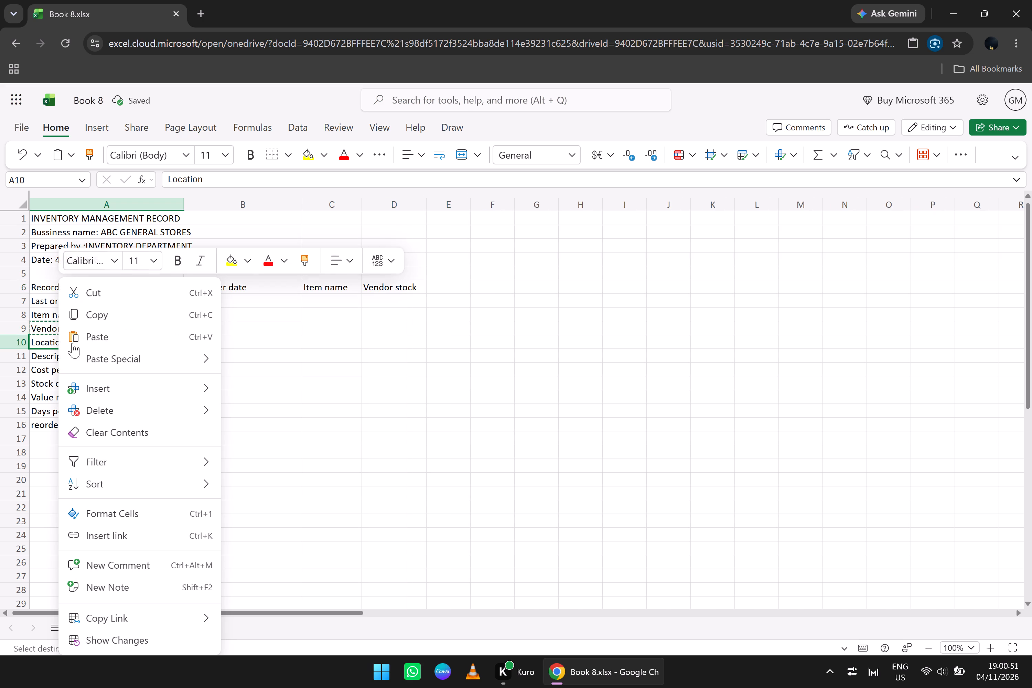
{"action": "right_click", "coordinate": [103, 313]}
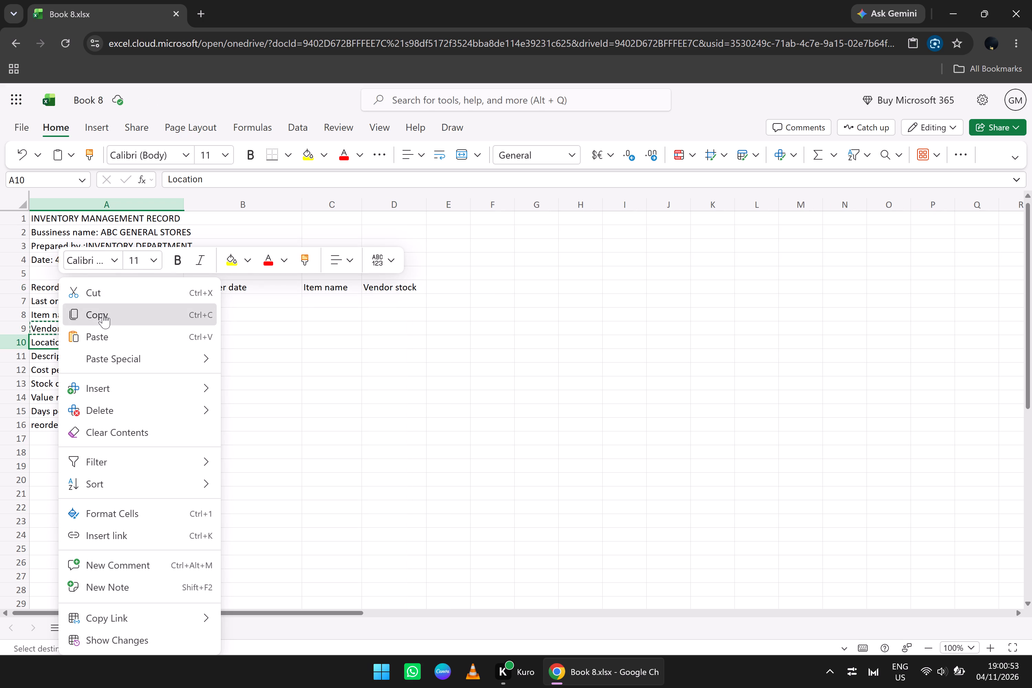
{"action": "left_click", "coordinate": [103, 314]}
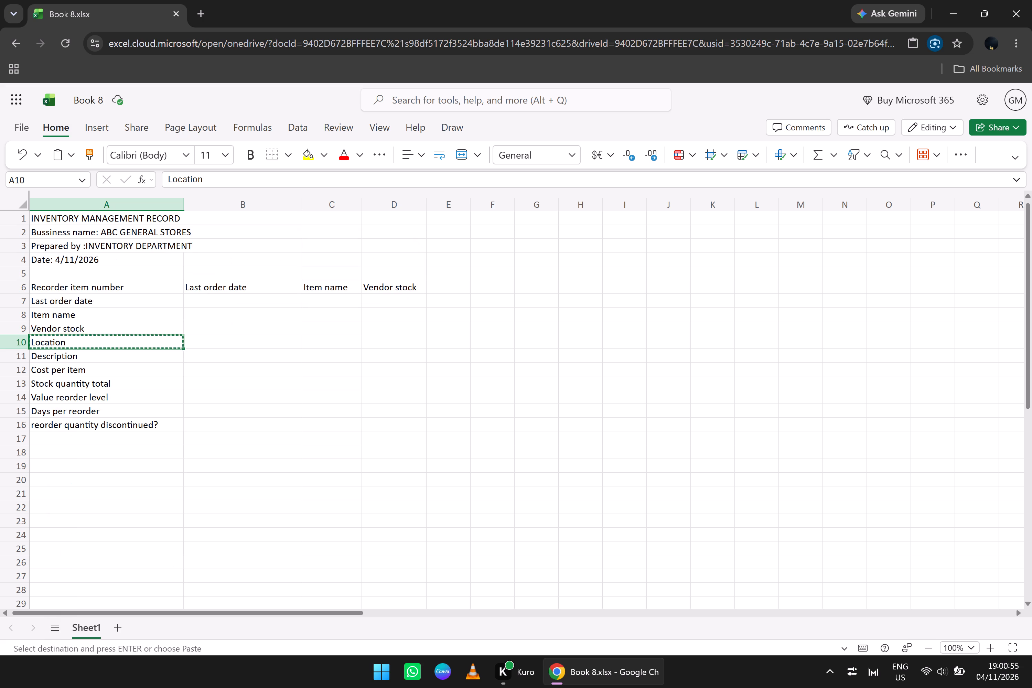
{"action": "left_click", "coordinate": [441, 292]}
{"action": "right_click", "coordinate": [441, 292]}
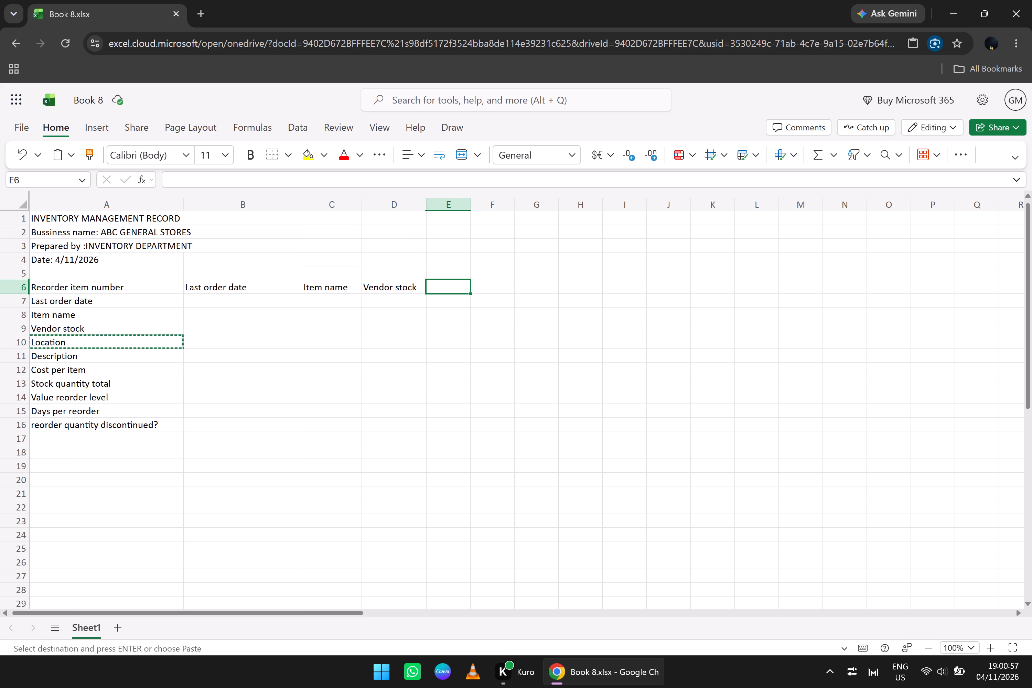
{"action": "left_click", "coordinate": [485, 334]}
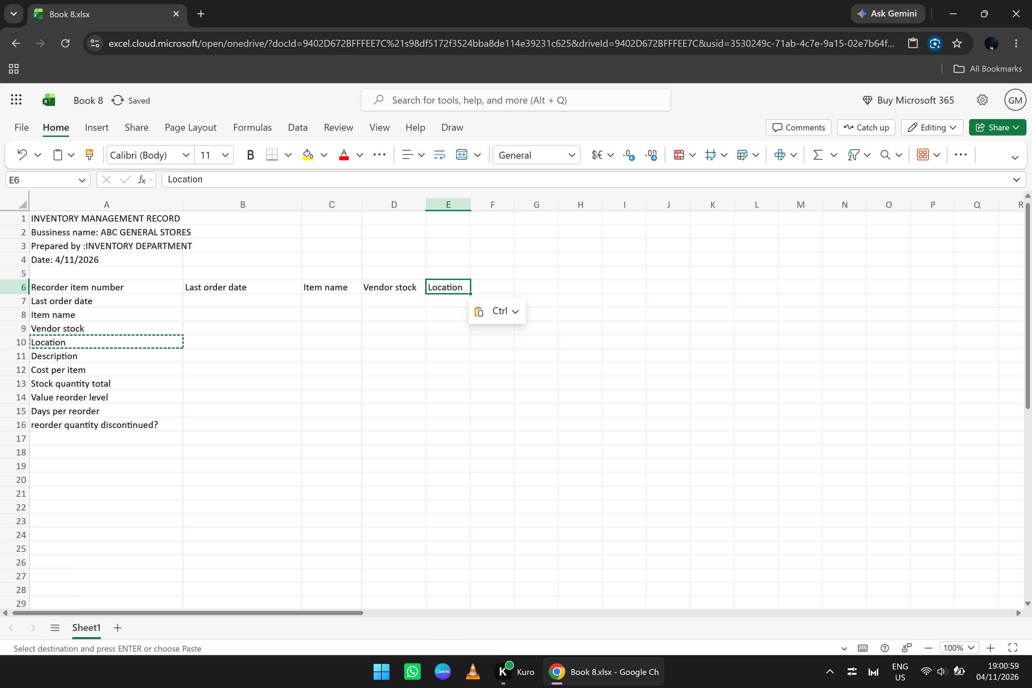
Copy the "Description" label from A11 into F6 as the sixth heading in row 6.
{"action": "left_click", "coordinate": [111, 358]}
{"action": "right_click", "coordinate": [111, 358]}
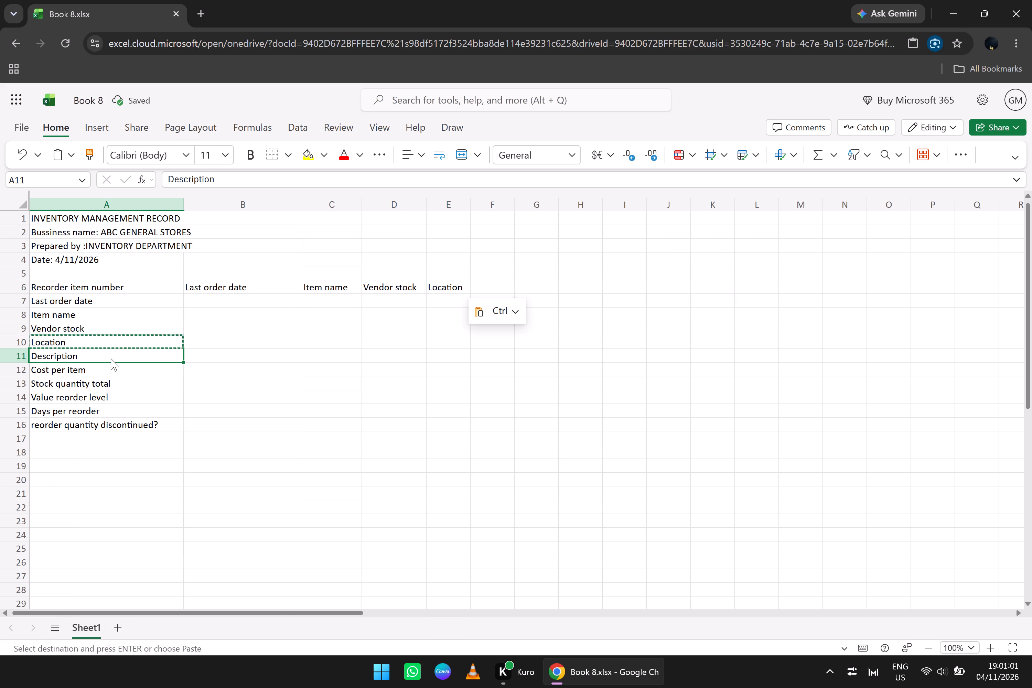
{"action": "left_click", "coordinate": [155, 316]}
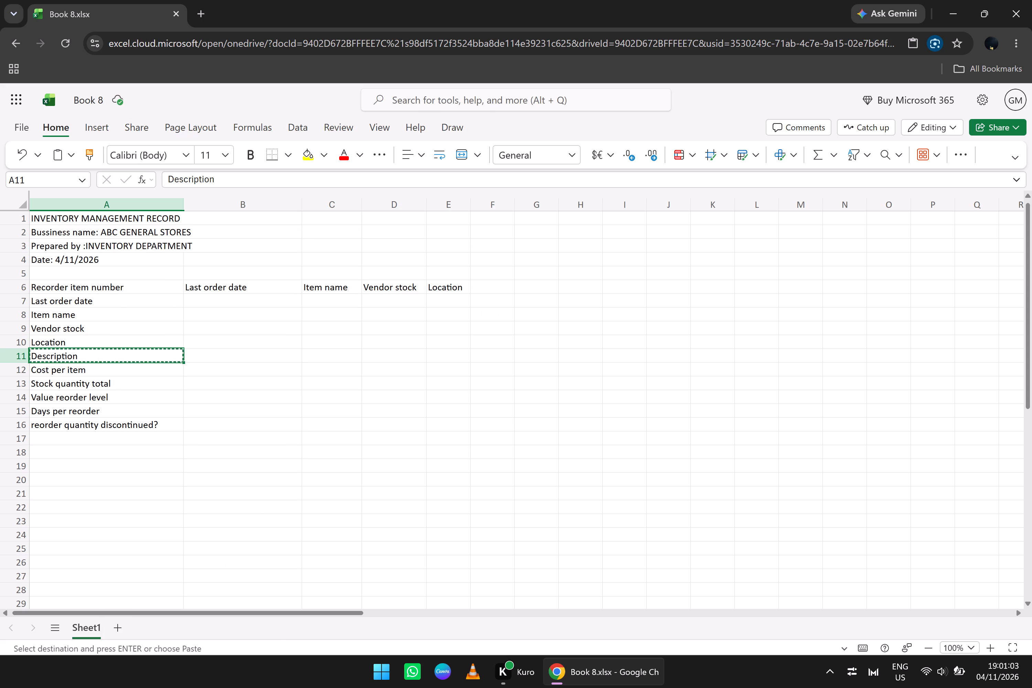
{"action": "left_click", "coordinate": [500, 287]}
{"action": "right_click", "coordinate": [499, 287]}
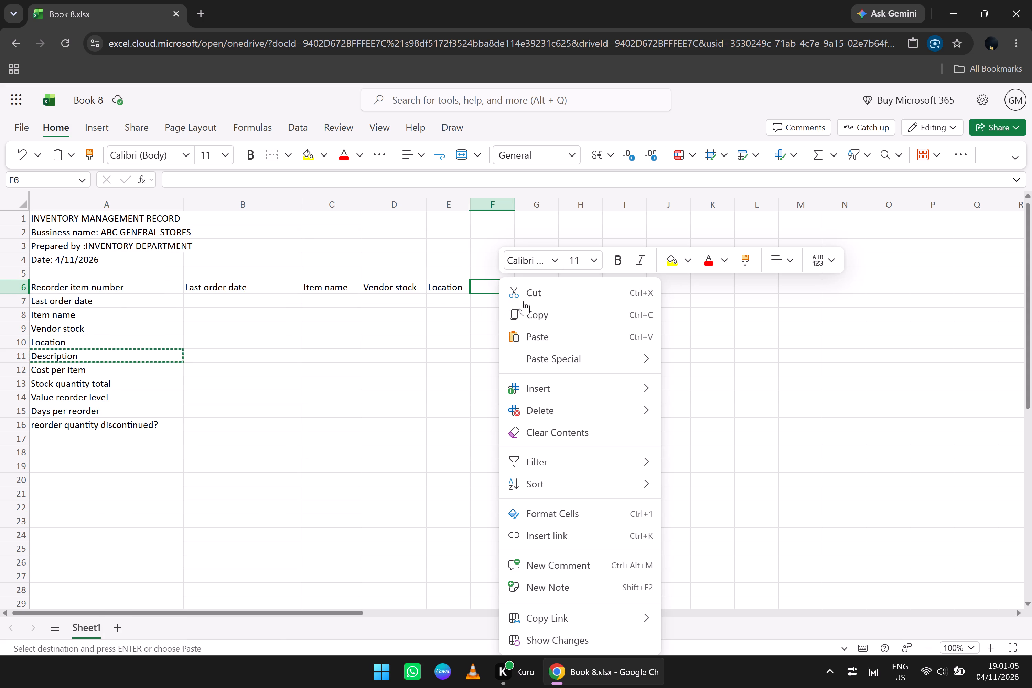
{"action": "left_click", "coordinate": [533, 336]}
Copy the "Cost per item" label from A12 into G6 as the seventh heading in row 6.
{"action": "left_click", "coordinate": [131, 377]}
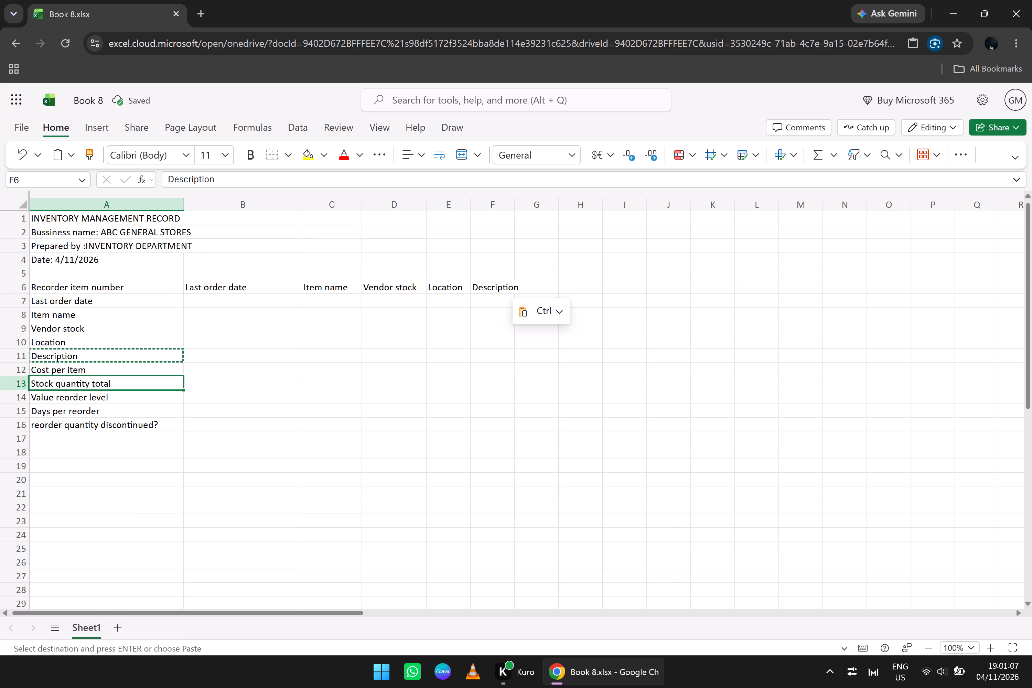
{"action": "left_click", "coordinate": [131, 374]}
{"action": "left_click", "coordinate": [131, 372]}
{"action": "right_click", "coordinate": [130, 372]}
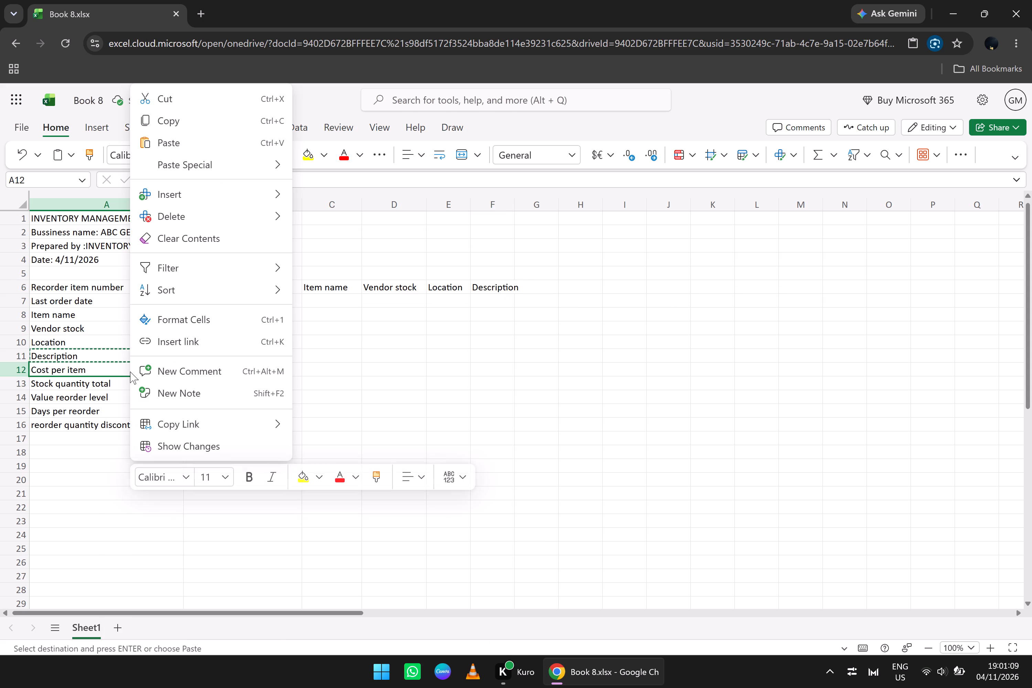
{"action": "left_click", "coordinate": [181, 123]}
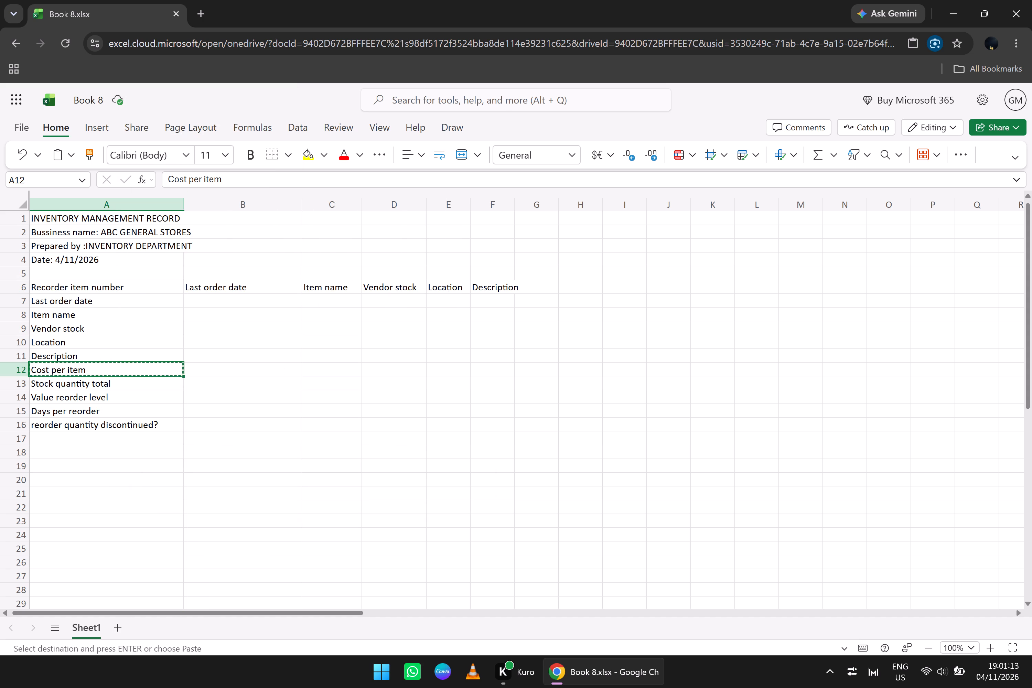
{"action": "left_click", "coordinate": [537, 288]}
{"action": "right_click", "coordinate": [536, 288]}
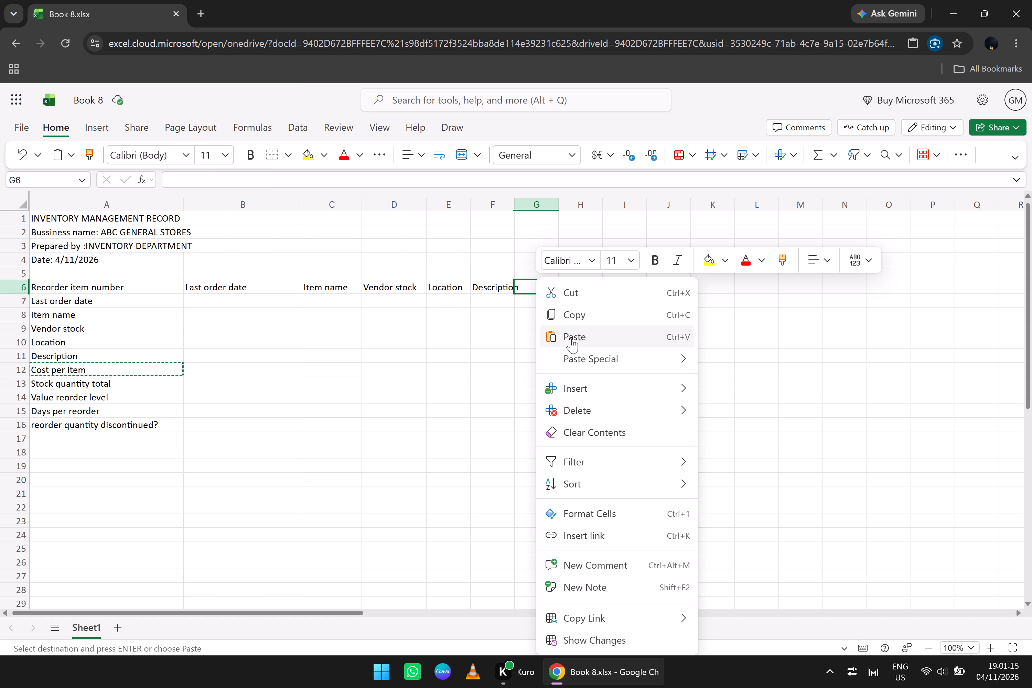
{"action": "left_click", "coordinate": [571, 338]}
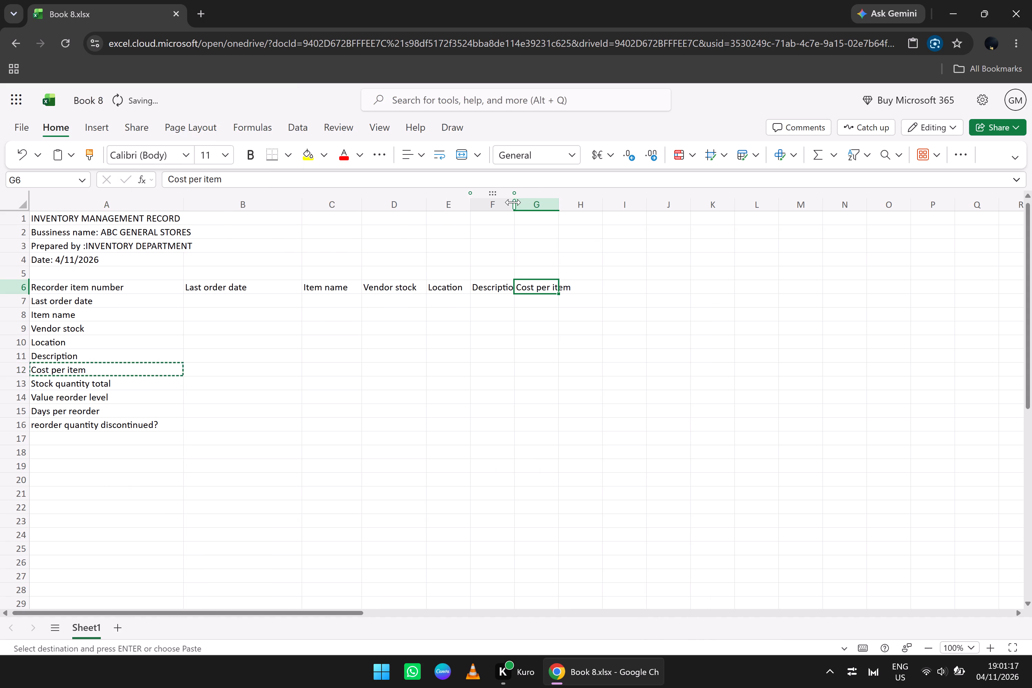
Widen columns F and G so the "Description" and "Cost per item" headings fit inside their cells.
{"action": "left_click_drag", "start_coordinate": [513, 202], "coordinate": [537, 202]}
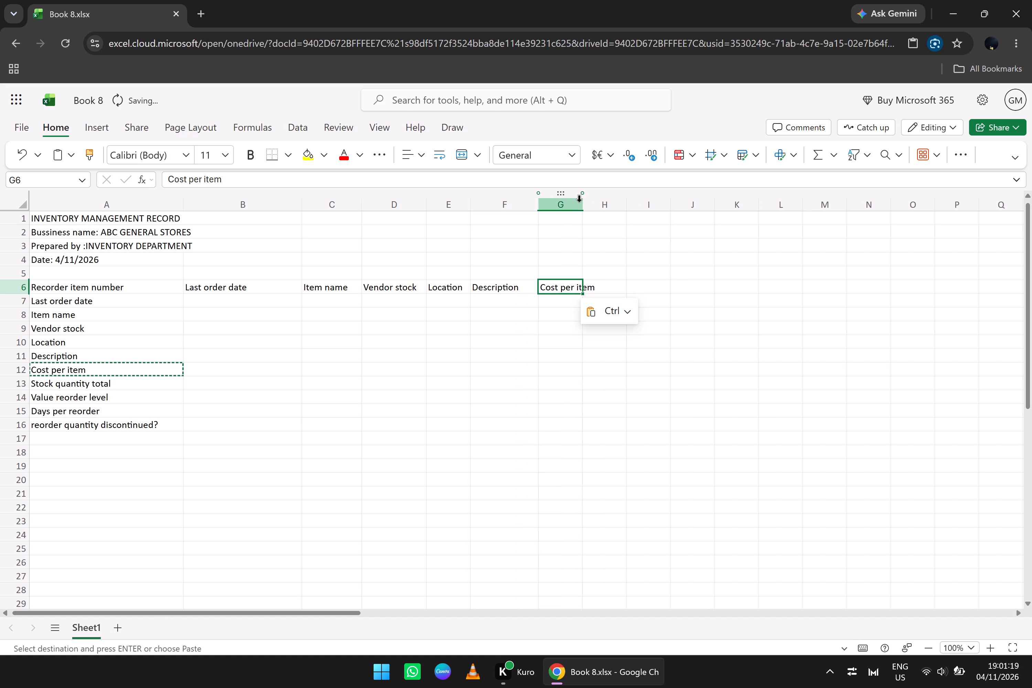
{"action": "left_click_drag", "start_coordinate": [584, 207], "coordinate": [603, 205]}
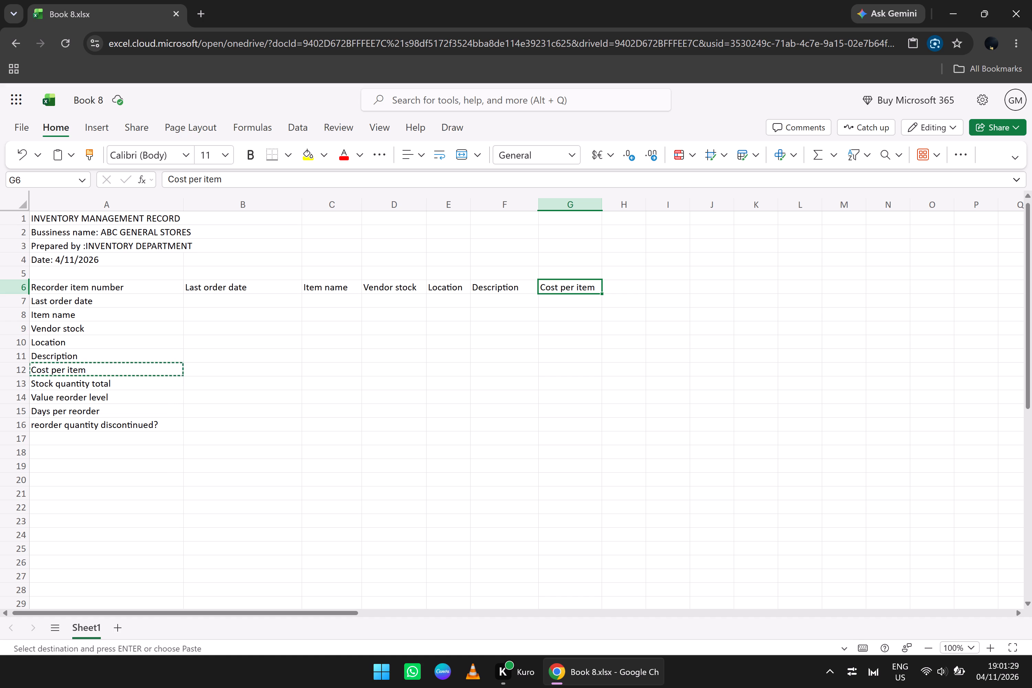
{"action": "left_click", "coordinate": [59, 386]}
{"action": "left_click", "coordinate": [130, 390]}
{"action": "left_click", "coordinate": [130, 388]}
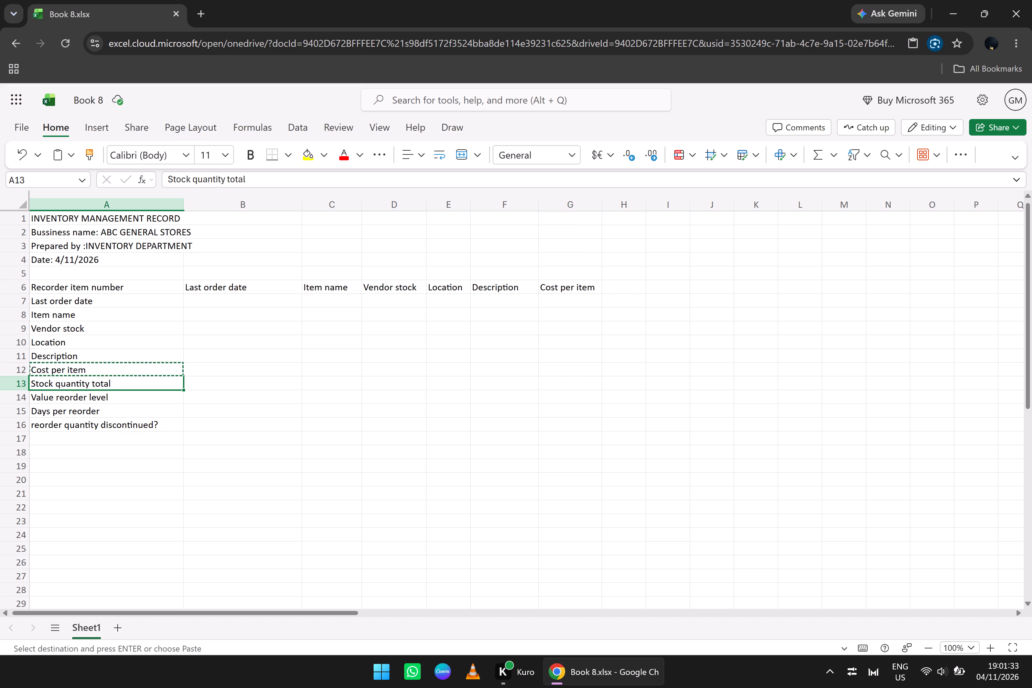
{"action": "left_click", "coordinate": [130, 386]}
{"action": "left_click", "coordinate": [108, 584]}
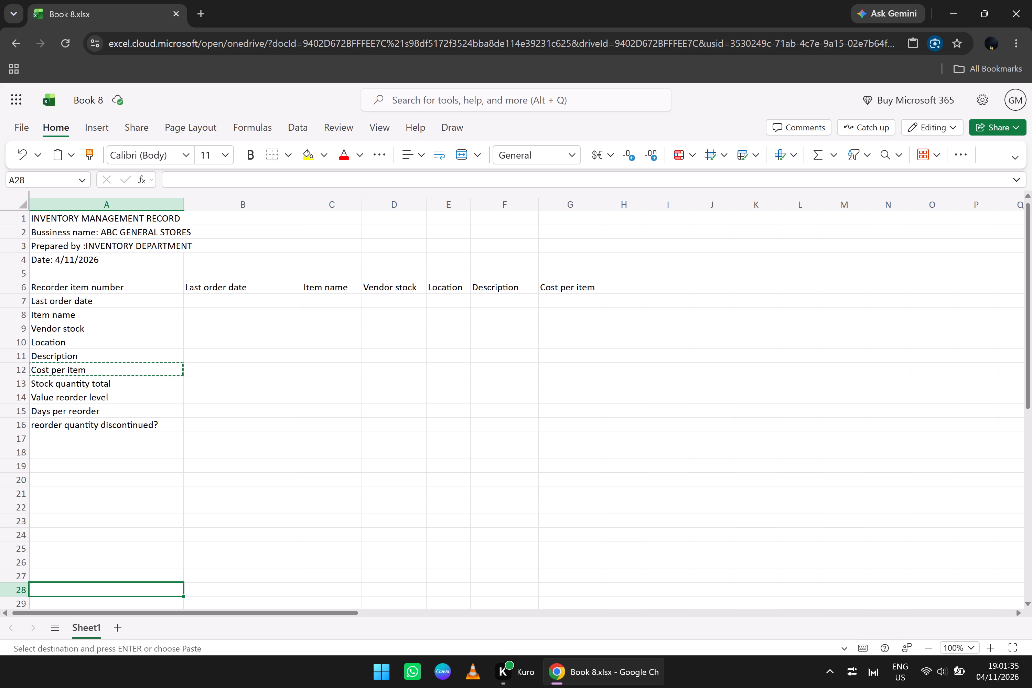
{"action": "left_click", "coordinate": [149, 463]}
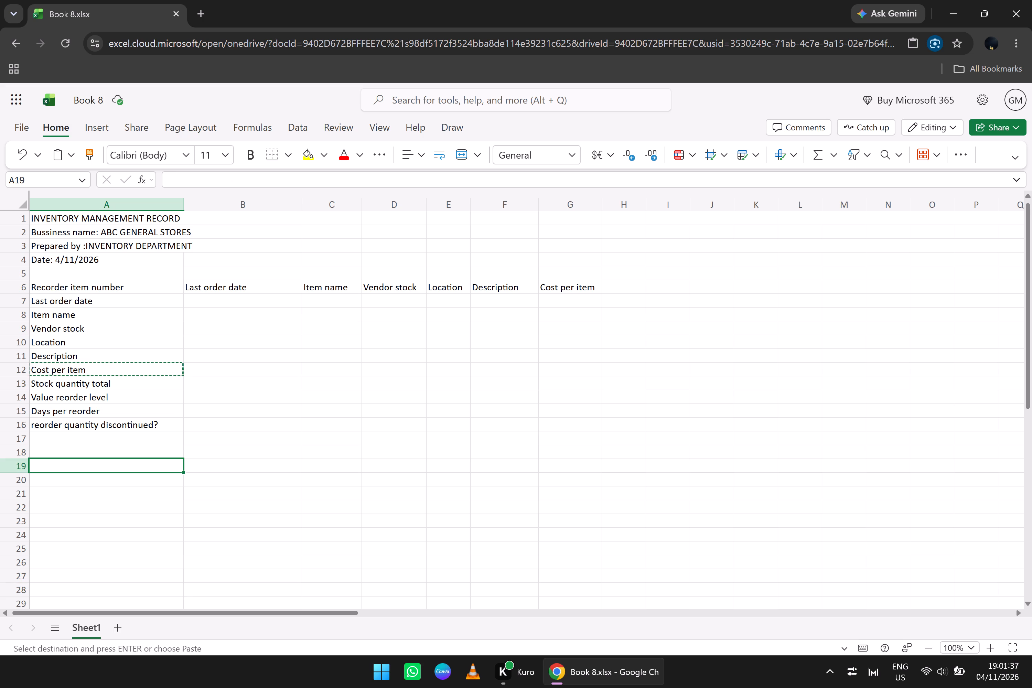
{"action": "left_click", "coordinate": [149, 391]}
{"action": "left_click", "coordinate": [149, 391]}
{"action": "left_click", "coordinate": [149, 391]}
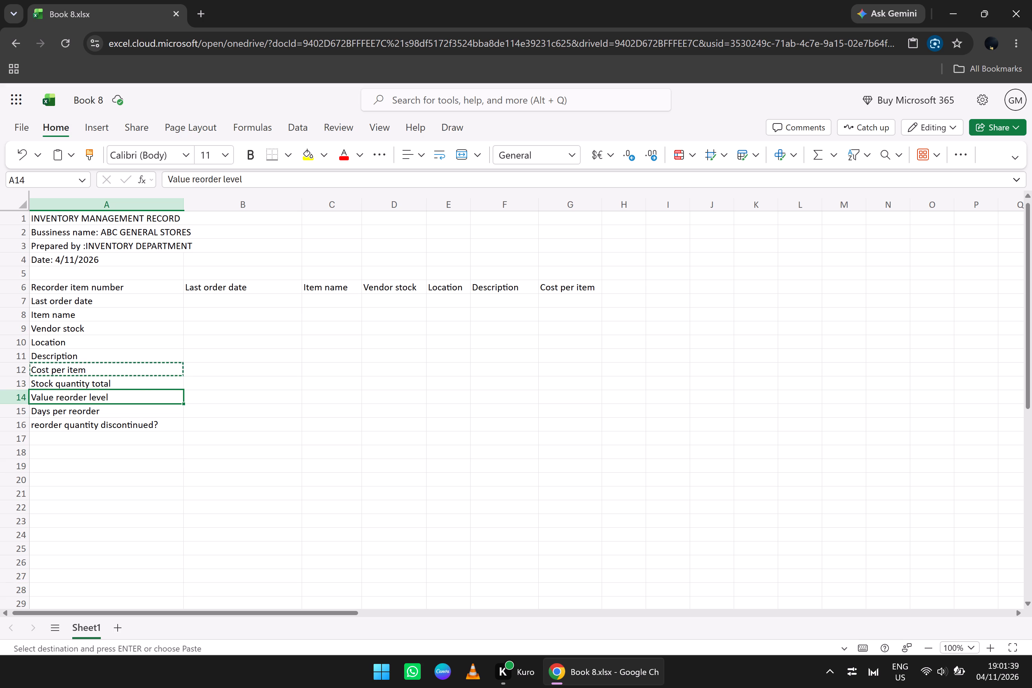
Shorten the label in A13 to "Stock quantity" by removing the word "total".
{"action": "left_click", "coordinate": [166, 384]}
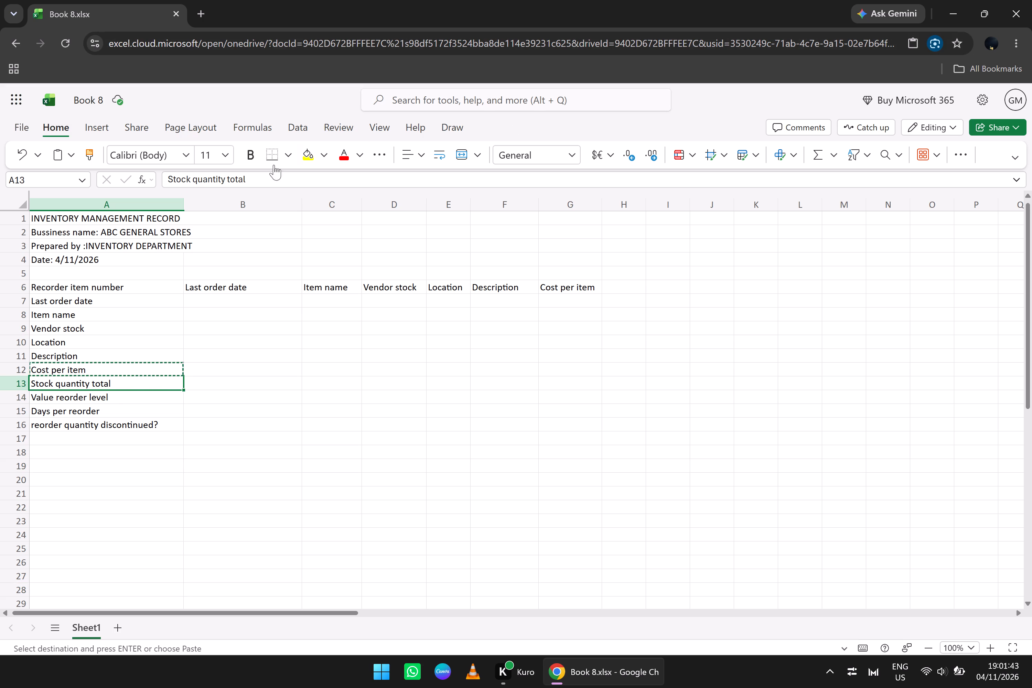
{"action": "left_click", "coordinate": [270, 180]}
{"action": "key", "text": "BackSpace"}
{"action": "key", "text": "BackSpace"}
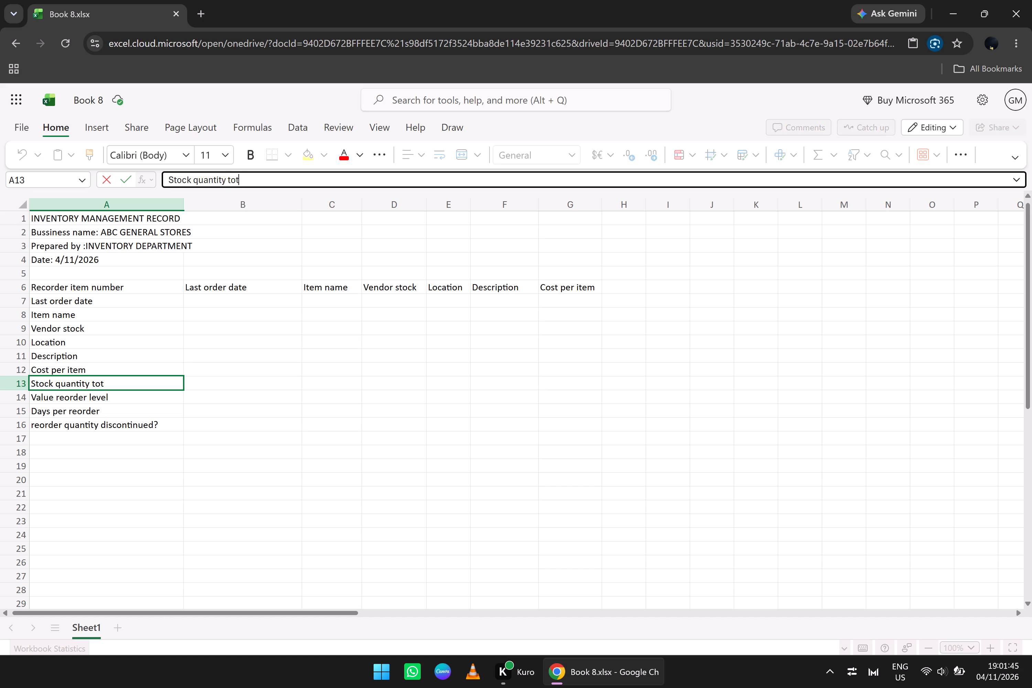
{"action": "key", "text": "BackSpace"}
{"action": "key", "text": "BackSpace"}
{"action": "key", "text": "BackSpace"}
{"action": "right_click", "coordinate": [108, 380]}
{"action": "left_click", "coordinate": [107, 380]}
{"action": "left_click", "coordinate": [107, 380]}
{"action": "right_click", "coordinate": [107, 380]}
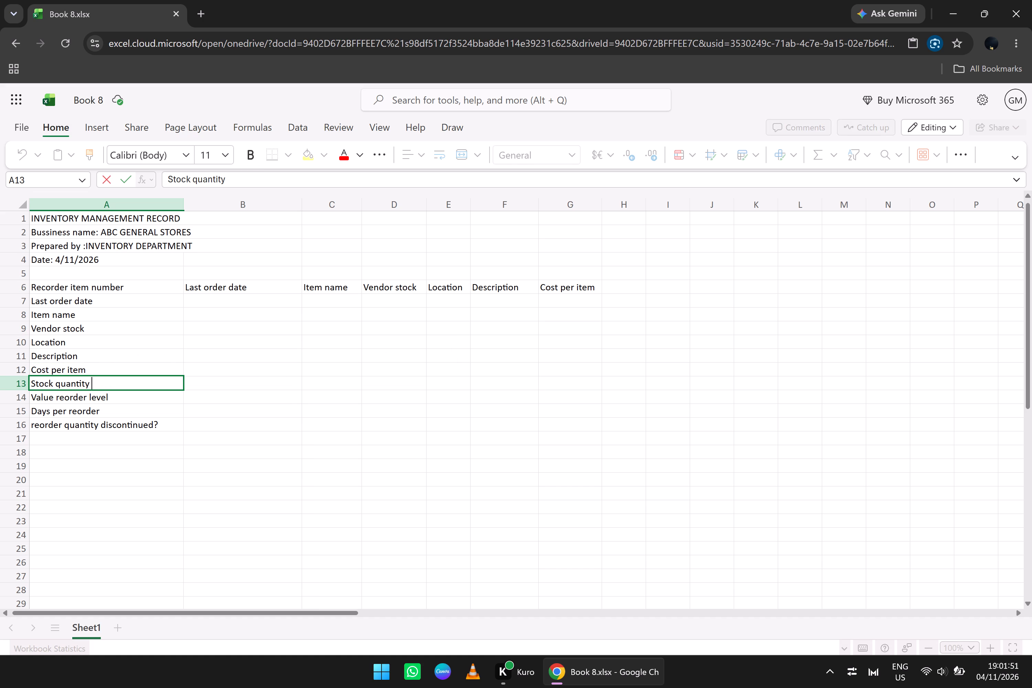
{"action": "left_click", "coordinate": [107, 379]}
{"action": "right_click", "coordinate": [107, 379]}
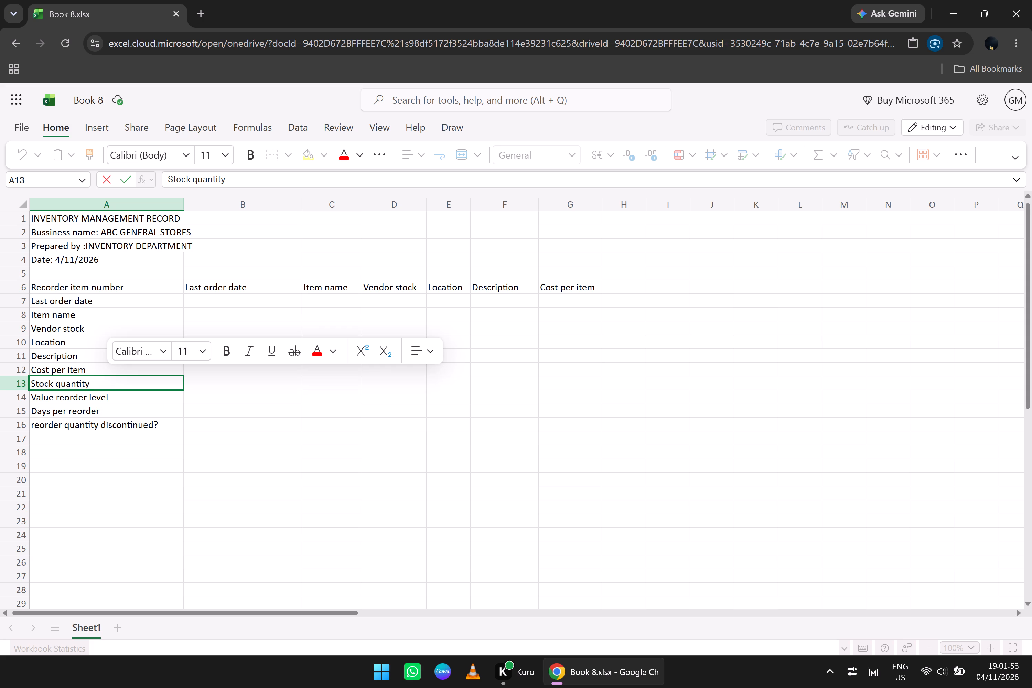
{"action": "left_click", "coordinate": [134, 388]}
{"action": "right_click", "coordinate": [134, 388]}
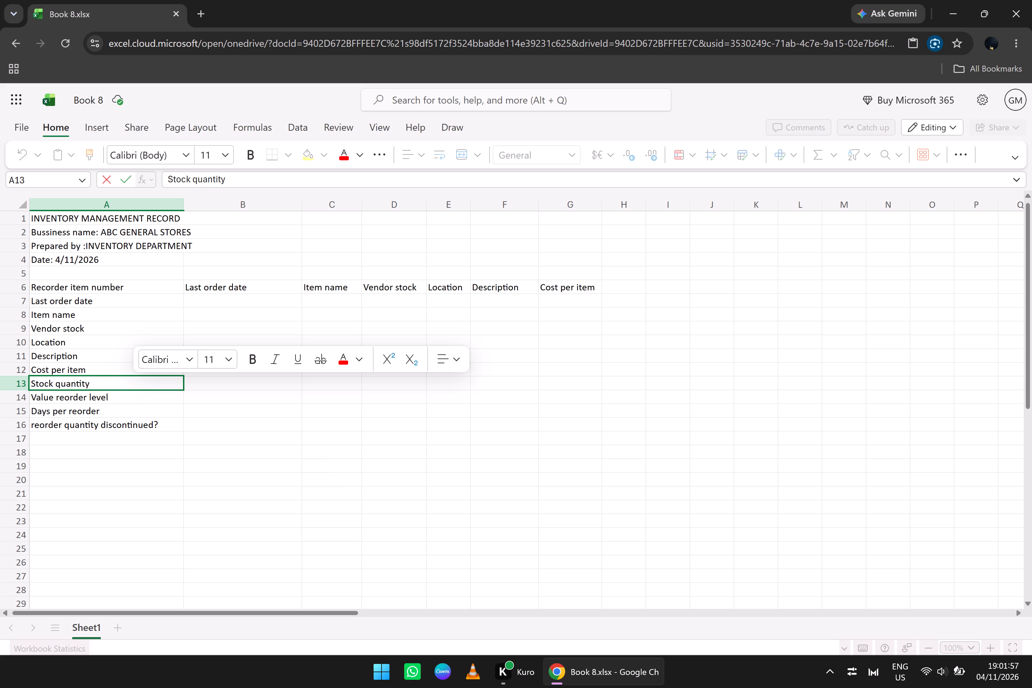
{"action": "left_click_drag", "start_coordinate": [95, 636], "coordinate": [94, 643]}
{"action": "key", "text": "Return"}
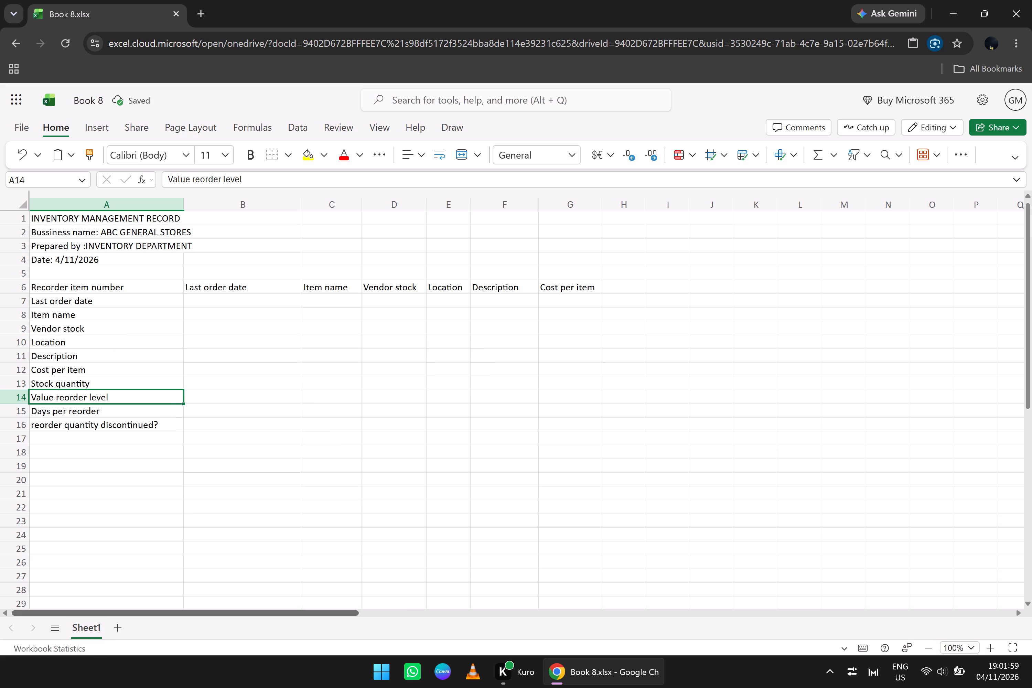
Copy the "Stock quantity" label from A13 into H6 as the eighth heading in row 6.
{"action": "left_click", "coordinate": [168, 378]}
{"action": "right_click", "coordinate": [168, 378]}
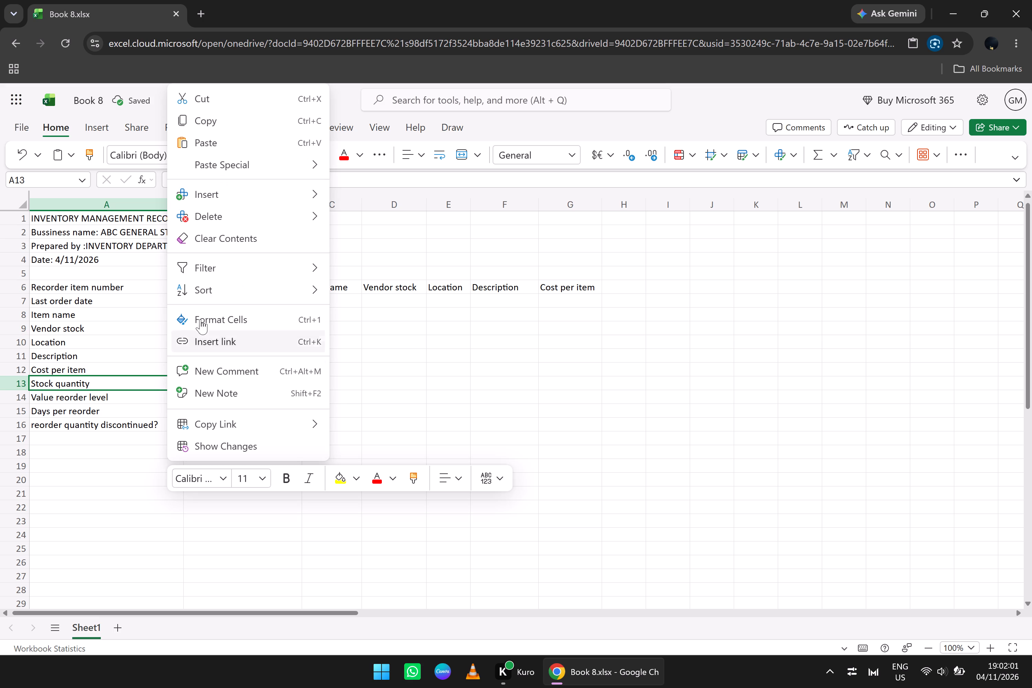
{"action": "left_click", "coordinate": [217, 124]}
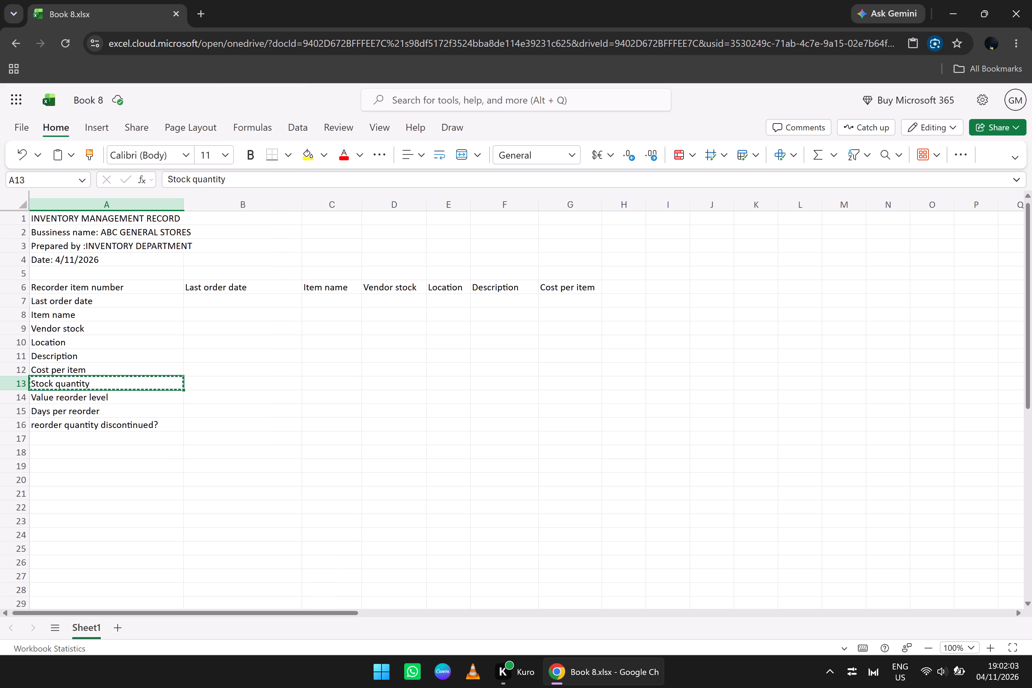
{"action": "left_click", "coordinate": [627, 286]}
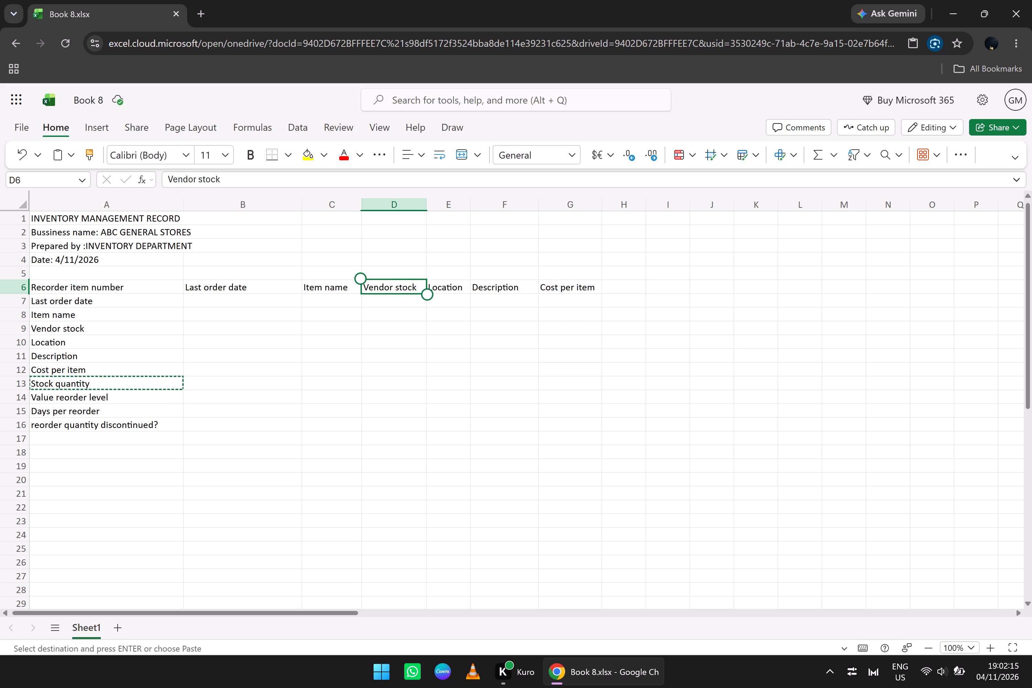
{"action": "left_click", "coordinate": [622, 290]}
{"action": "right_click", "coordinate": [622, 290]}
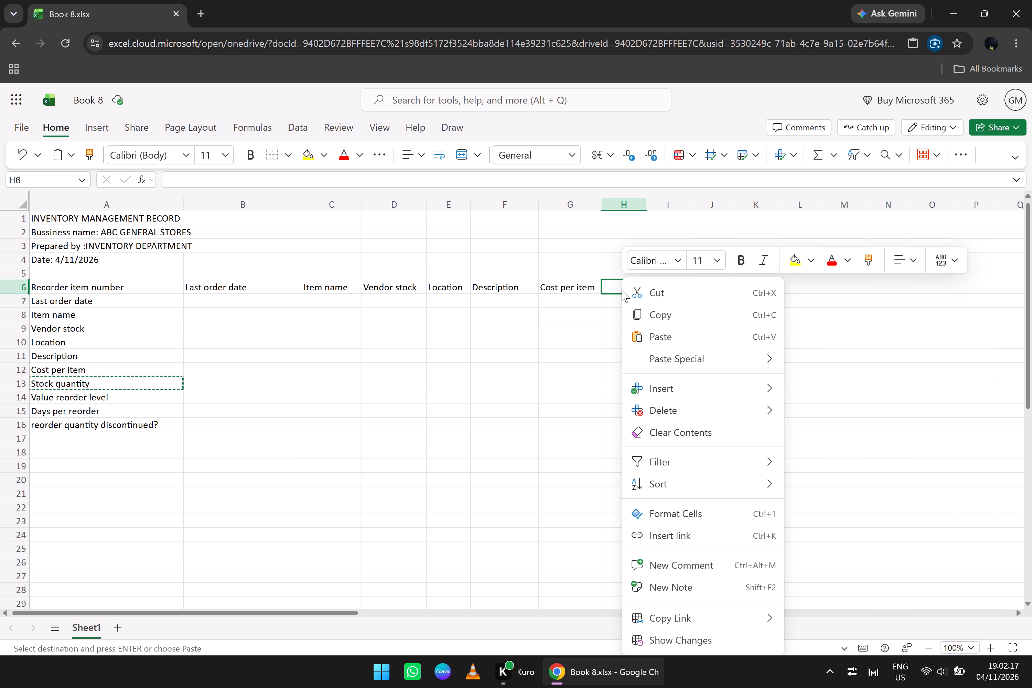
{"action": "left_click", "coordinate": [664, 330]}
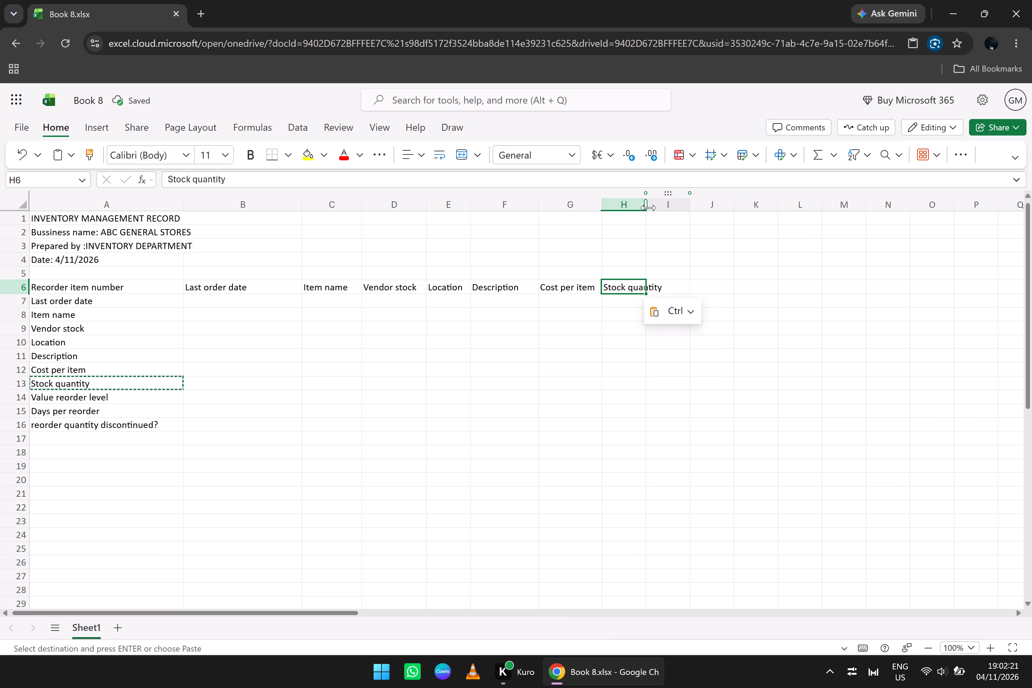
Widen column H so the "Stock quantity" heading fits inside its cell.
{"action": "left_click_drag", "start_coordinate": [649, 208], "coordinate": [678, 210]}
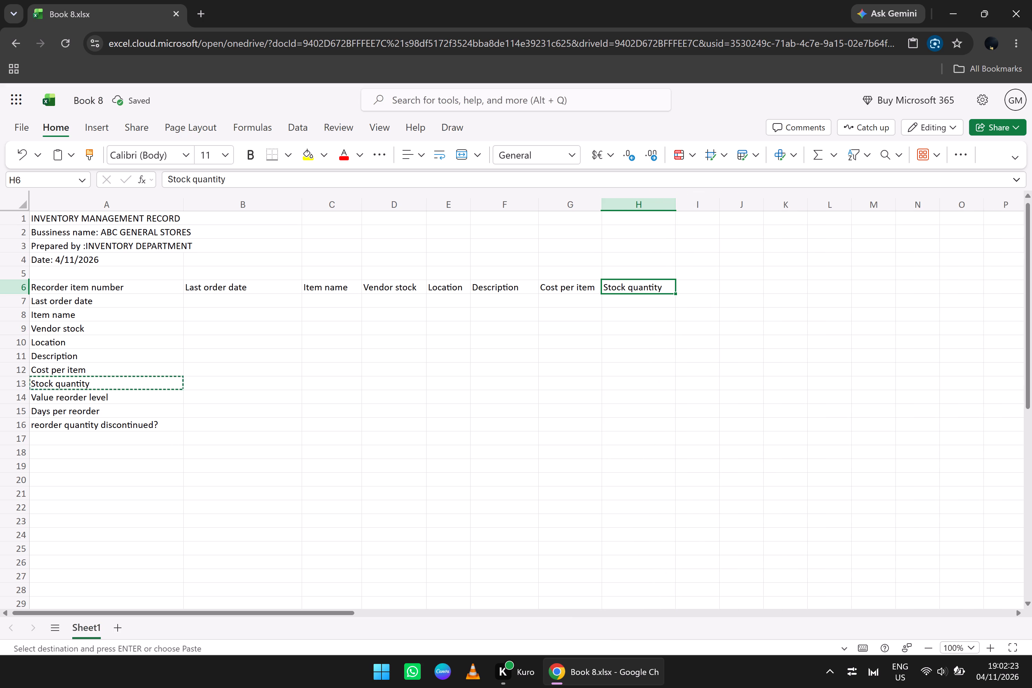
Shorten the heading in D6 to "Vendor" by removing the word "stock".
{"action": "left_click", "coordinate": [320, 288]}
{"action": "left_click", "coordinate": [394, 289]}
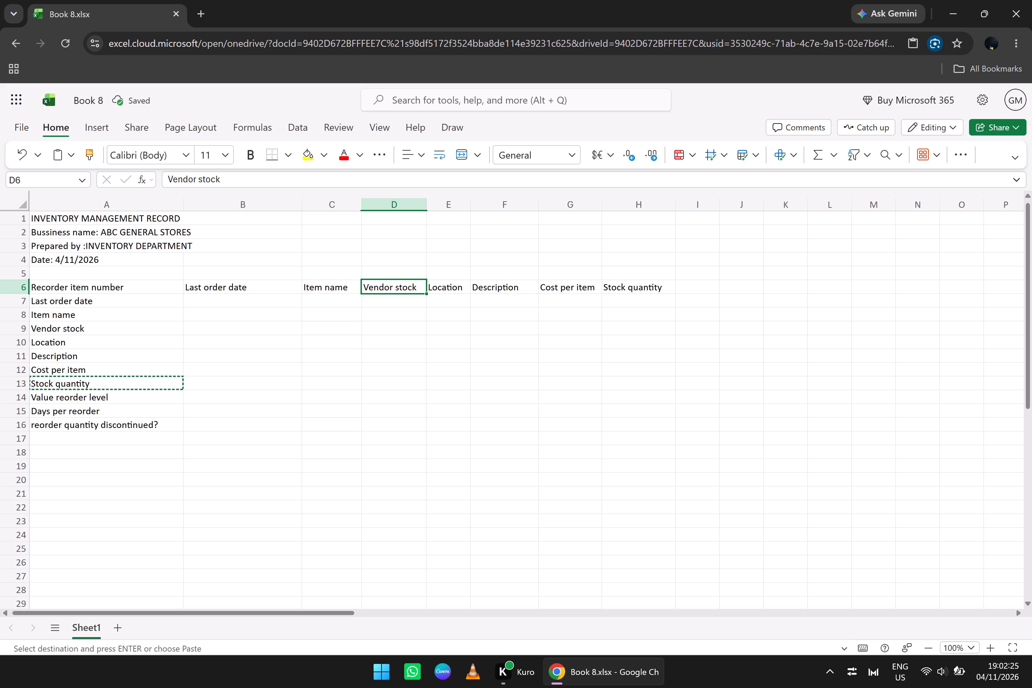
{"action": "left_click", "coordinate": [227, 180]}
{"action": "key", "text": "BackSpace"}
{"action": "key", "text": "BackSpace"}
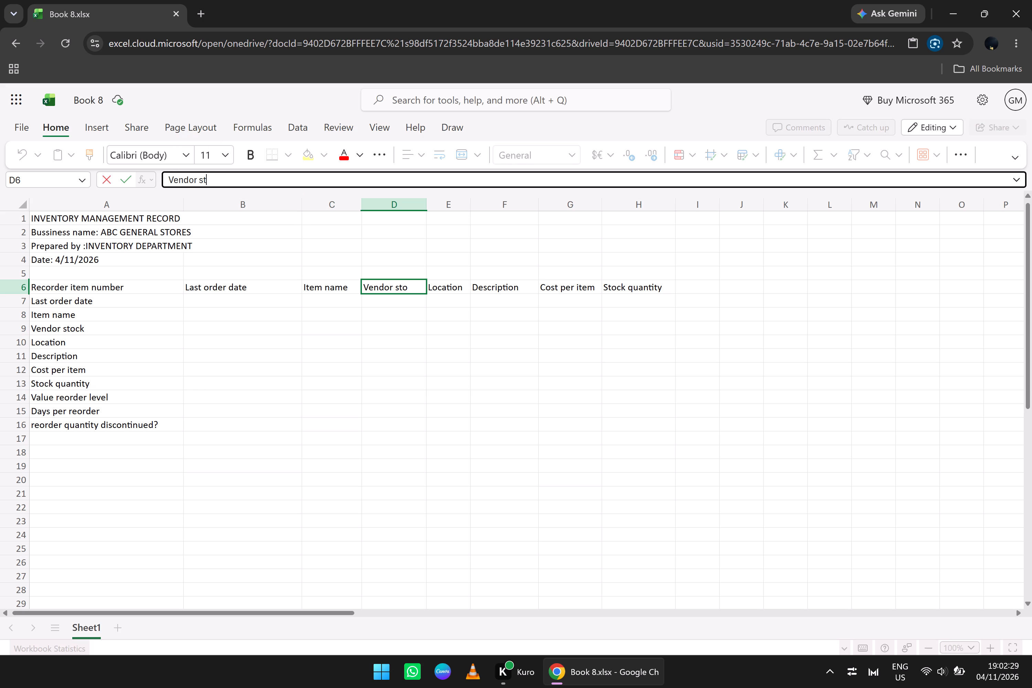
{"action": "key", "text": "BackSpace"}
{"action": "key", "text": "BackSpace"}
{"action": "key", "text": "BackSpace"}
{"action": "left_click", "coordinate": [448, 290]}
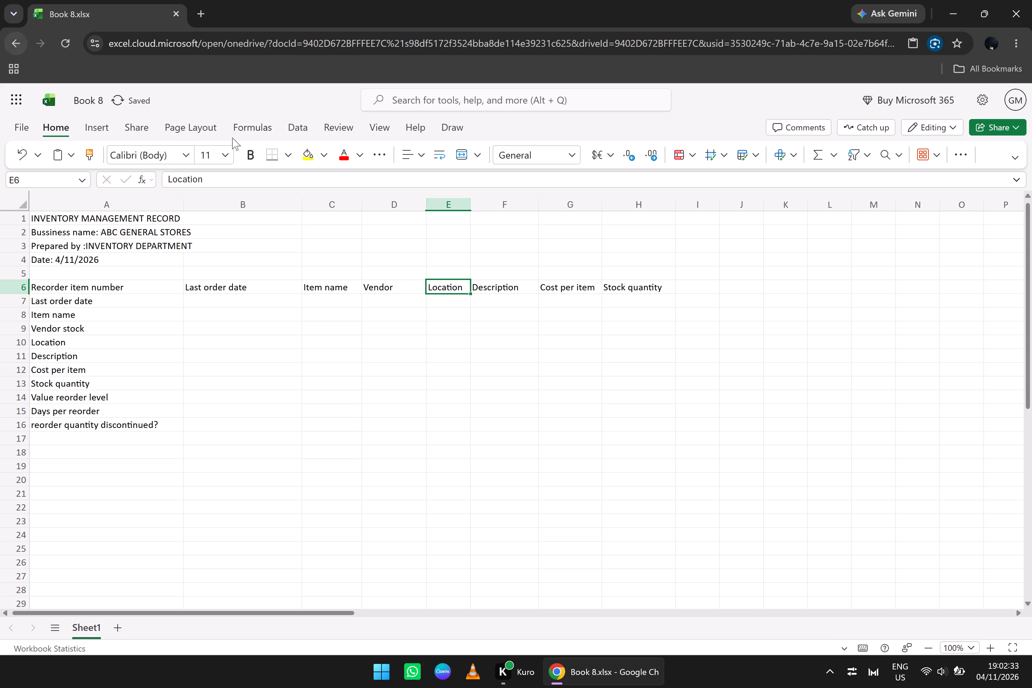
Replace the heading in E6 with "Stock location".
{"action": "left_click", "coordinate": [171, 178]}
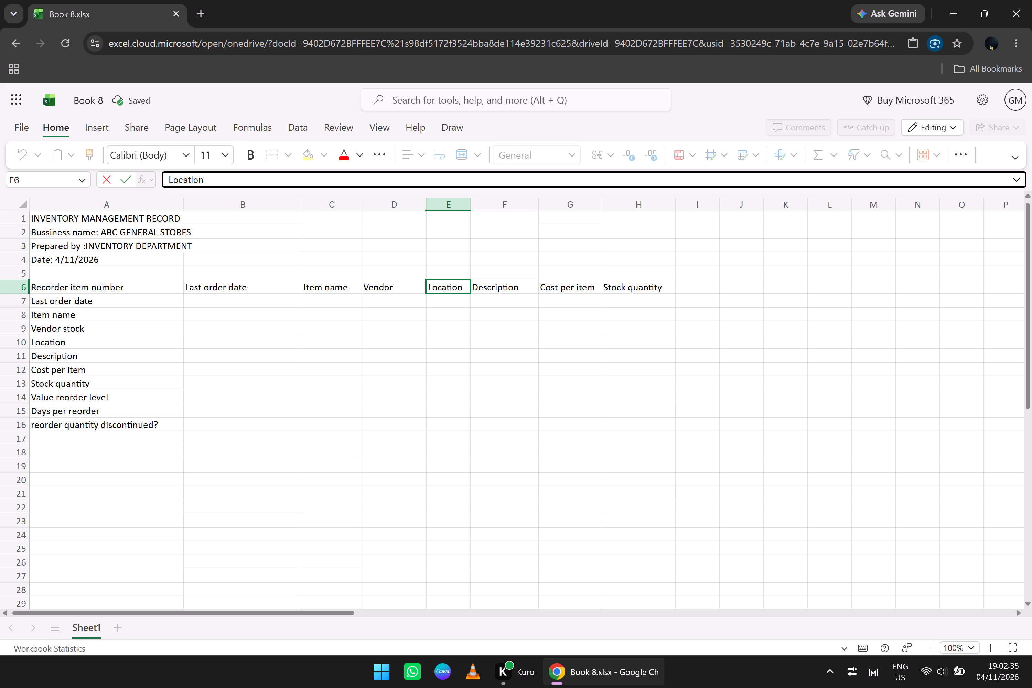
{"action": "key", "text": "BackSpace"}
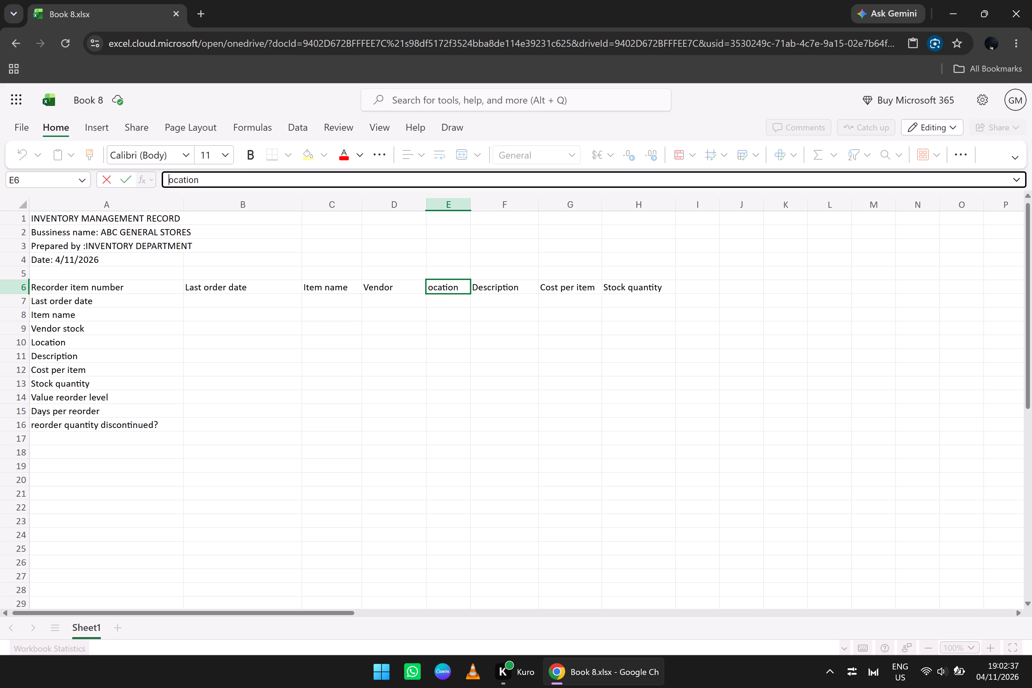
{"action": "key", "text": "l"}
{"action": "left_click", "coordinate": [205, 181]}
{"action": "key", "text": "BackSpace"}
{"action": "key", "text": "BackSpace"}
{"action": "key", "text": "BackSpace"}
{"action": "key", "text": "BackSpace"}
{"action": "key", "text": "BackSpace"}
{"action": "key", "text": "BackSpace"}
{"action": "key", "text": "BackSpace"}
{"action": "key", "text": "BackSpace"}
{"action": "key", "text": "BackSpace"}
{"action": "key", "text": "BackSpace"}
{"action": "key", "text": "BackSpace"}
{"action": "key", "text": "BackSpace"}
{"action": "key", "text": "BackSpace"}
{"action": "key", "text": "BackSpace"}
{"action": "key", "text": "BackSpace"}
{"action": "key", "text": "BackSpace"}
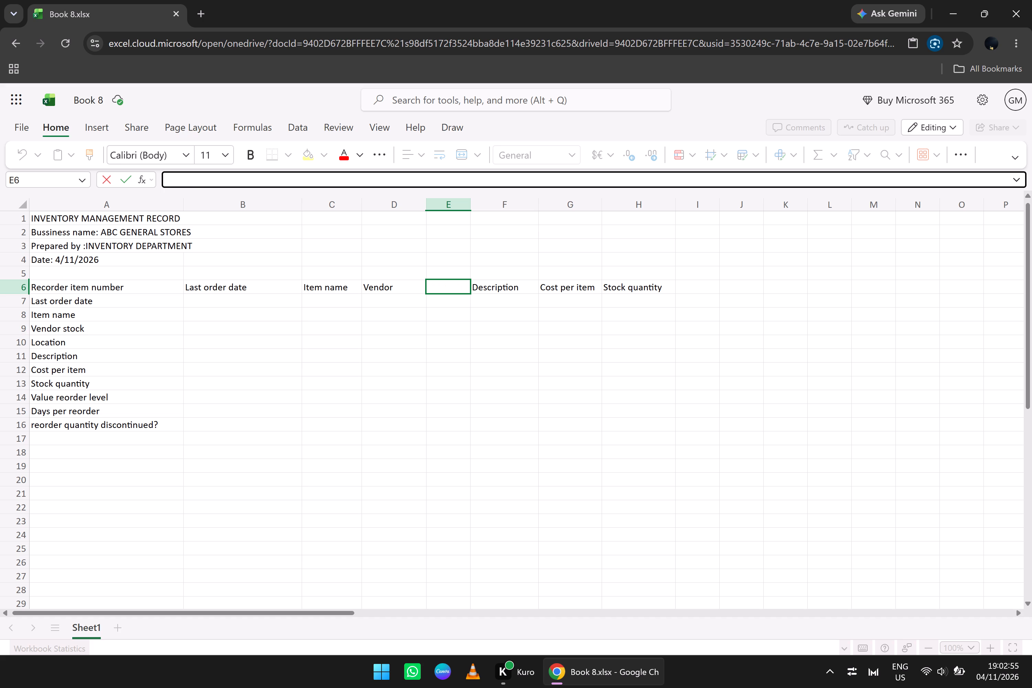
{"action": "type", "text": "to"}
{"action": "type", "text": "ck"}
{"action": "key", "text": "space"}
{"action": "type", "text": "location"}
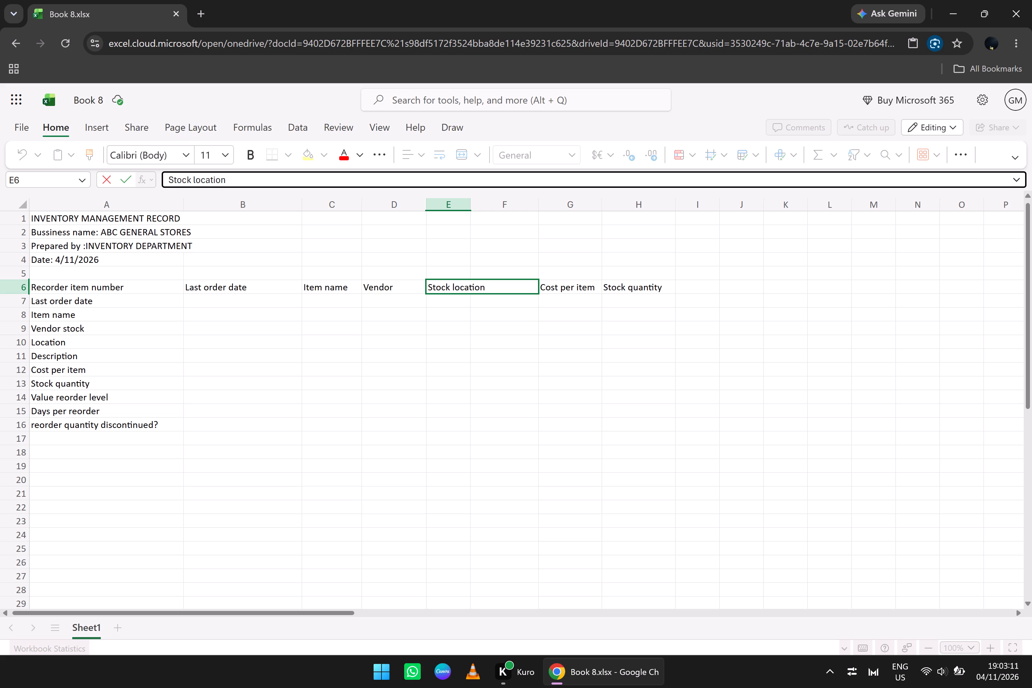
{"action": "scroll", "coordinate": [407, 247], "scroll_direction": "down", "scroll_amount": 1}
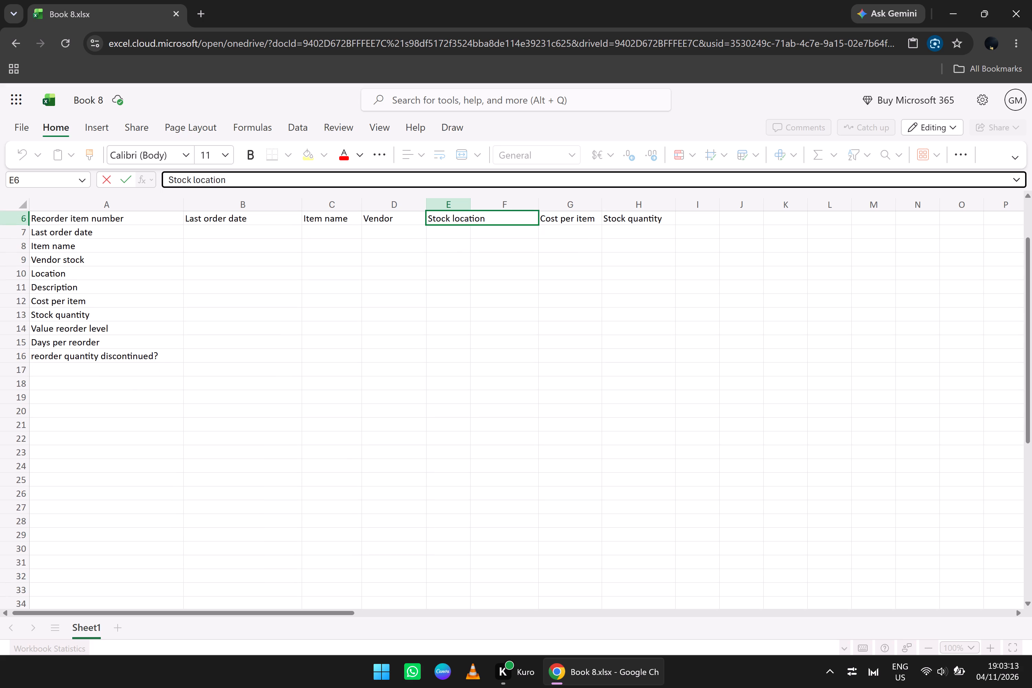
{"action": "scroll", "coordinate": [407, 247], "scroll_direction": "up", "scroll_amount": 1}
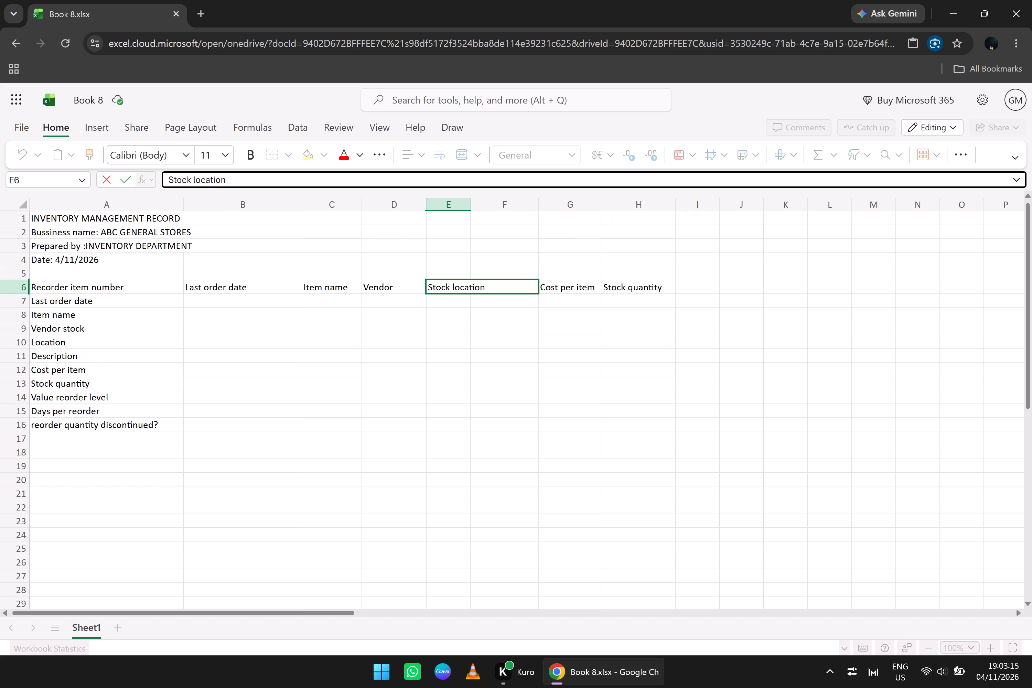
{"action": "left_click", "coordinate": [496, 325]}
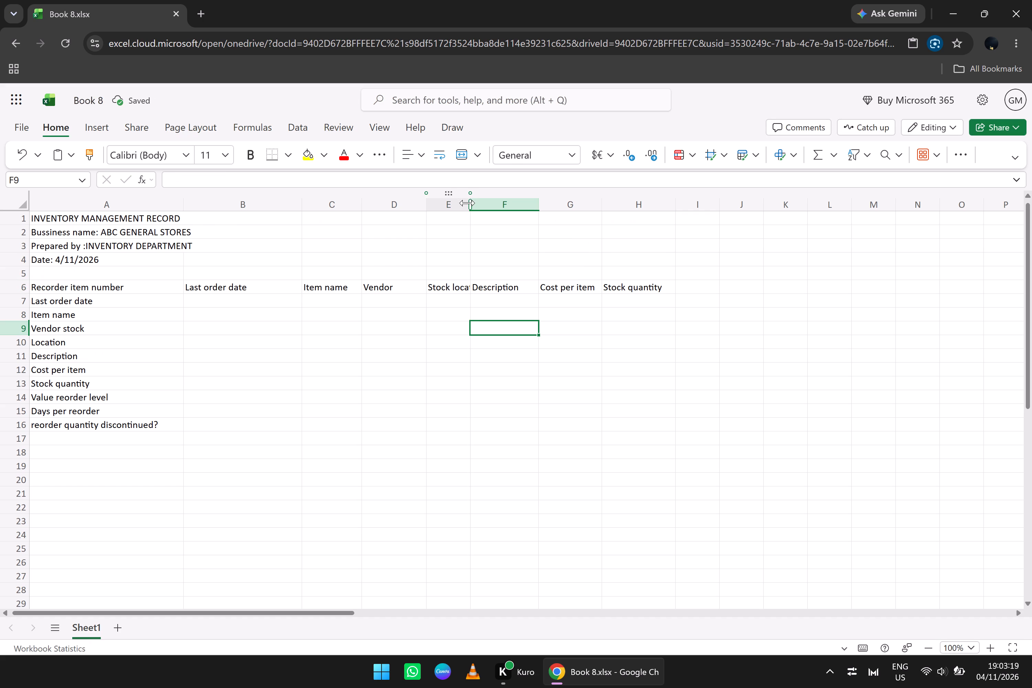
Widen column E so the "Stock location" heading fits inside its cell.
{"action": "left_click_drag", "start_coordinate": [470, 205], "coordinate": [489, 200]}
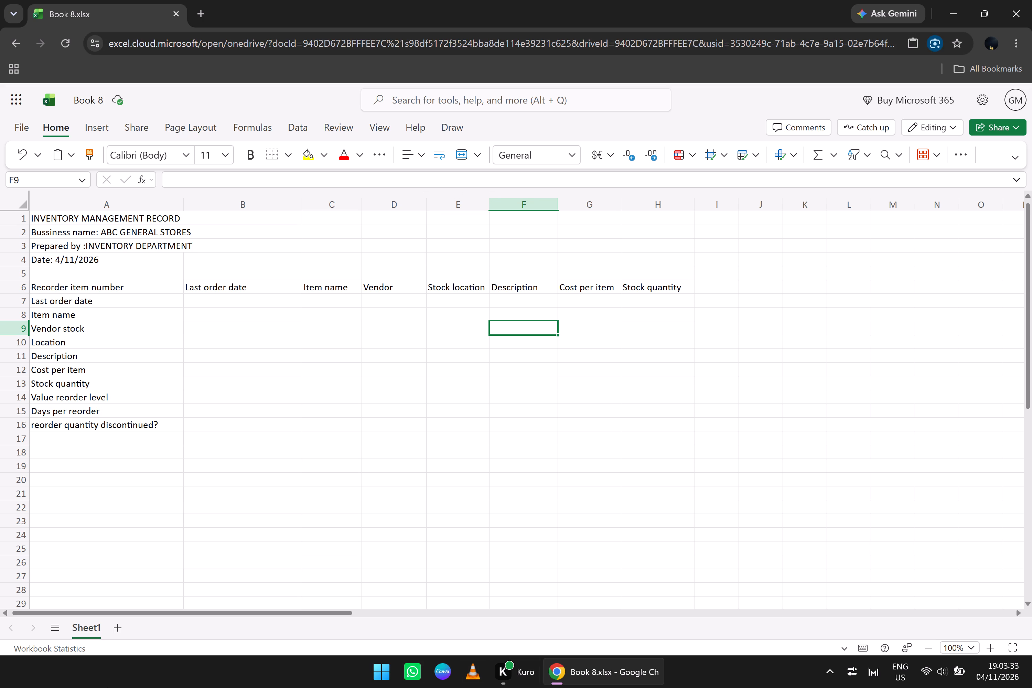
Enter "Total value" in I6 as the ninth heading in row 6.
{"action": "left_click", "coordinate": [719, 287]}
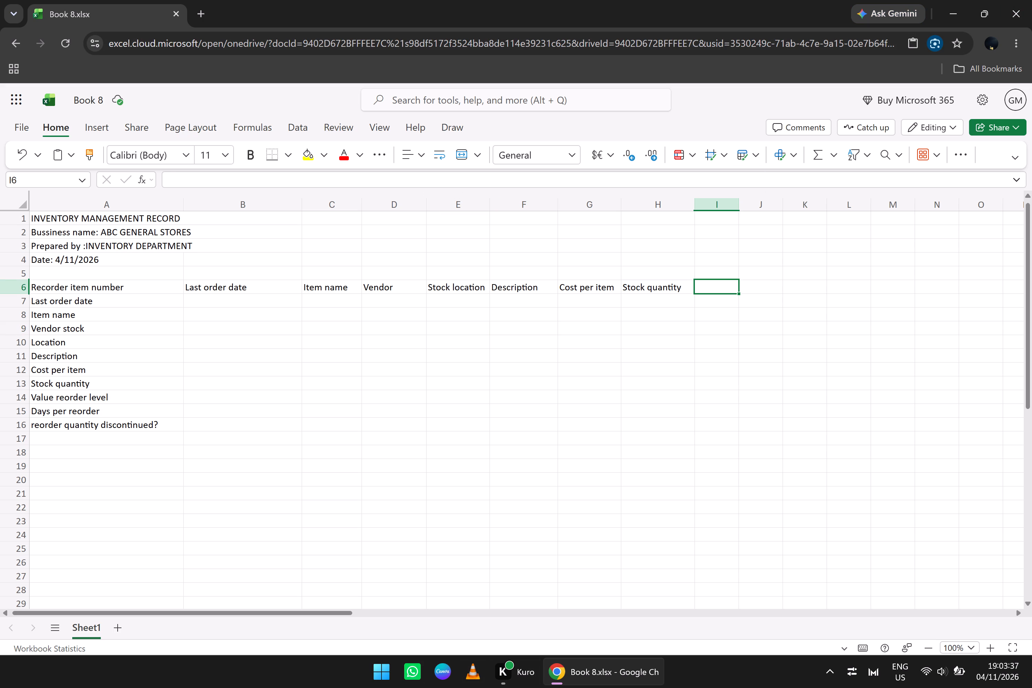
{"action": "key", "text": "t"}
{"action": "type", "text": "otal"}
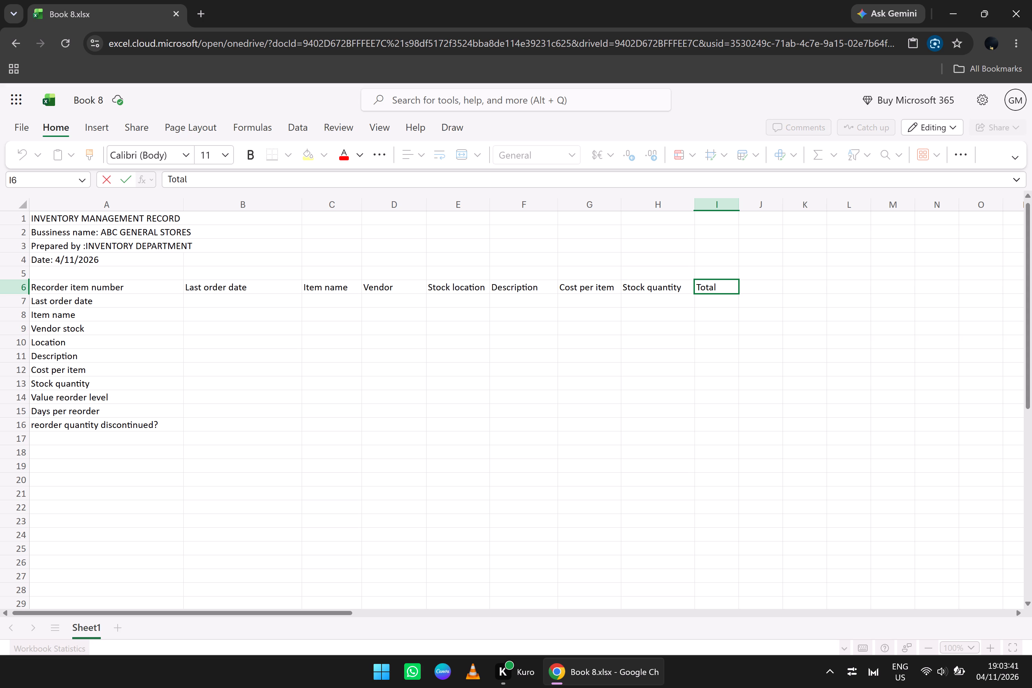
{"action": "key", "text": "space"}
{"action": "type", "text": "value"}
{"action": "key", "text": "Return"}
Widen columns I and J, making J noticeably wider than I to hold the tenth heading.
{"action": "scroll", "coordinate": [763, 289], "scroll_direction": "up", "scroll_amount": 1}
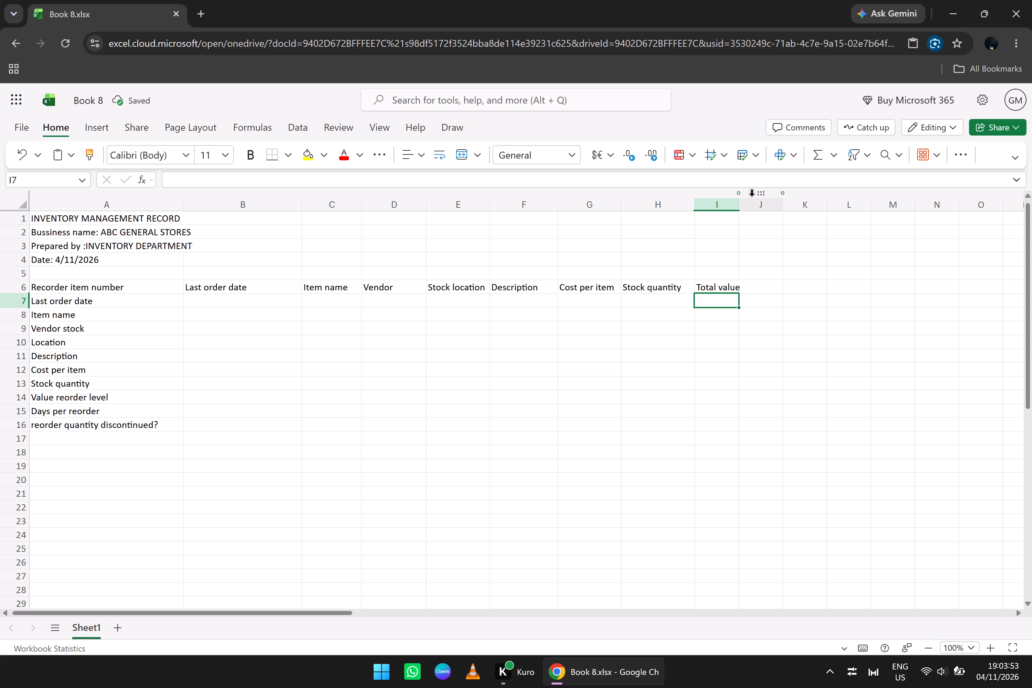
{"action": "left_click_drag", "start_coordinate": [740, 209], "coordinate": [769, 204]}
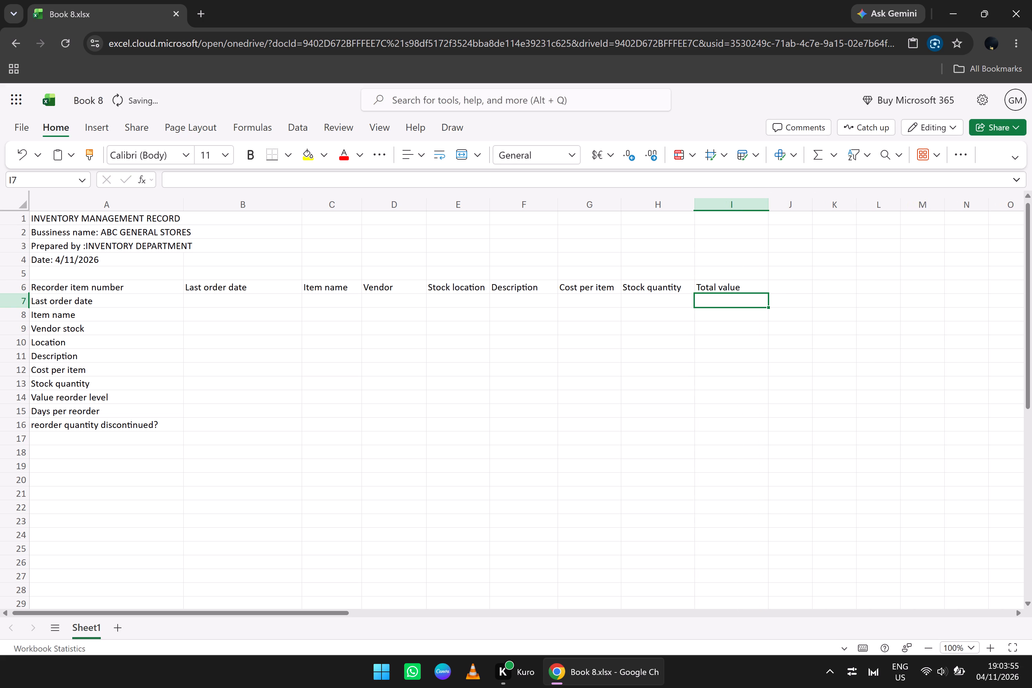
{"action": "left_click_drag", "start_coordinate": [811, 208], "coordinate": [879, 207]}
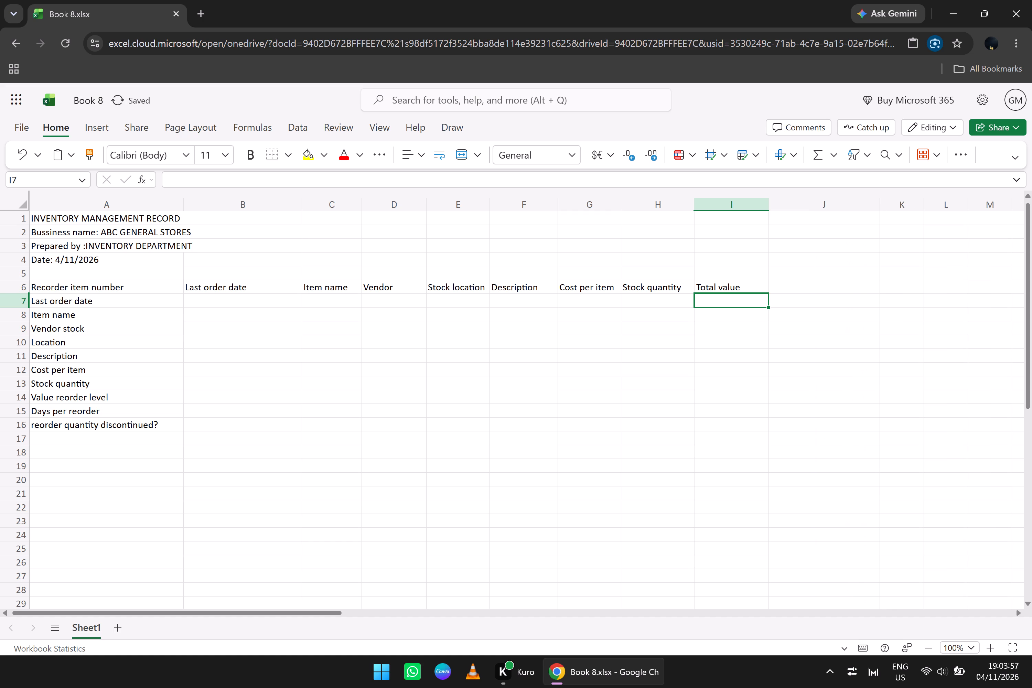
{"action": "left_click", "coordinate": [780, 292]}
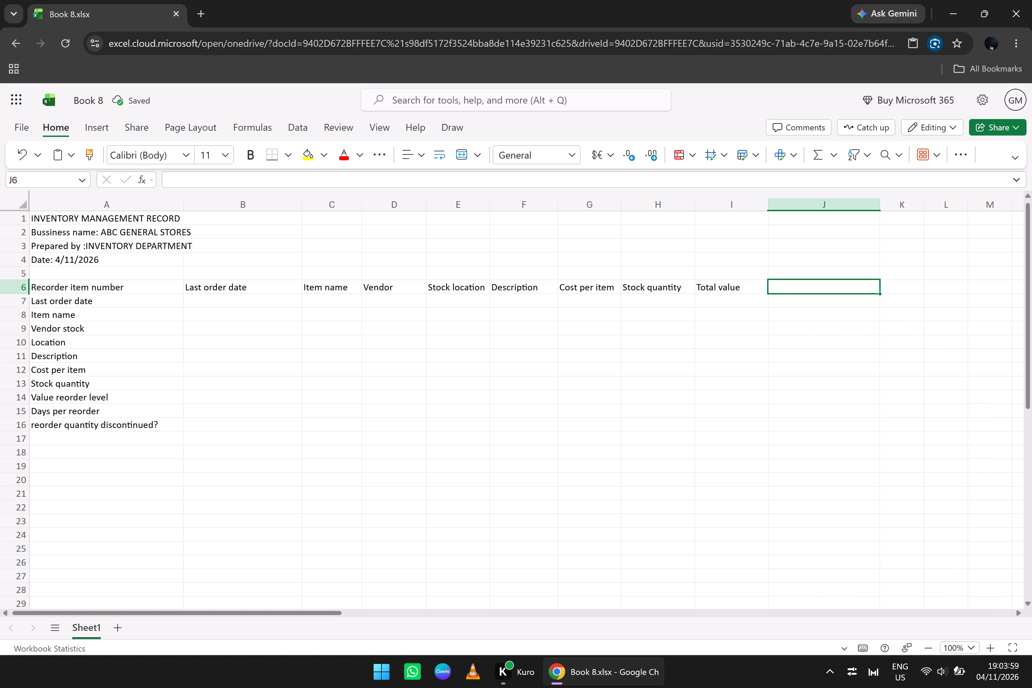
{"action": "left_click_drag", "start_coordinate": [878, 207], "coordinate": [871, 207]}
{"action": "left_click", "coordinate": [871, 207]}
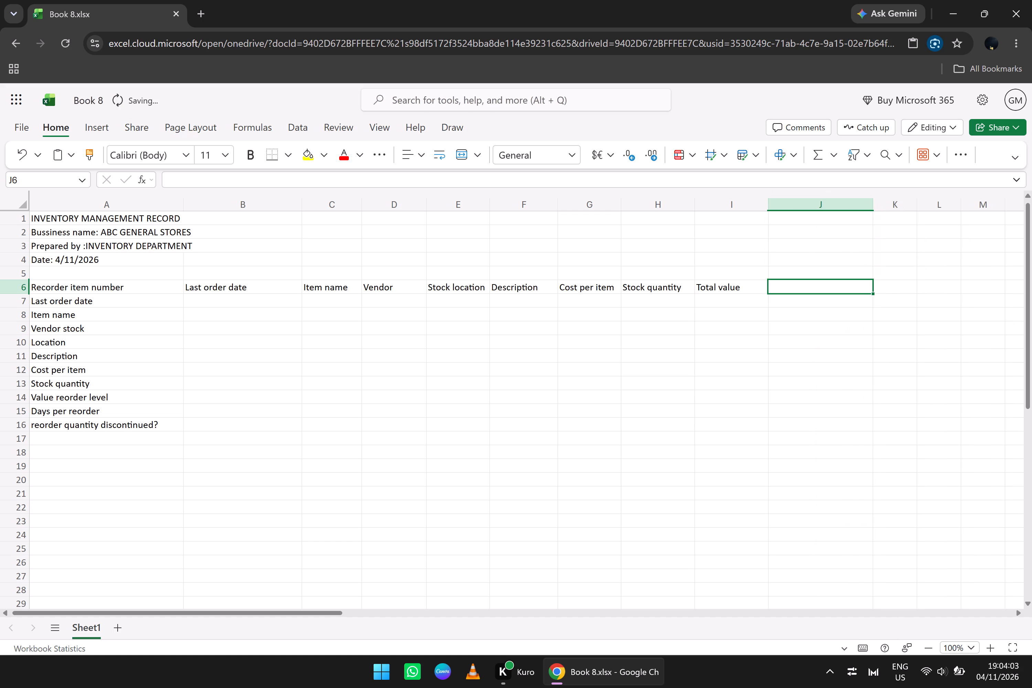
Enter "Reorder level" in J6 as the tenth heading in row 6.
{"action": "left_click", "coordinate": [770, 289]}
{"action": "left_click", "coordinate": [776, 291]}
{"action": "left_click", "coordinate": [838, 262]}
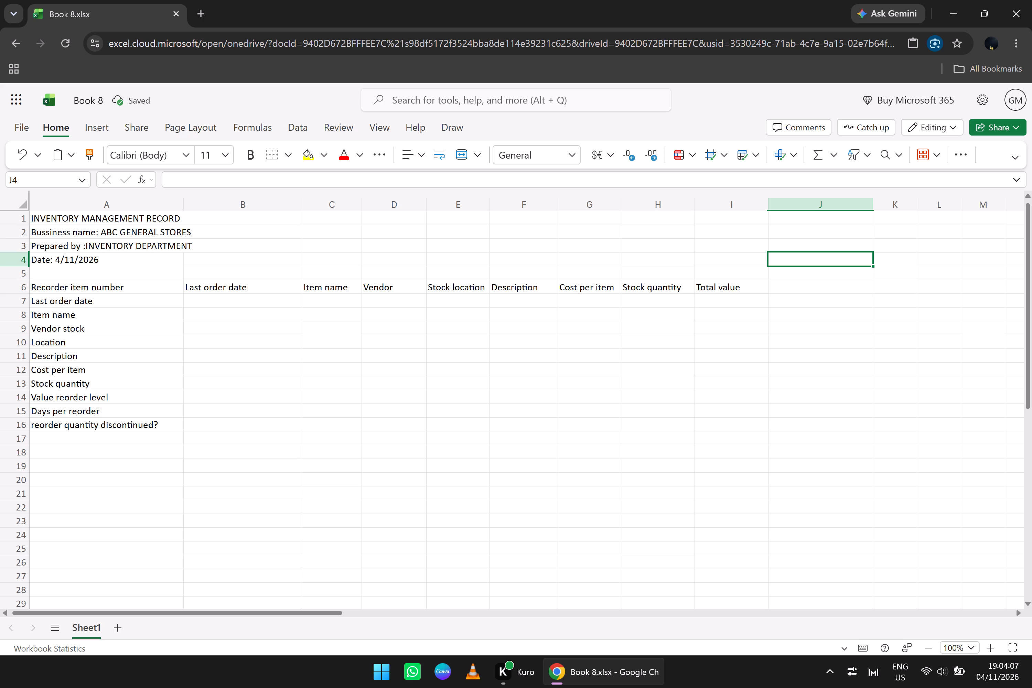
{"action": "left_click", "coordinate": [818, 335]}
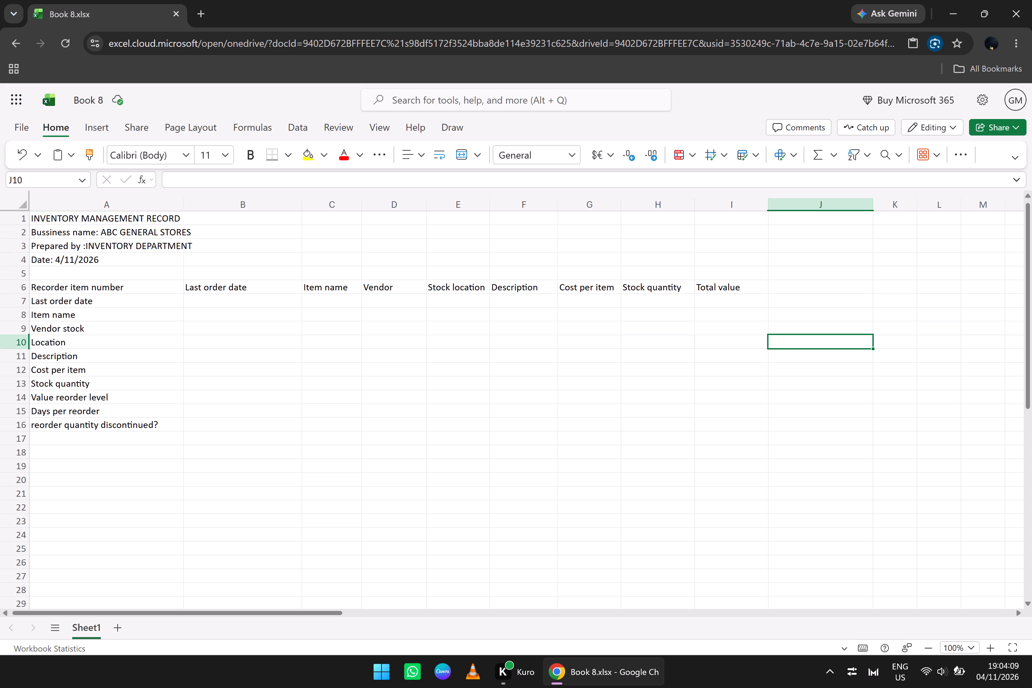
{"action": "key", "text": "Up"}
{"action": "key", "text": "Up"}
{"action": "key", "text": "Up"}
{"action": "key", "text": "Up"}
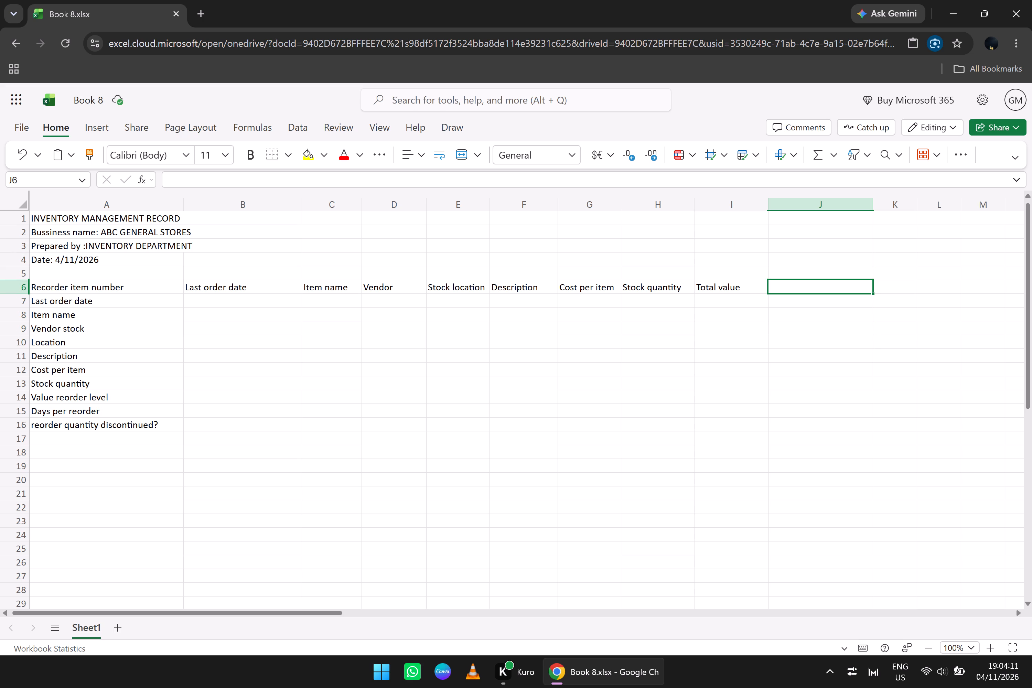
{"action": "key", "text": "r"}
{"action": "key", "text": "BackSpace"}
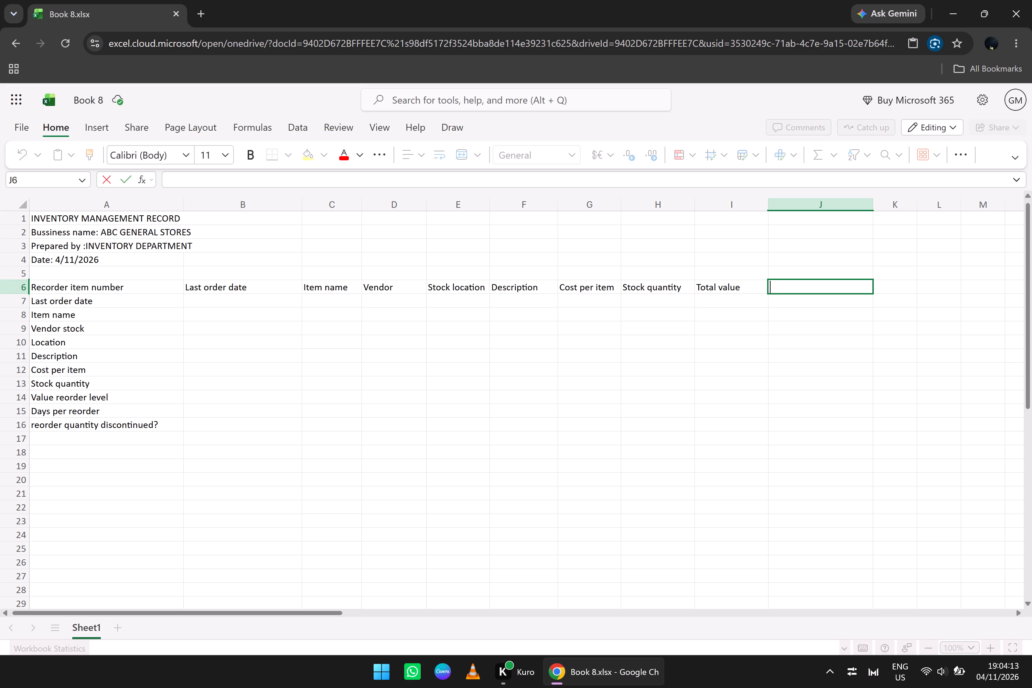
{"action": "key", "text": "r"}
{"action": "type", "text": "eo"}
{"action": "type", "text": "rd"}
{"action": "type", "text": "er level"}
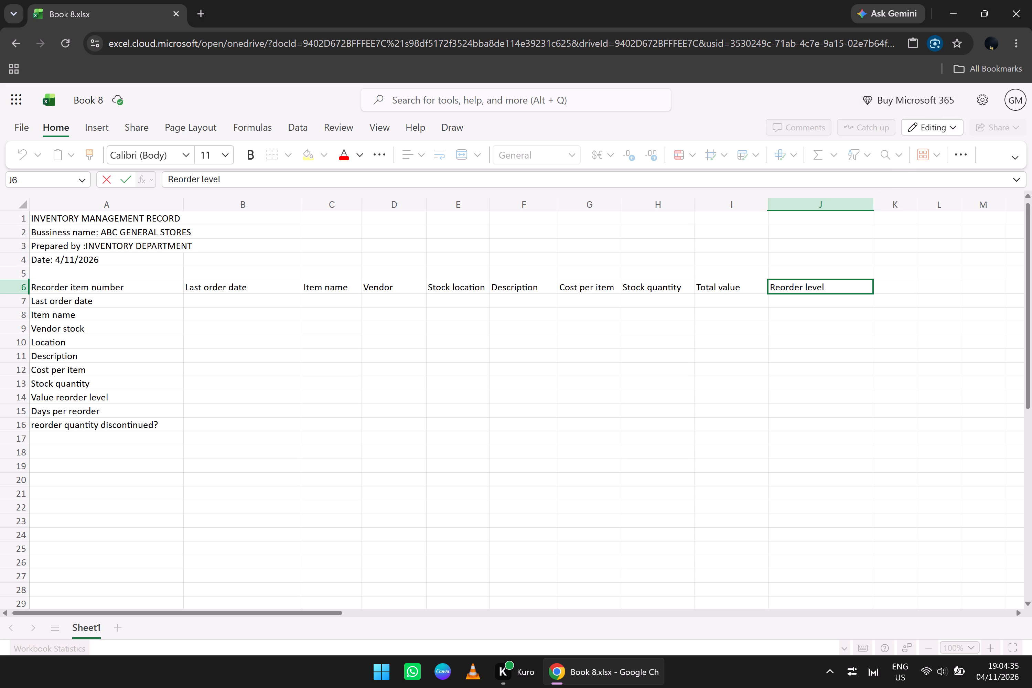
{"action": "key", "text": "Return"}
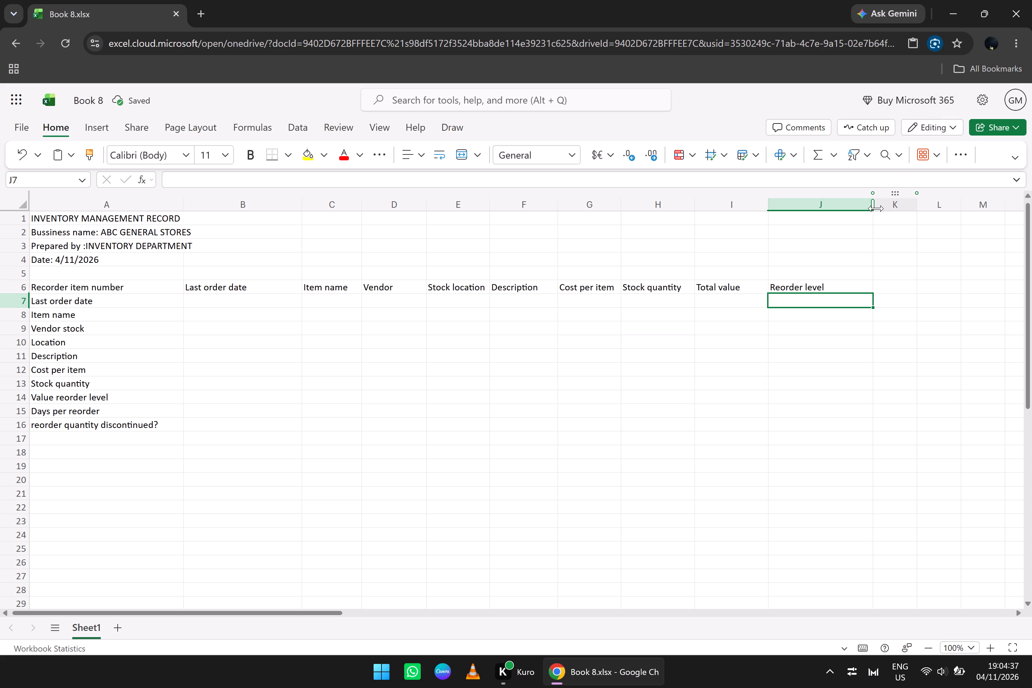
Narrow columns J and I so they fit the "Reorder level" and "Total value" headings more closely.
{"action": "left_click_drag", "start_coordinate": [875, 206], "coordinate": [844, 205]}
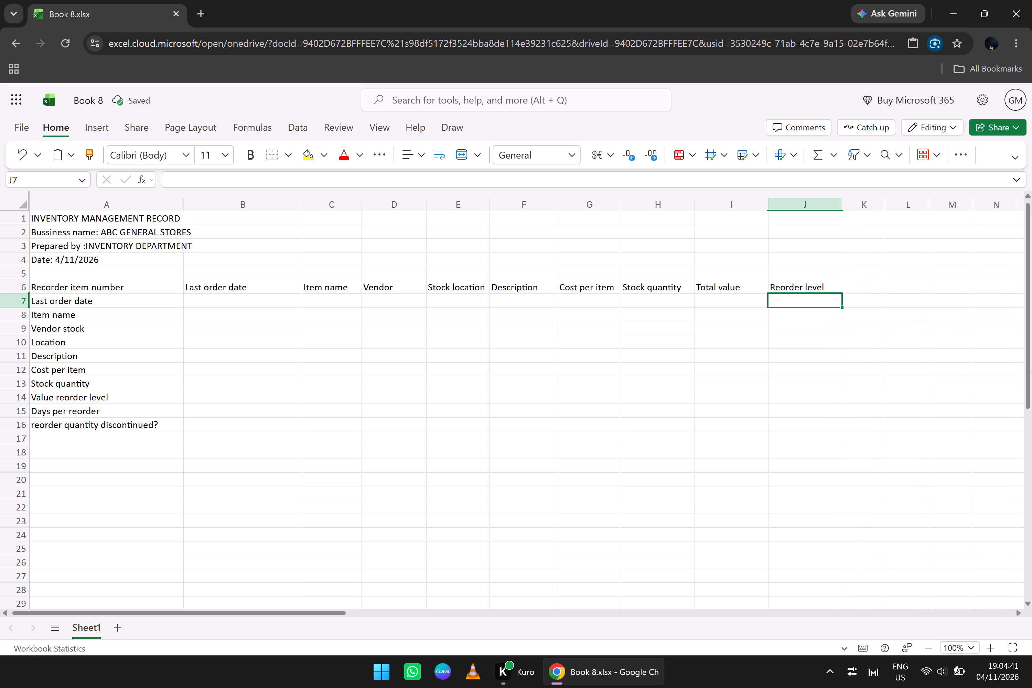
{"action": "left_click_drag", "start_coordinate": [768, 202], "coordinate": [765, 202]}
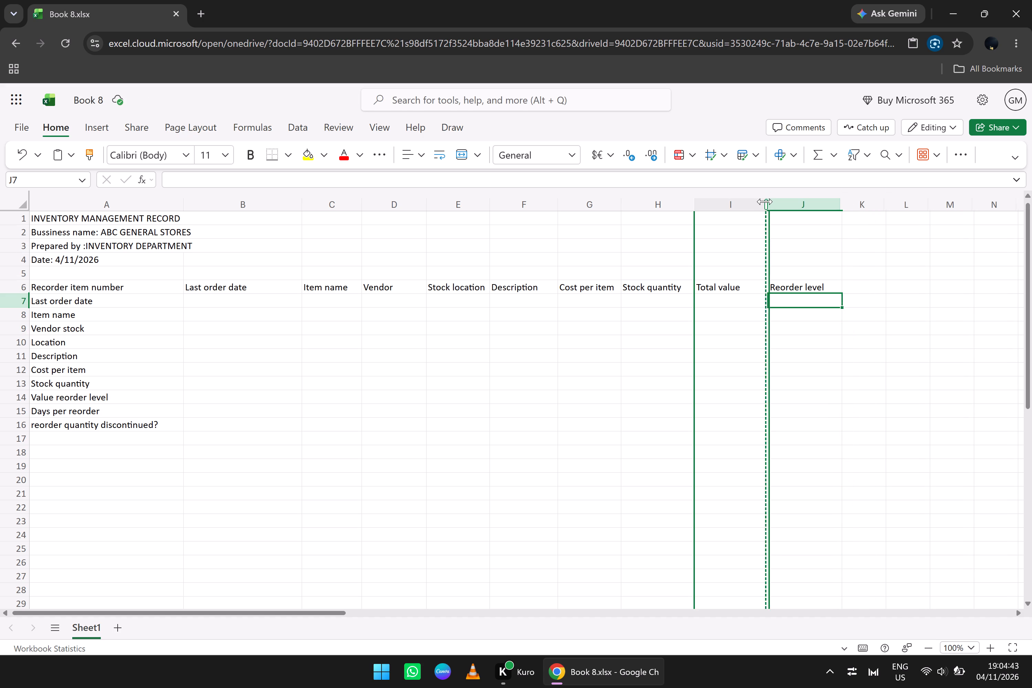
{"action": "left_click_drag", "start_coordinate": [765, 202], "coordinate": [761, 201]}
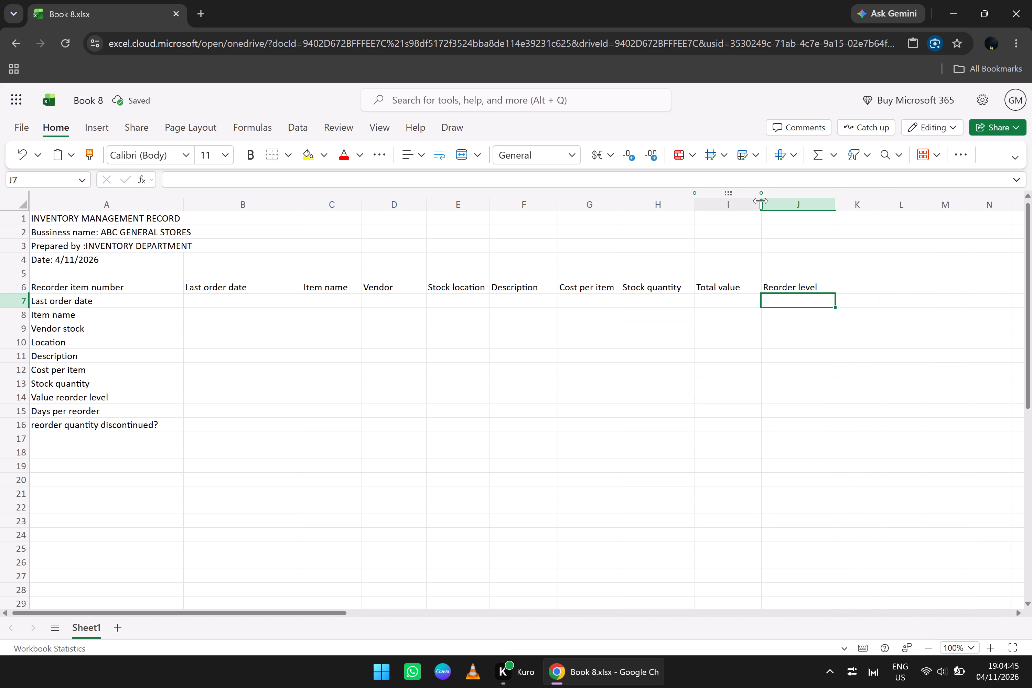
{"action": "left_click_drag", "start_coordinate": [761, 201], "coordinate": [751, 201]}
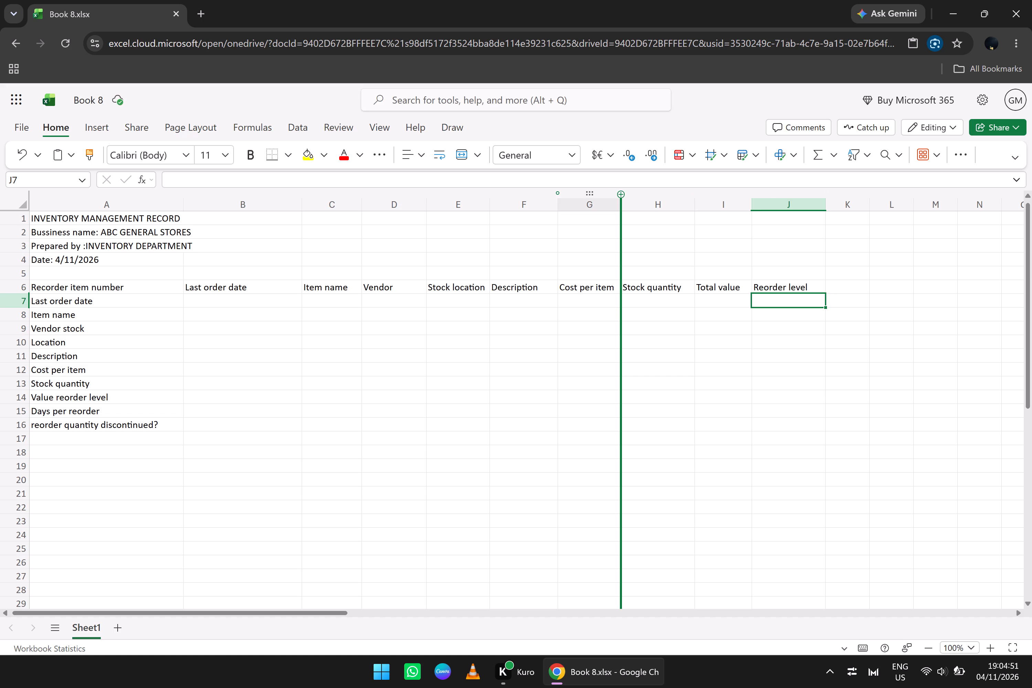
Widen column F, which holds the "Description" heading.
{"action": "left_click_drag", "start_coordinate": [559, 210], "coordinate": [578, 214]}
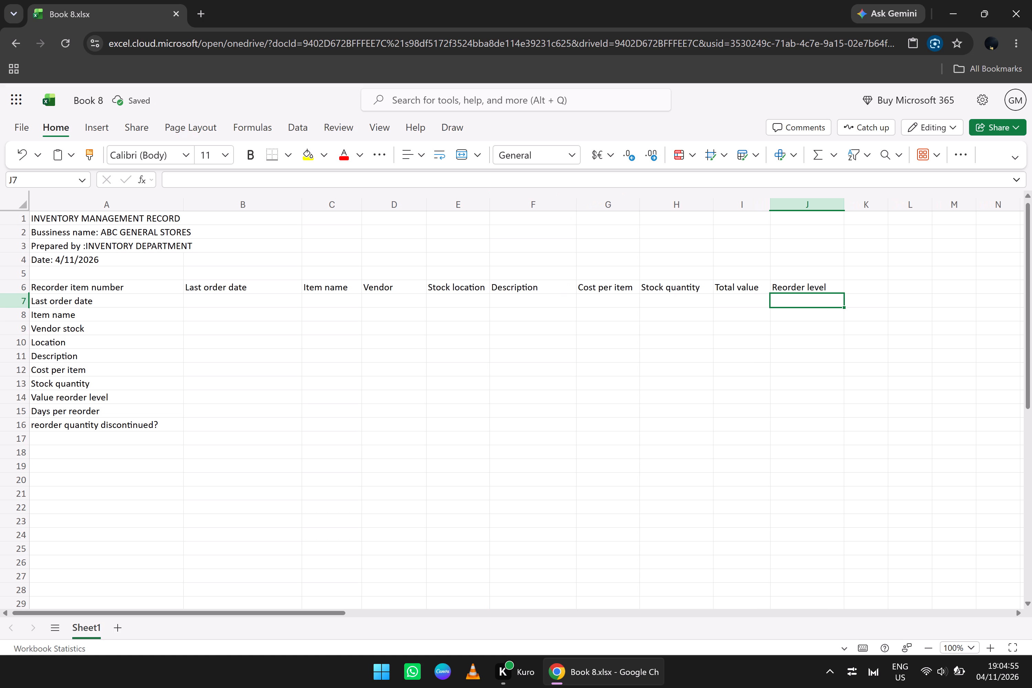
Enter "Days per reorder" in K6 as the eleventh heading in row 6.
{"action": "left_click", "coordinate": [875, 286]}
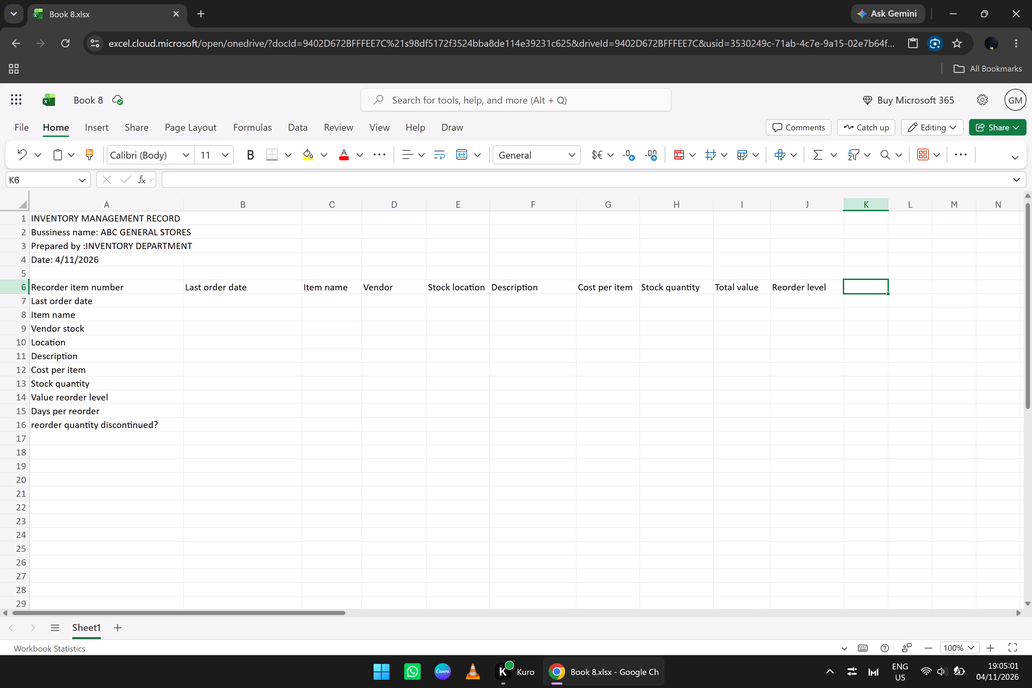
{"action": "key", "text": "d"}
{"action": "key", "text": "a"}
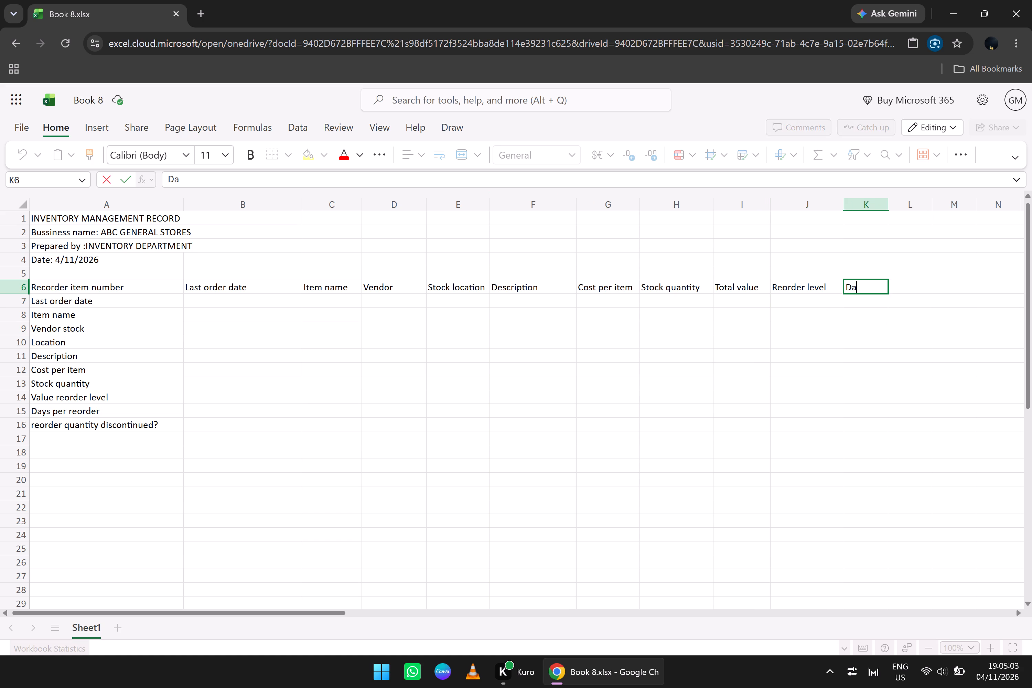
{"action": "type", "text": "ys p"}
{"action": "type", "text": "er re"}
{"action": "key", "text": "o"}
{"action": "type", "text": "rder"}
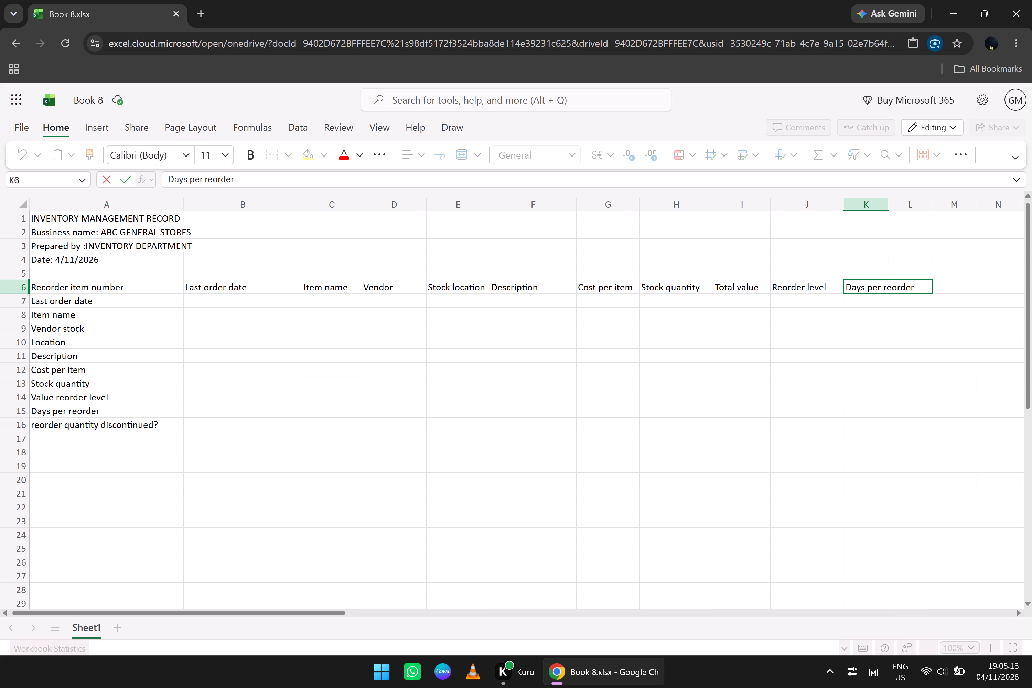
{"action": "key", "text": "Return"}
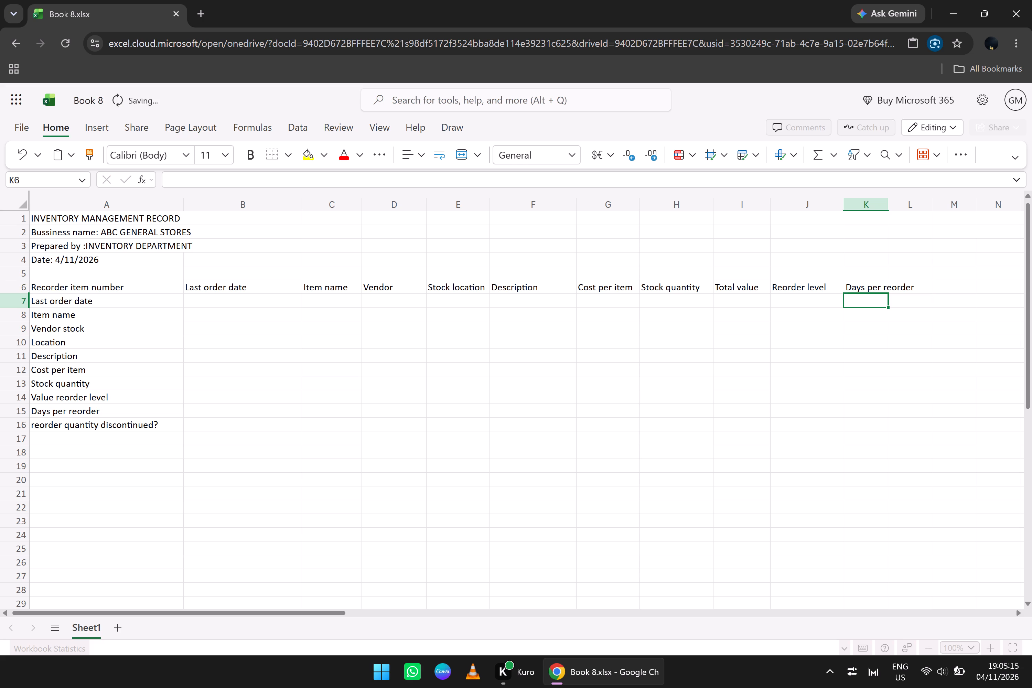
Clear the old vertical list of field names from A7 to A16, leaving the row 6 headings in place.
{"action": "left_click", "coordinate": [112, 304]}
{"action": "key", "text": "BackSpace"}
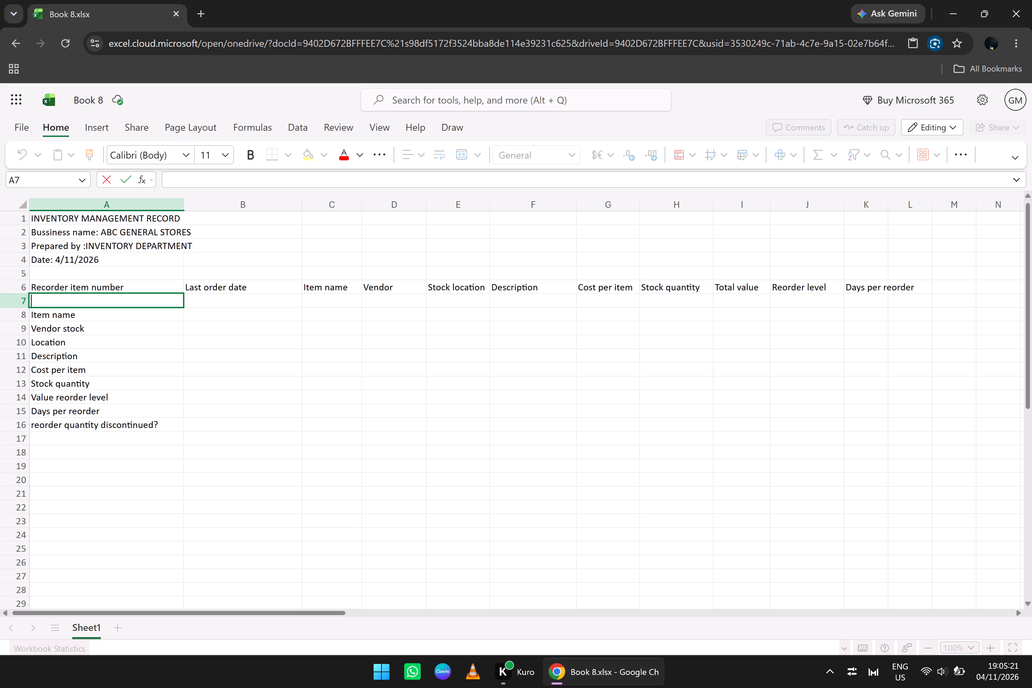
{"action": "key", "text": "Down"}
{"action": "key", "text": "BackSpace"}
{"action": "key", "text": "Down"}
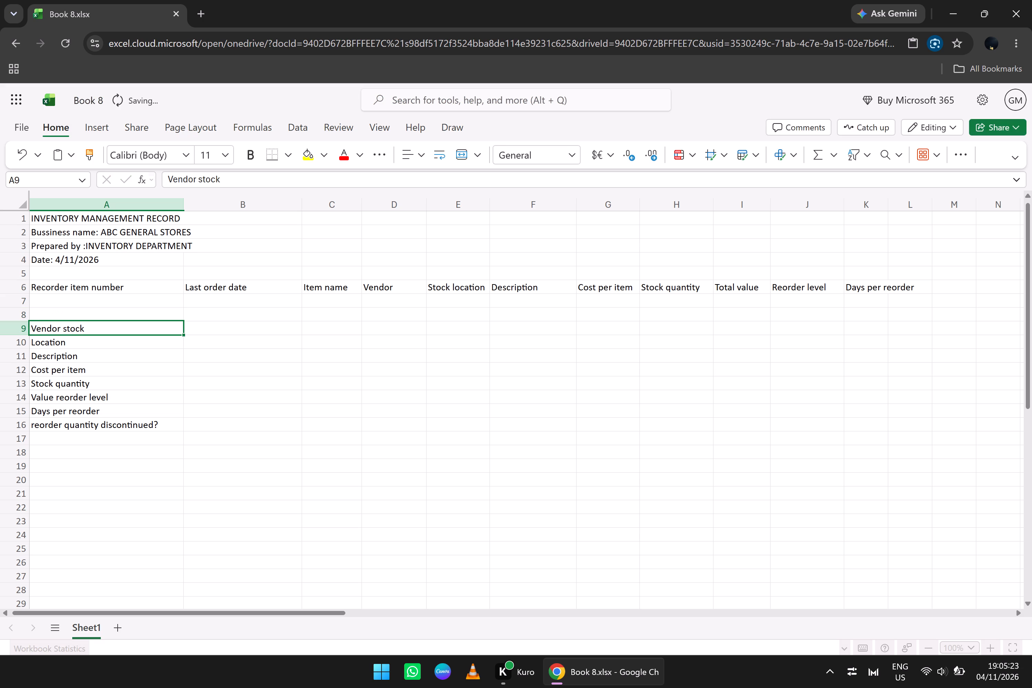
{"action": "key", "text": "BackSpace"}
{"action": "key", "text": "Down"}
{"action": "key", "text": "BackSpace"}
{"action": "key", "text": "Down"}
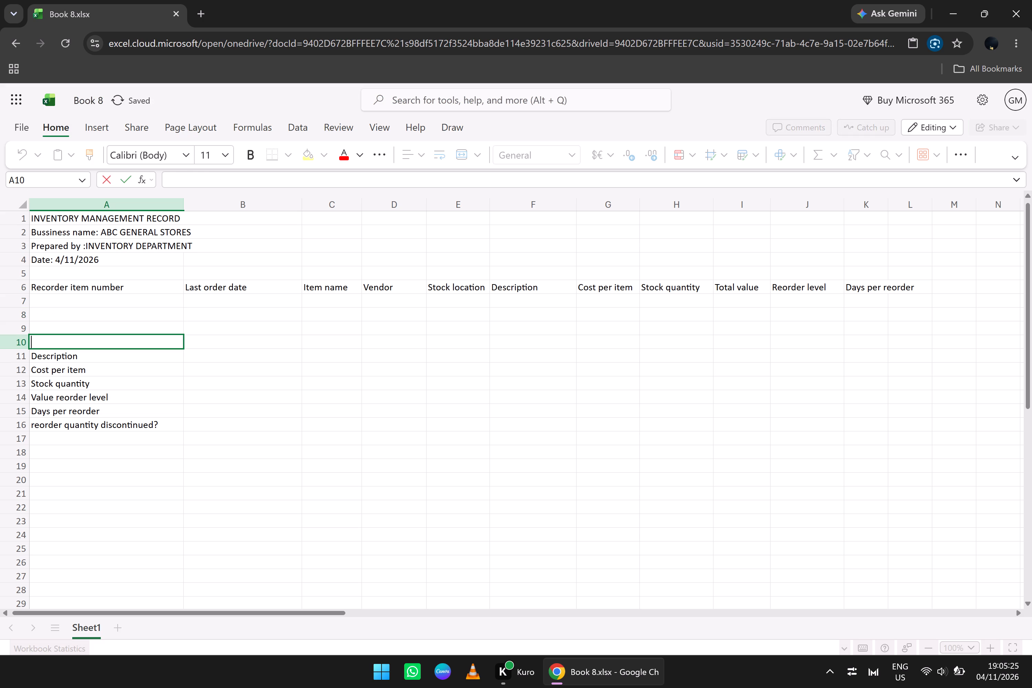
{"action": "key", "text": "BackSpace"}
{"action": "key", "text": "Down"}
{"action": "key", "text": "BackSpace"}
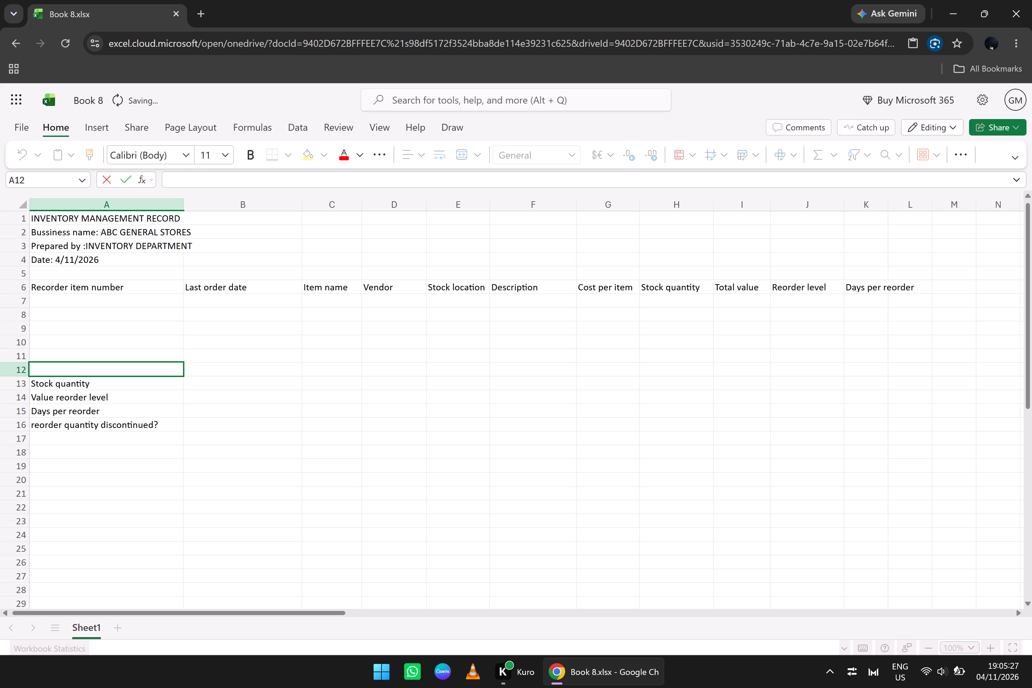
{"action": "key", "text": "Down"}
{"action": "key", "text": "BackSpace"}
{"action": "key", "text": "Down"}
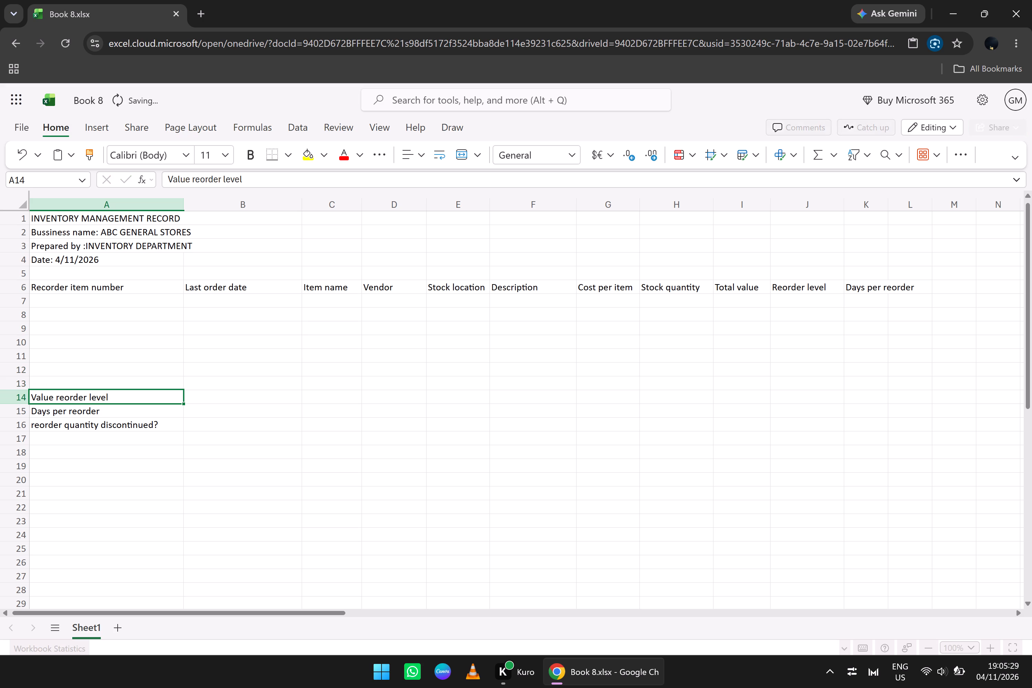
{"action": "key", "text": "BackSpace"}
{"action": "key", "text": "Down"}
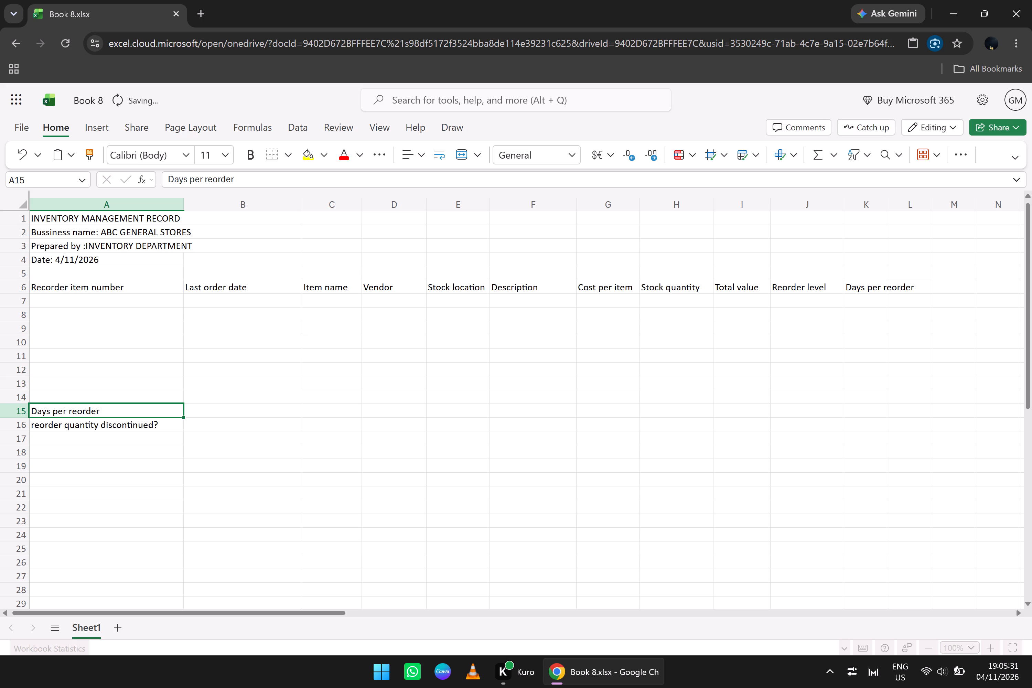
{"action": "key", "text": "BackSpace"}
{"action": "key", "text": "Down"}
{"action": "key", "text": "BackSpace"}
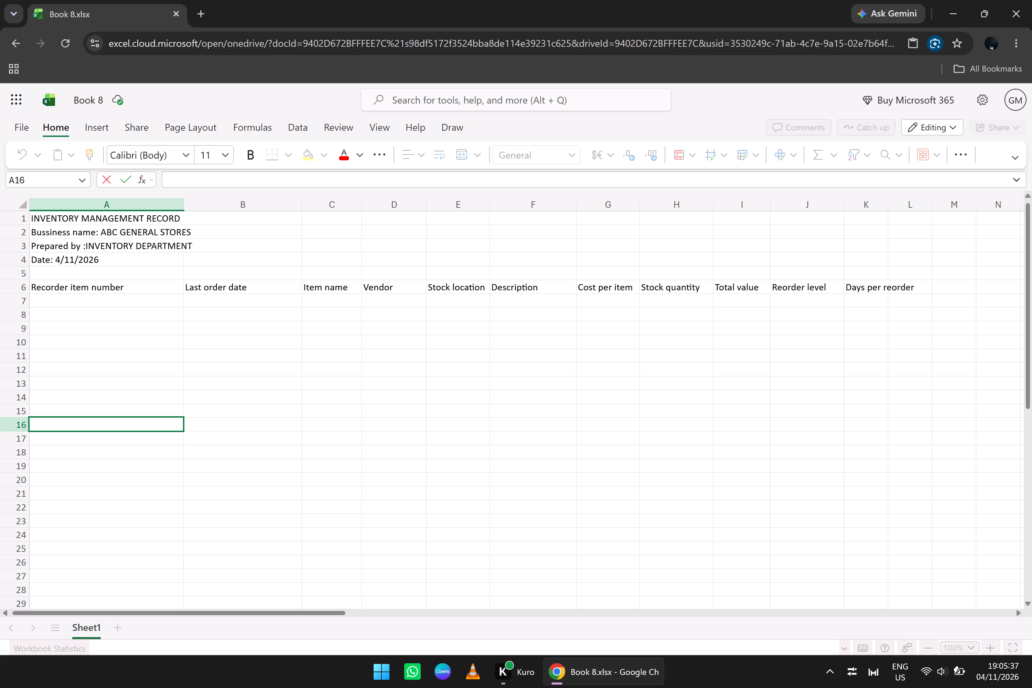
Widen column K so it fits the "Days per reorder" heading.
{"action": "left_click", "coordinate": [893, 208]}
{"action": "left_click", "coordinate": [885, 208]}
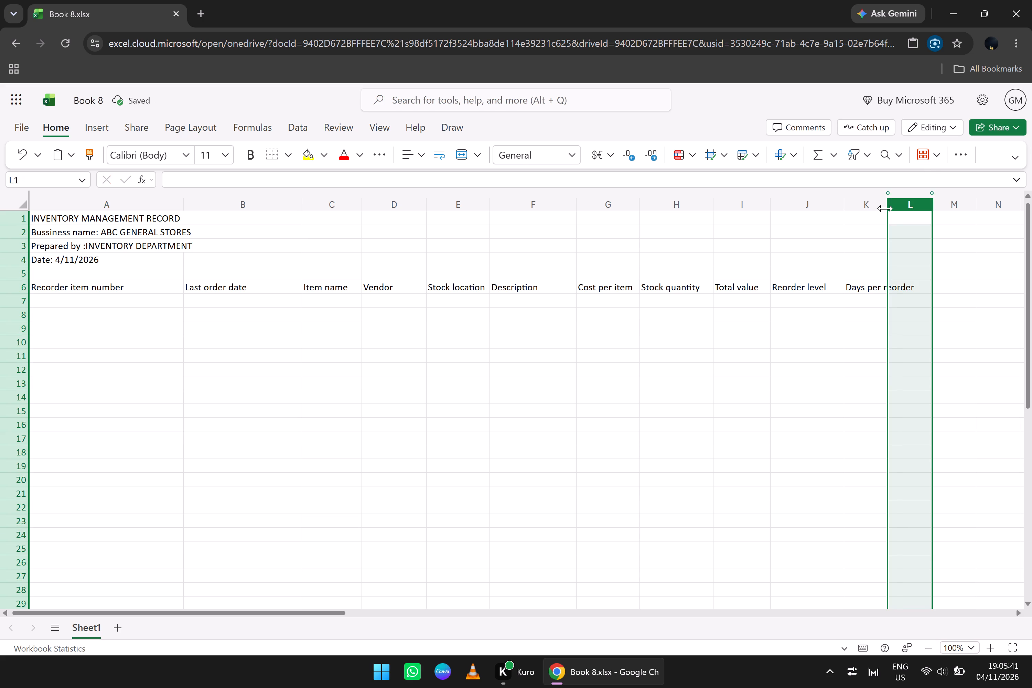
{"action": "left_click_drag", "start_coordinate": [885, 208], "coordinate": [909, 208]}
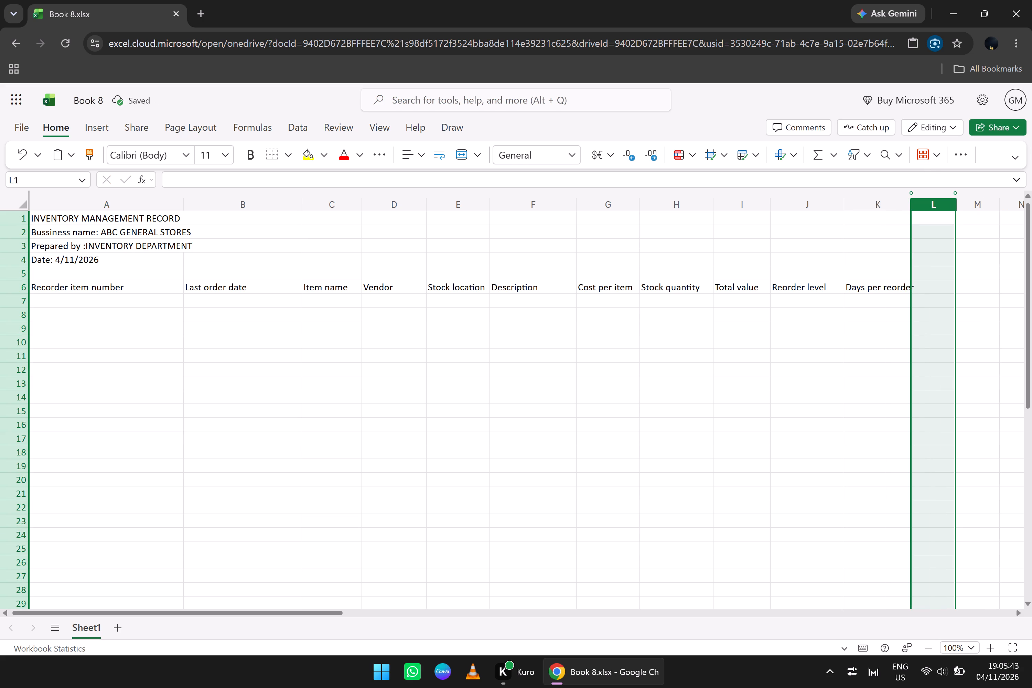
{"action": "left_click_drag", "start_coordinate": [910, 210], "coordinate": [921, 209]}
Enter "Reorder quantity" in L6 as the twelfth heading in row 6.
{"action": "left_click", "coordinate": [927, 287]}
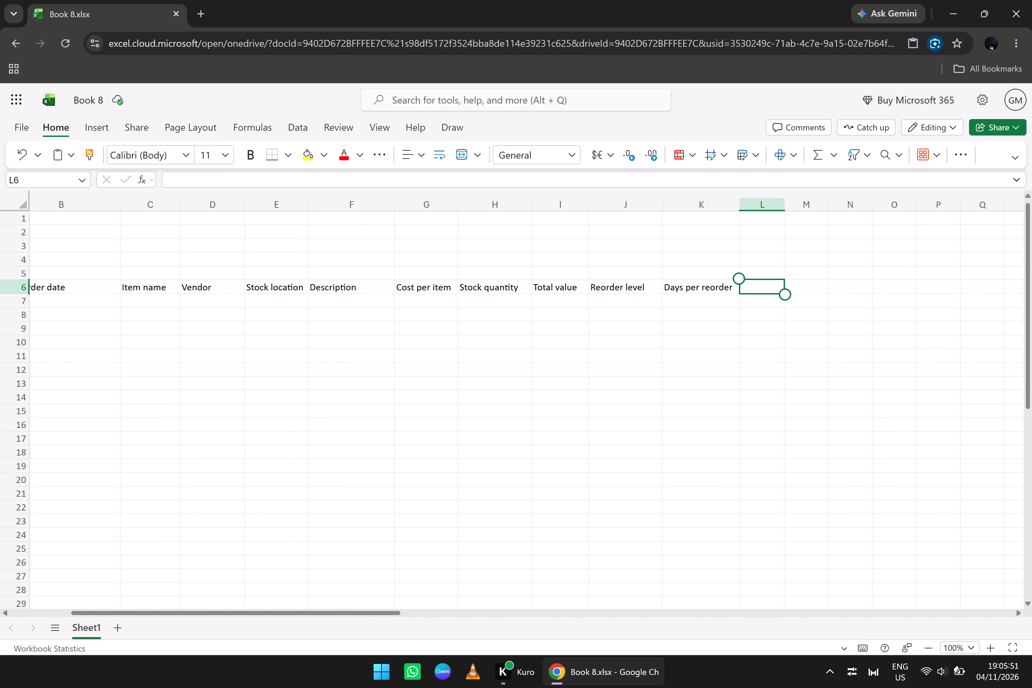
{"action": "key", "text": "r"}
{"action": "key", "text": "e"}
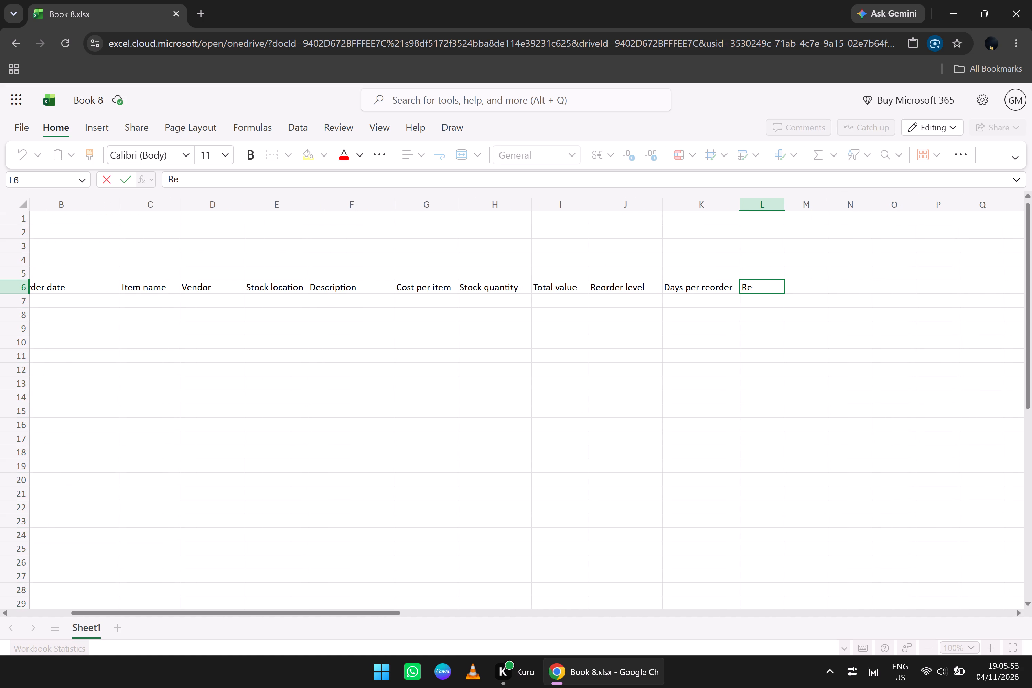
{"action": "type", "text": "order"}
{"action": "key", "text": "space"}
{"action": "key", "text": "q"}
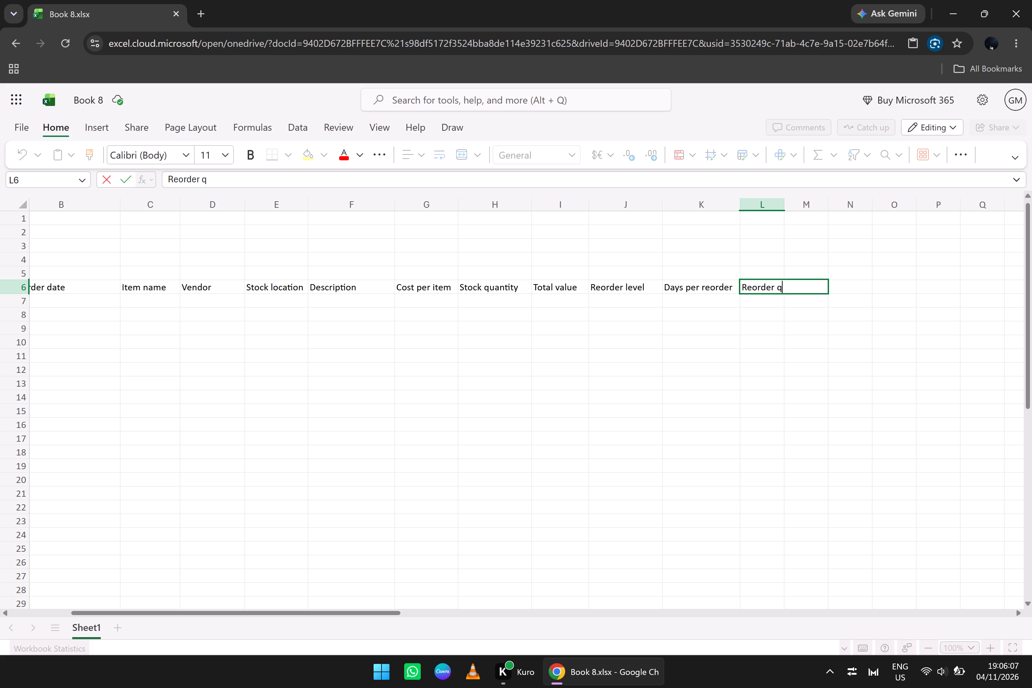
{"action": "type", "text": "uantity"}
{"action": "key", "text": "Return"}
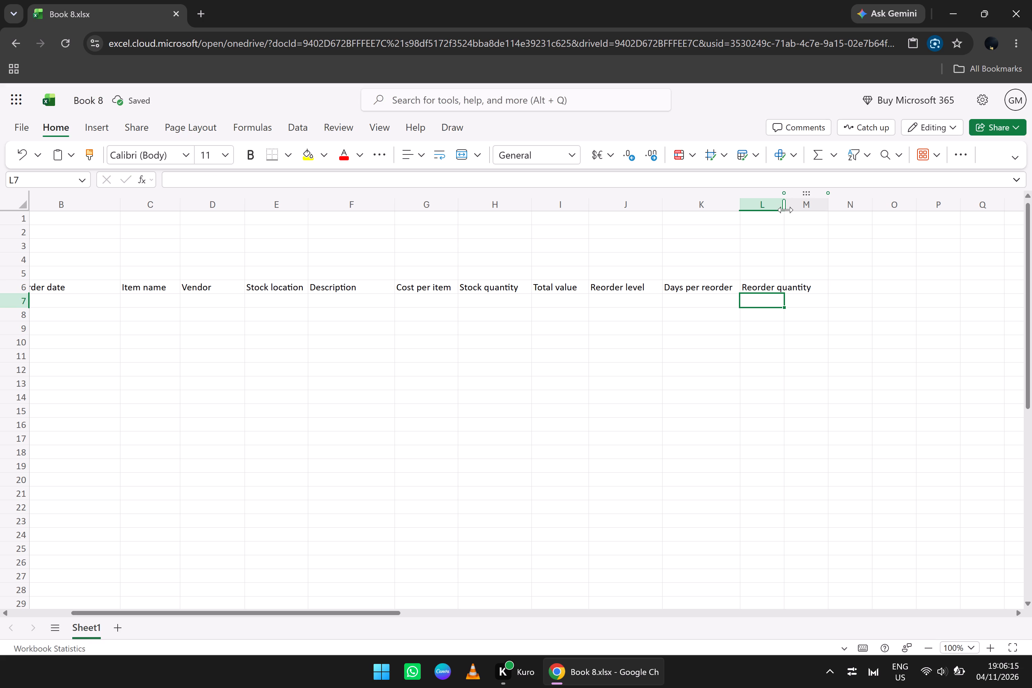
Widen column L to fit the "Reorder quantity" heading, and widen the empty column M to its right.
{"action": "left_click_drag", "start_coordinate": [785, 210], "coordinate": [826, 211]}
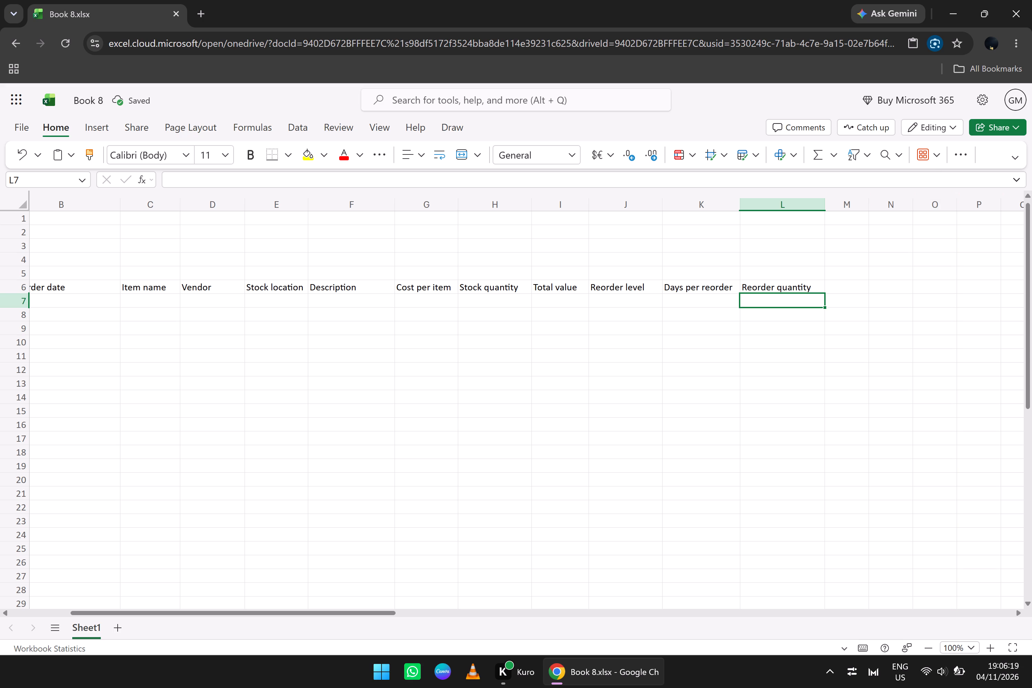
{"action": "left_click", "coordinate": [845, 291]}
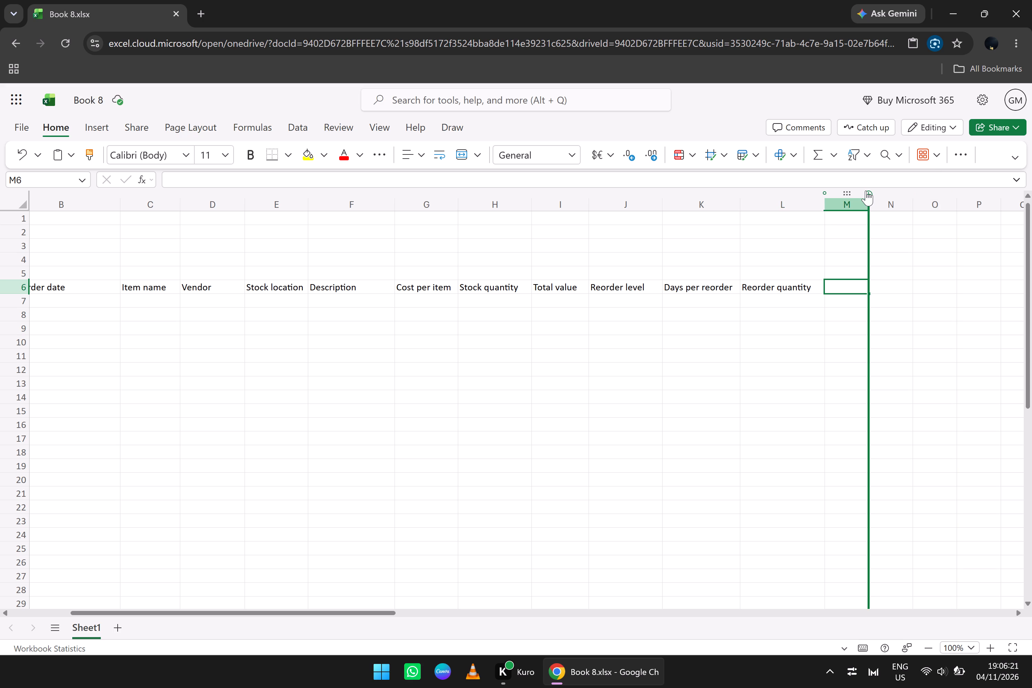
{"action": "left_click_drag", "start_coordinate": [867, 200], "coordinate": [889, 202]}
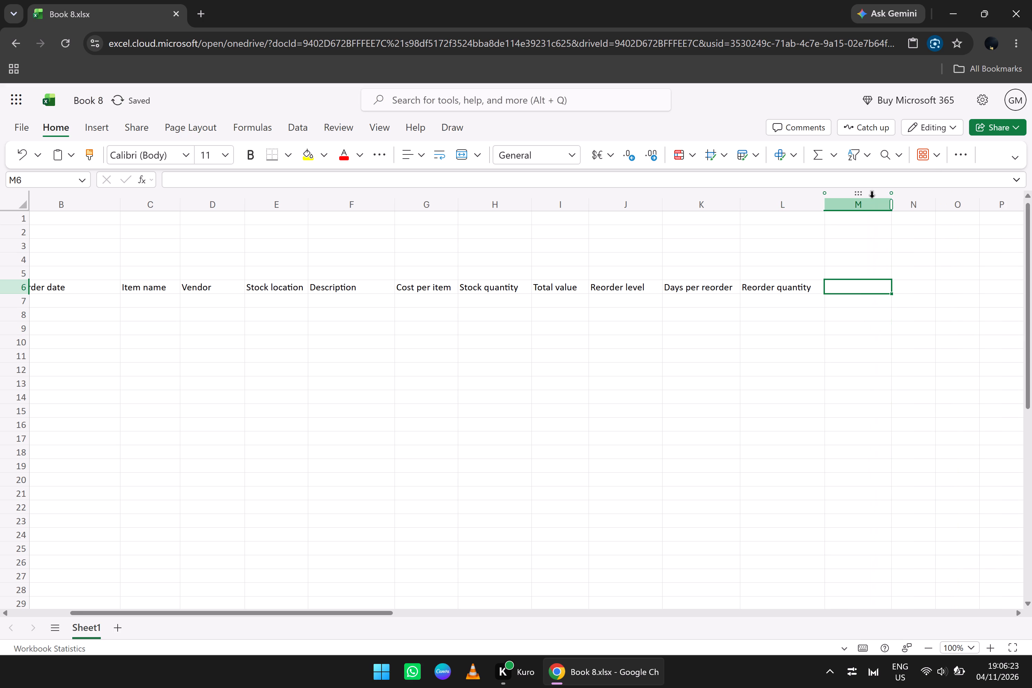
Enter "Discontunued" in M6 as the thirteenth heading in row 6.
{"action": "key", "text": "d"}
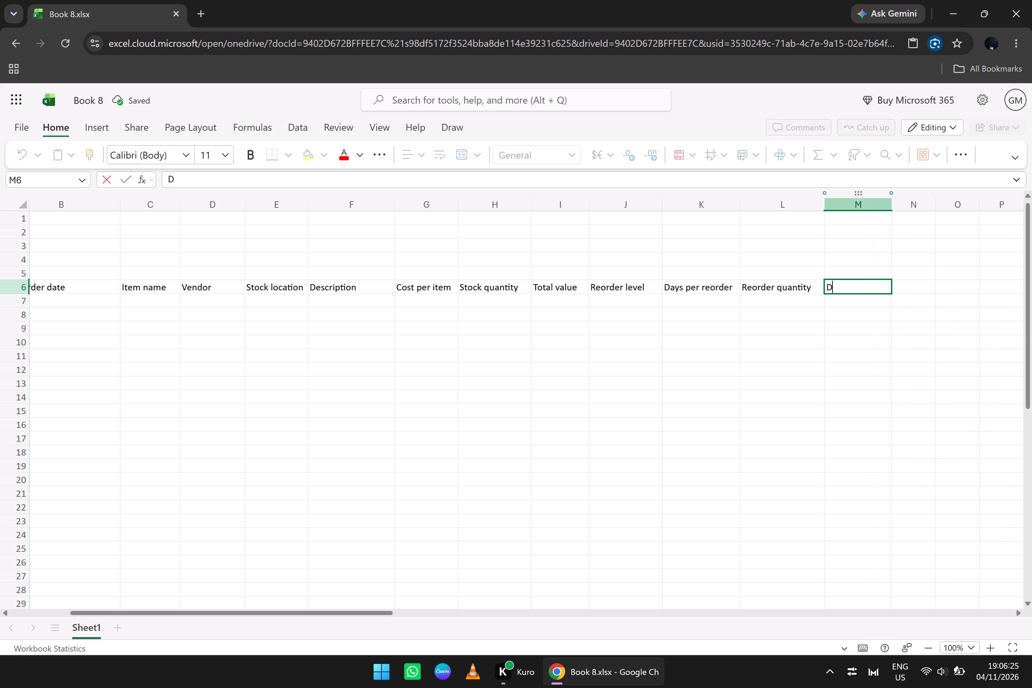
{"action": "type", "text": "iscom"}
{"action": "key", "text": "BackSpace"}
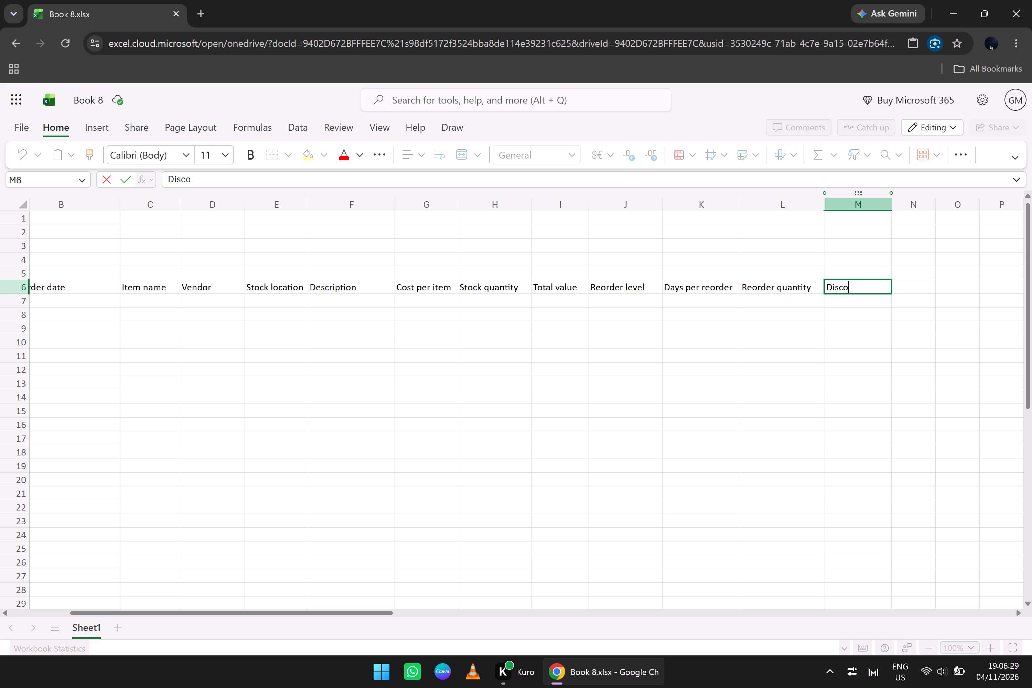
{"action": "key", "text": "n"}
{"action": "type", "text": "tunued"}
Replace the first heading in A6 with "Item number".
{"action": "scroll", "coordinate": [135, 466], "scroll_direction": "down", "scroll_amount": 2}
{"action": "scroll", "coordinate": [529, 565], "scroll_direction": "up", "scroll_amount": 1}
{"action": "scroll", "coordinate": [657, 567], "scroll_direction": "up", "scroll_amount": 11}
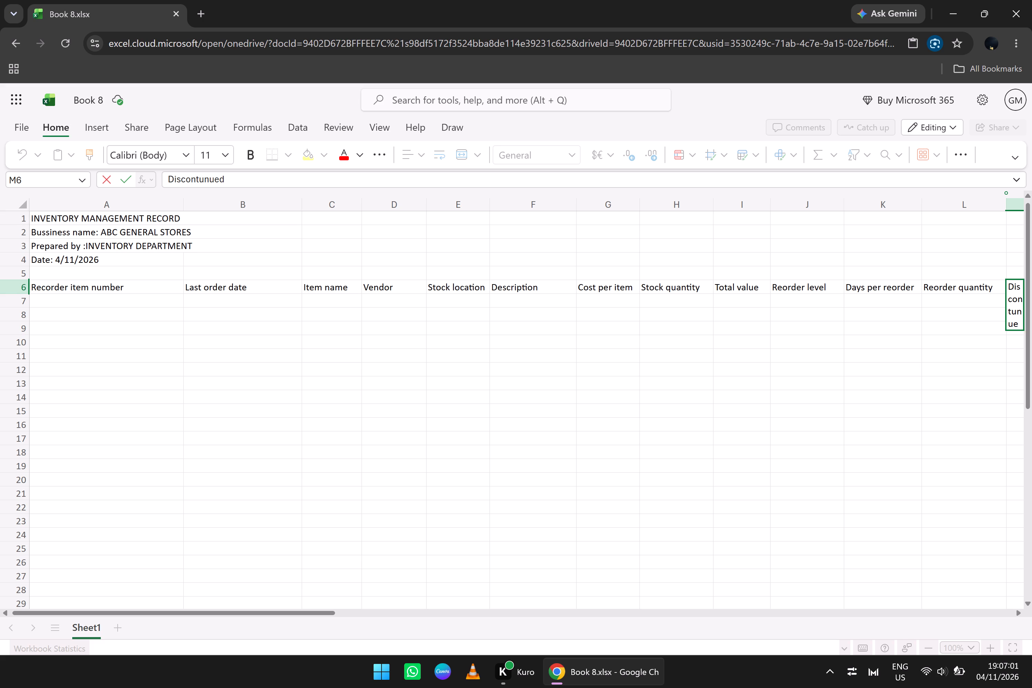
{"action": "left_click", "coordinate": [76, 286]}
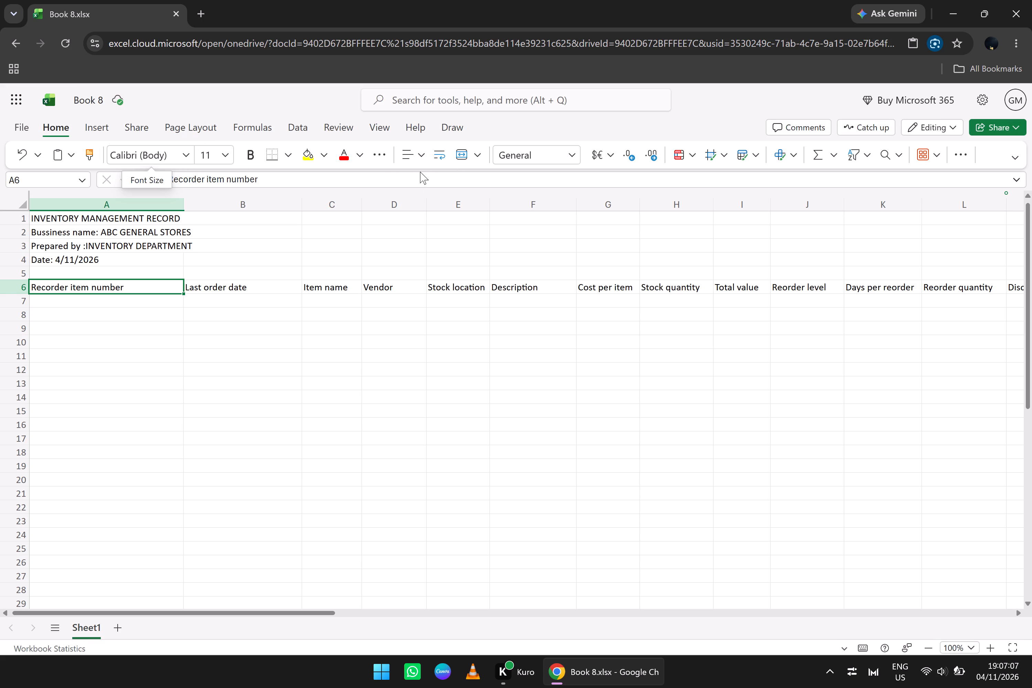
{"action": "key", "text": "BackSpace"}
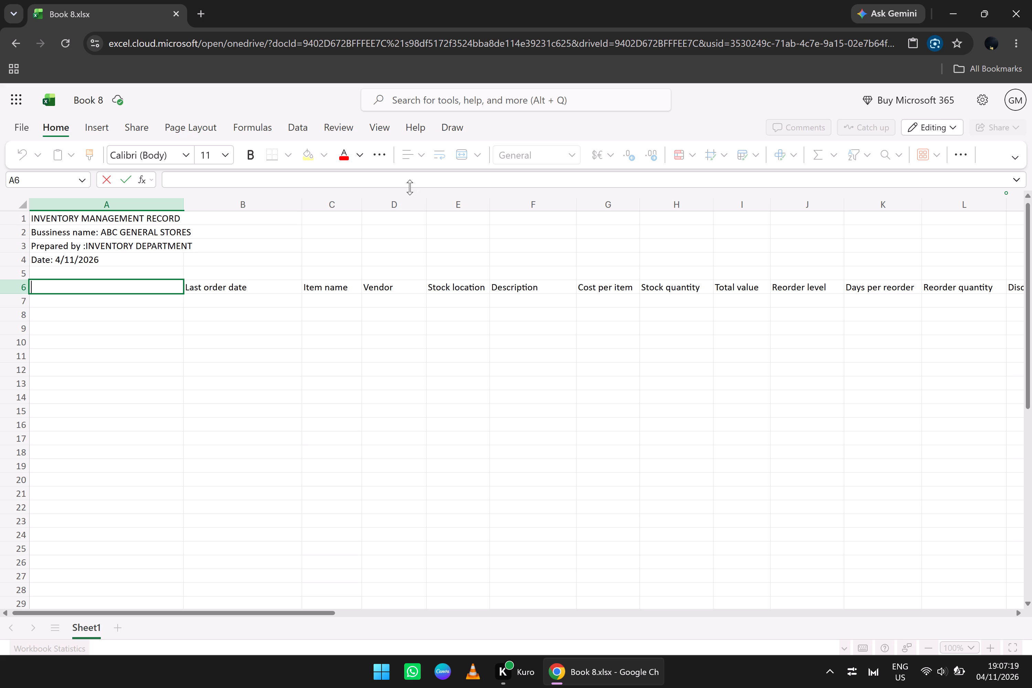
{"action": "type", "text": "ime"}
{"action": "key", "text": "BackSpace"}
{"action": "key", "text": "BackSpace"}
{"action": "key", "text": "BackSpace"}
{"action": "key", "text": "i"}
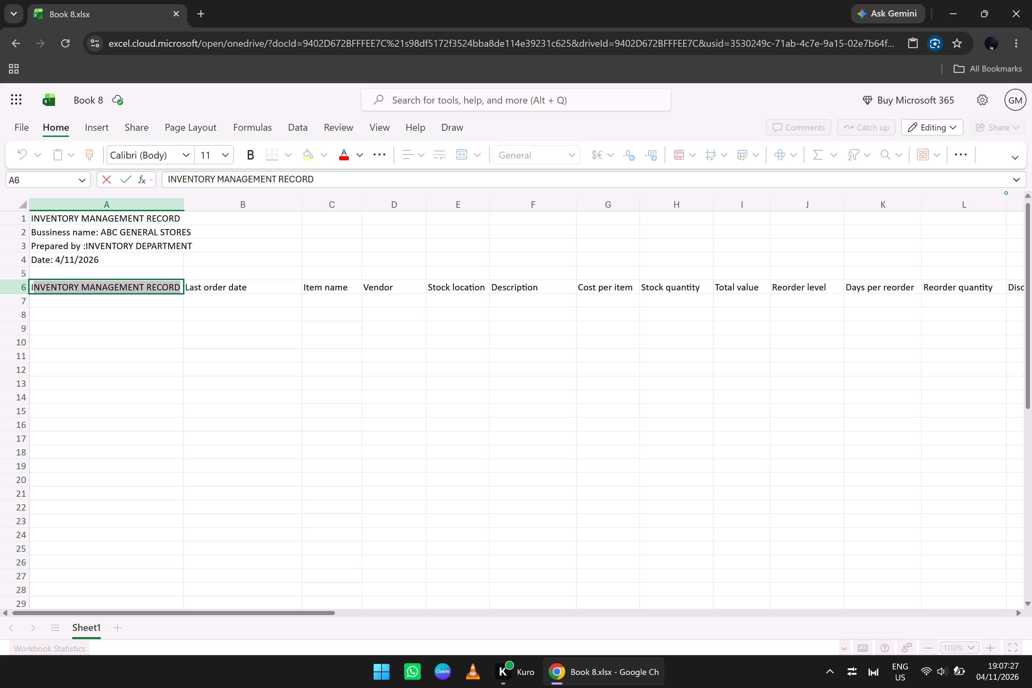
{"action": "type", "text": "tem nu"}
{"action": "type", "text": "mber"}
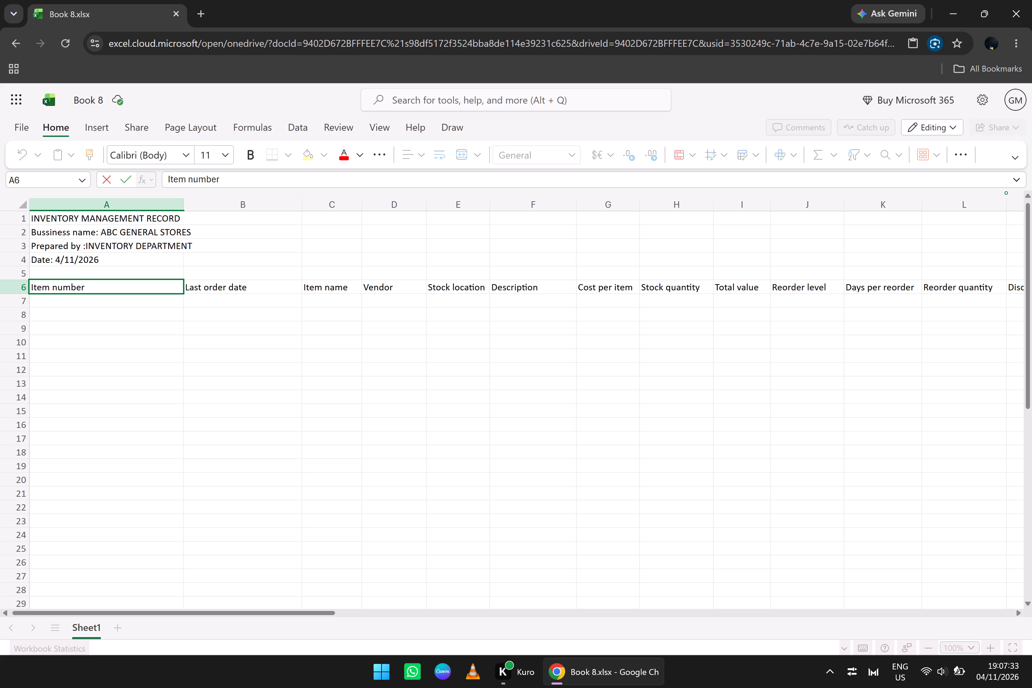
Enter "Reorder" in N6 as the fourteenth heading in row 6.
{"action": "scroll", "coordinate": [640, 216], "scroll_direction": "down", "scroll_amount": 4}
{"action": "scroll", "coordinate": [649, 234], "scroll_direction": "up", "scroll_amount": 8}
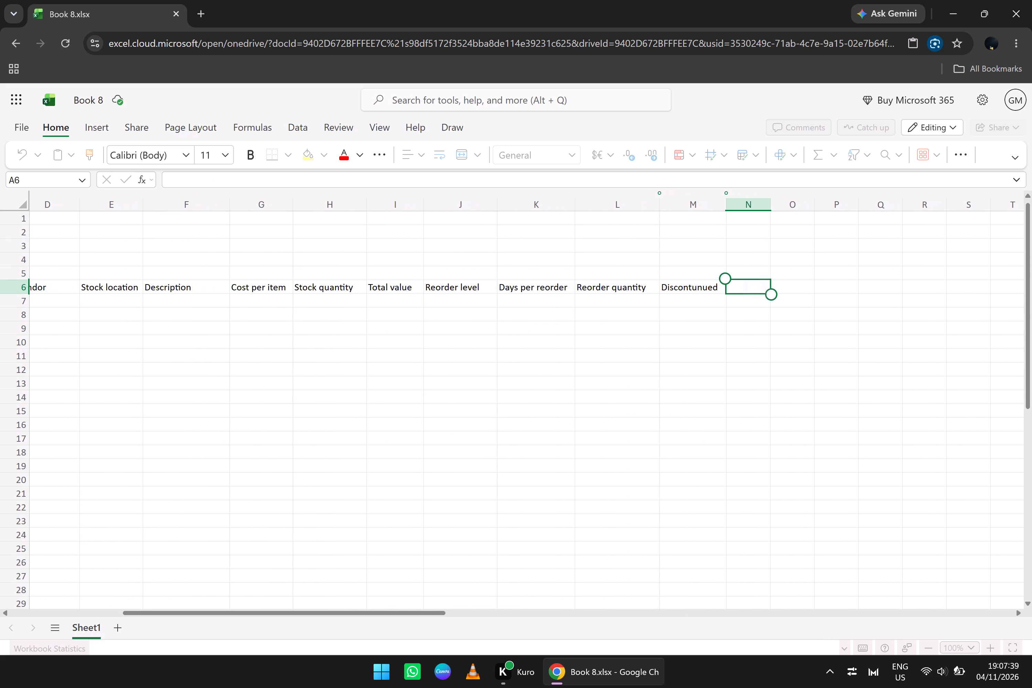
{"action": "key", "text": "r"}
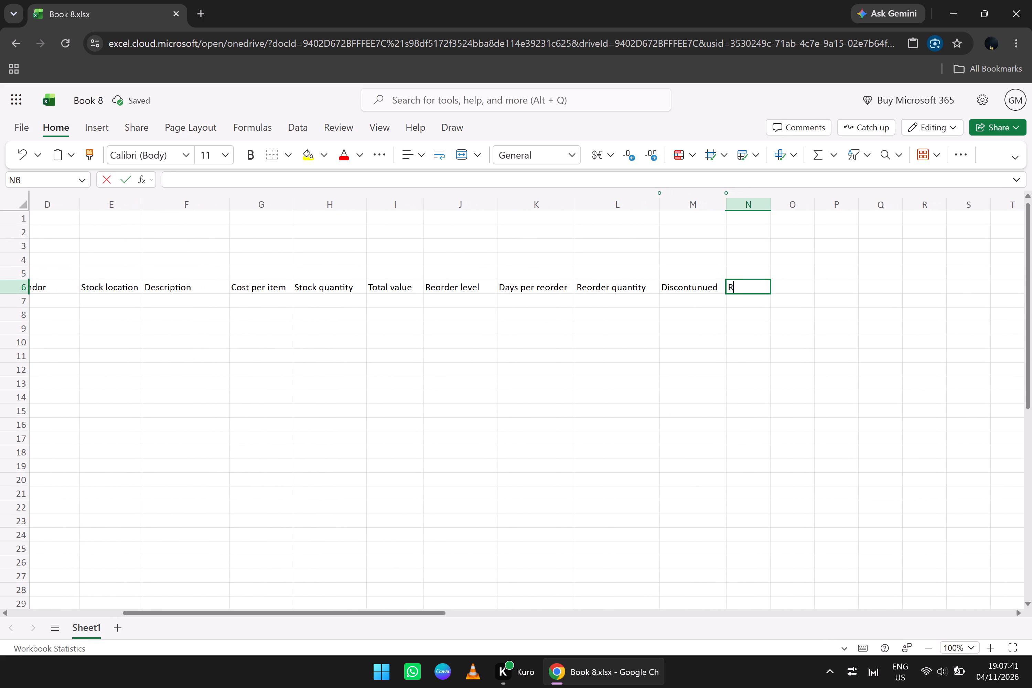
{"action": "key", "text": "e"}
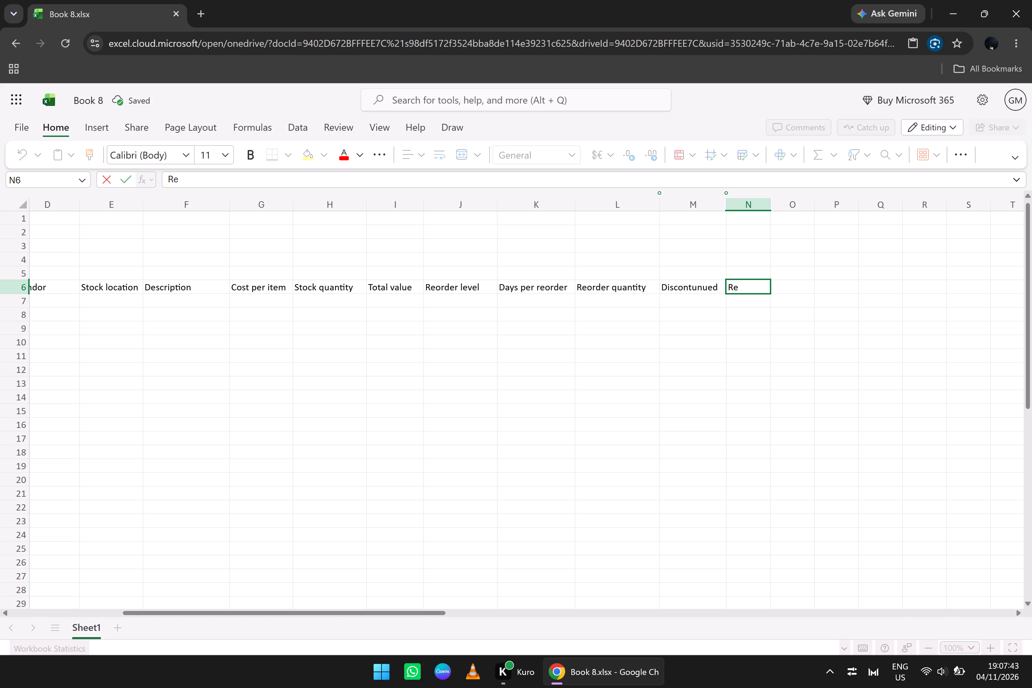
{"action": "type", "text": "order"}
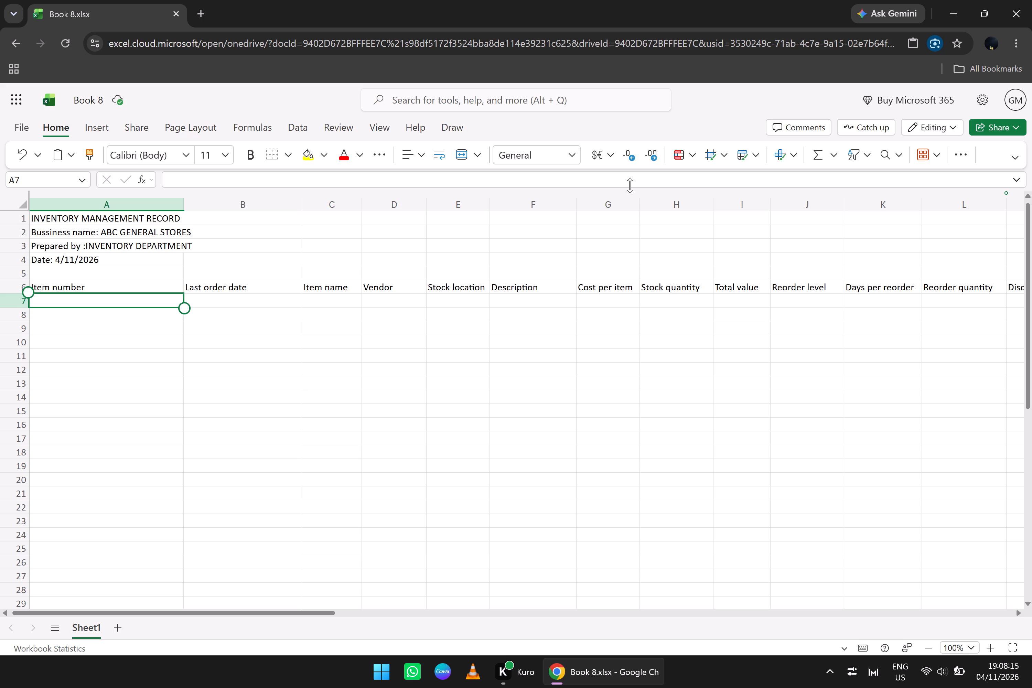
Enter 1001 in A7 as the first record's item number.
{"action": "key", "text": "1"}
{"action": "type", "text": "00"}
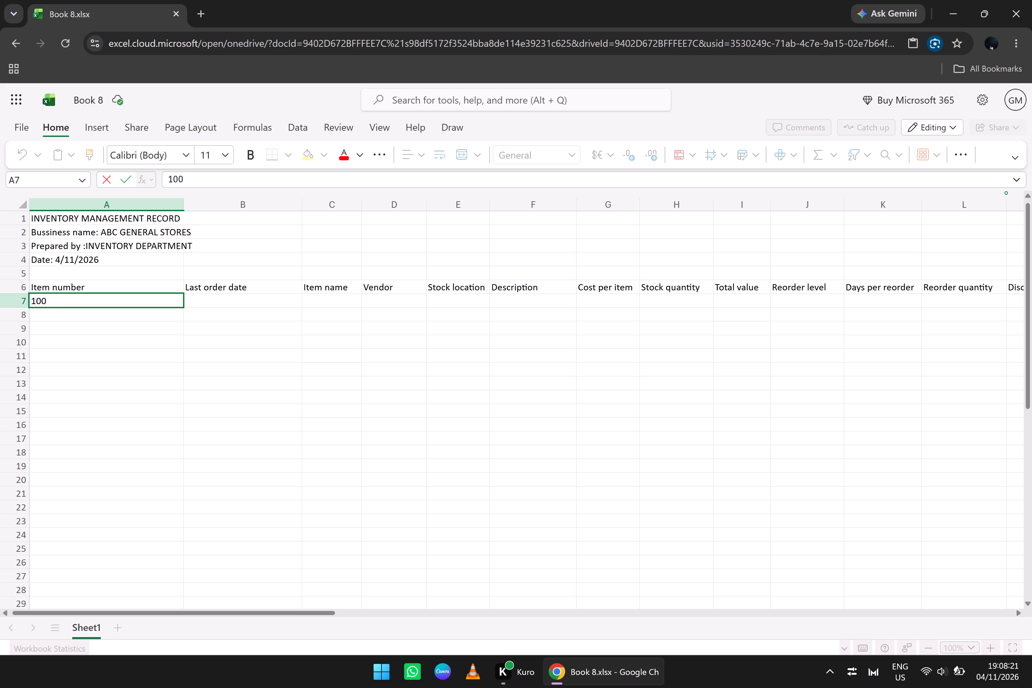
{"action": "key", "text": "1"}
{"action": "key", "text": "Right"}
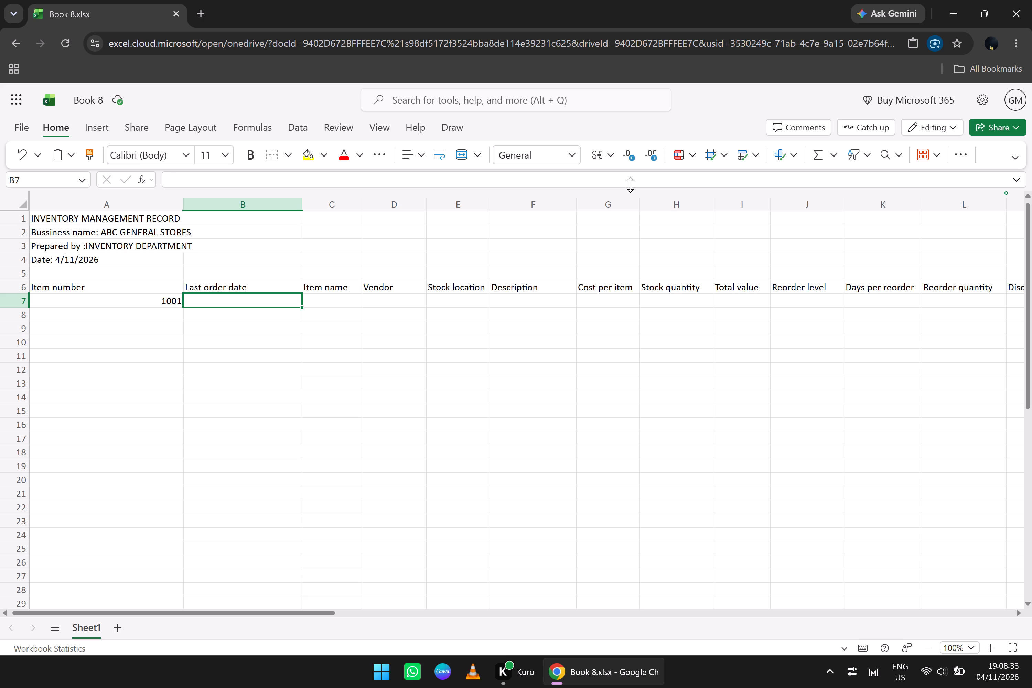
Enter 01/10/2026 in B7 as the last order date for item 1001.
{"action": "key", "text": "0"}
{"action": "key", "text": "1"}
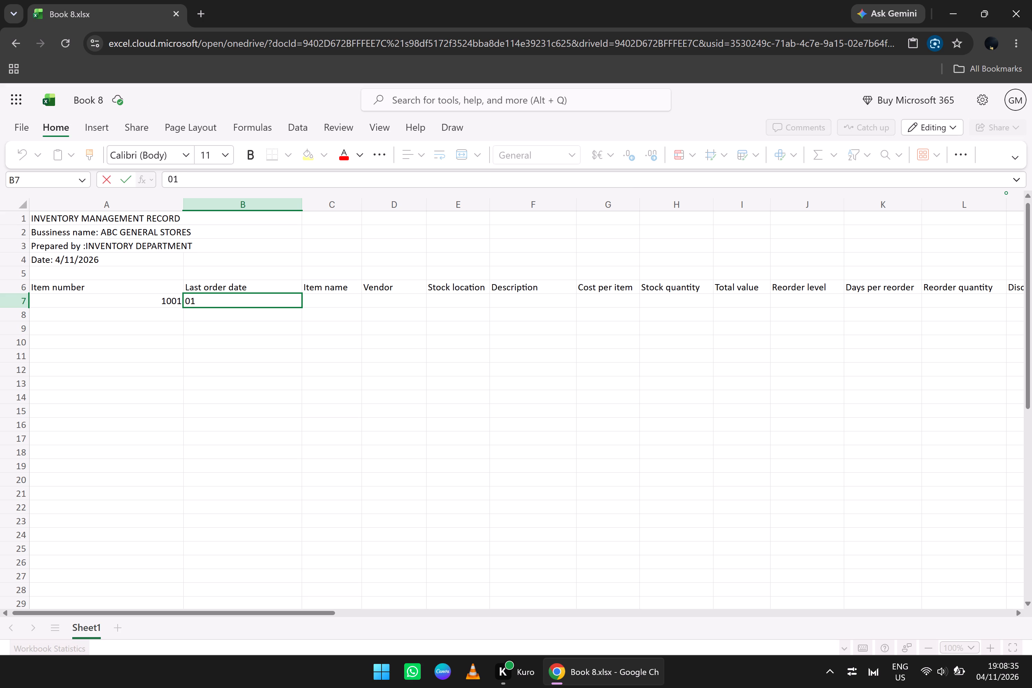
{"action": "key", "text": "slash"}
{"action": "key", "text": "1"}
{"action": "key", "text": "0"}
{"action": "key", "text": "slash"}
{"action": "type", "text": "2026"}
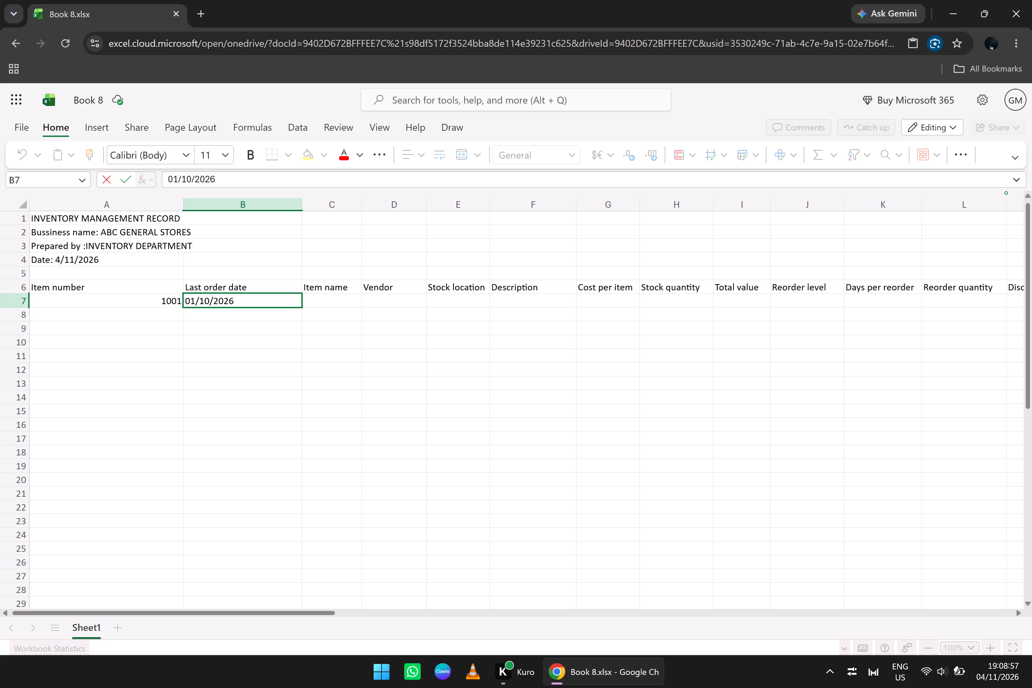
{"action": "left_click", "coordinate": [618, 171]}
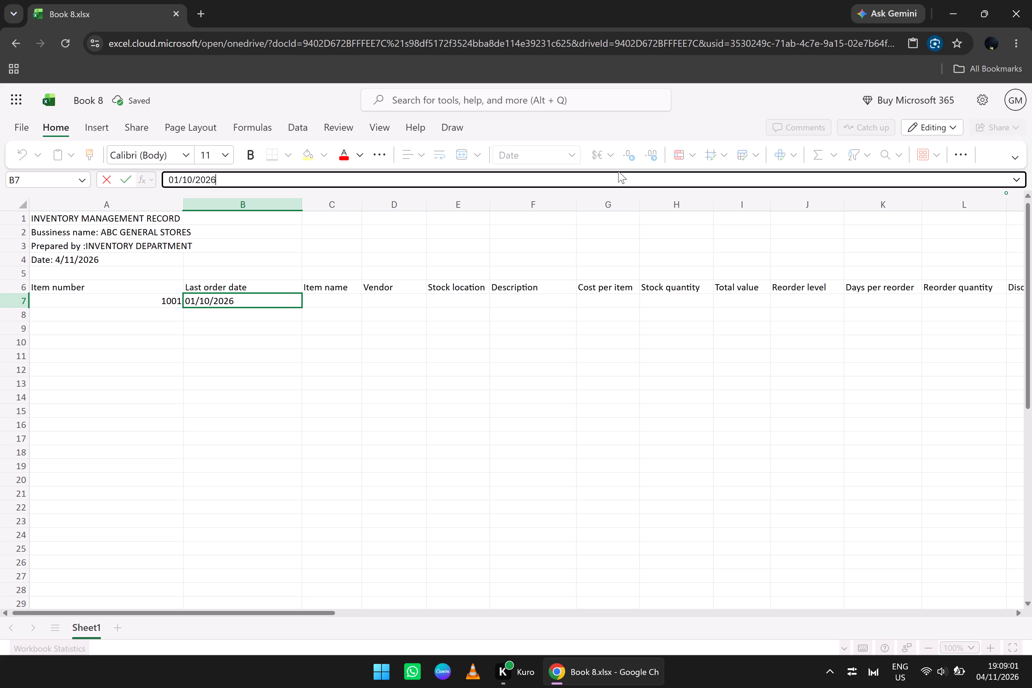
{"action": "right_click", "coordinate": [618, 171]}
{"action": "left_click", "coordinate": [618, 171]}
{"action": "right_click", "coordinate": [618, 171]}
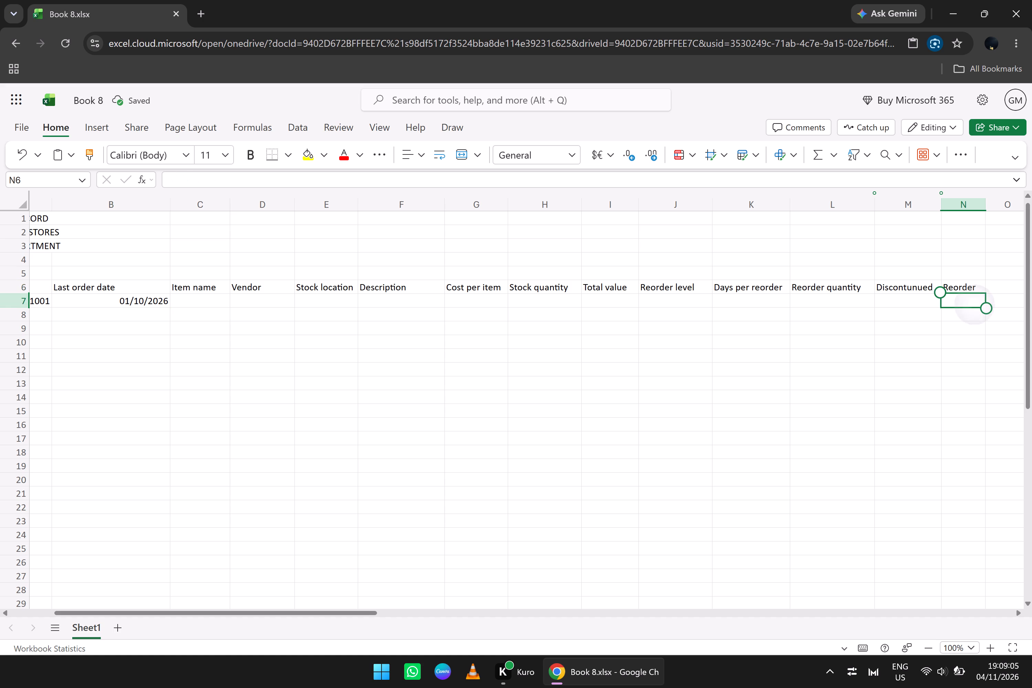
Enter "no" in N7, under the "Reorder" heading, for item 1001.
{"action": "type", "text": "no"}
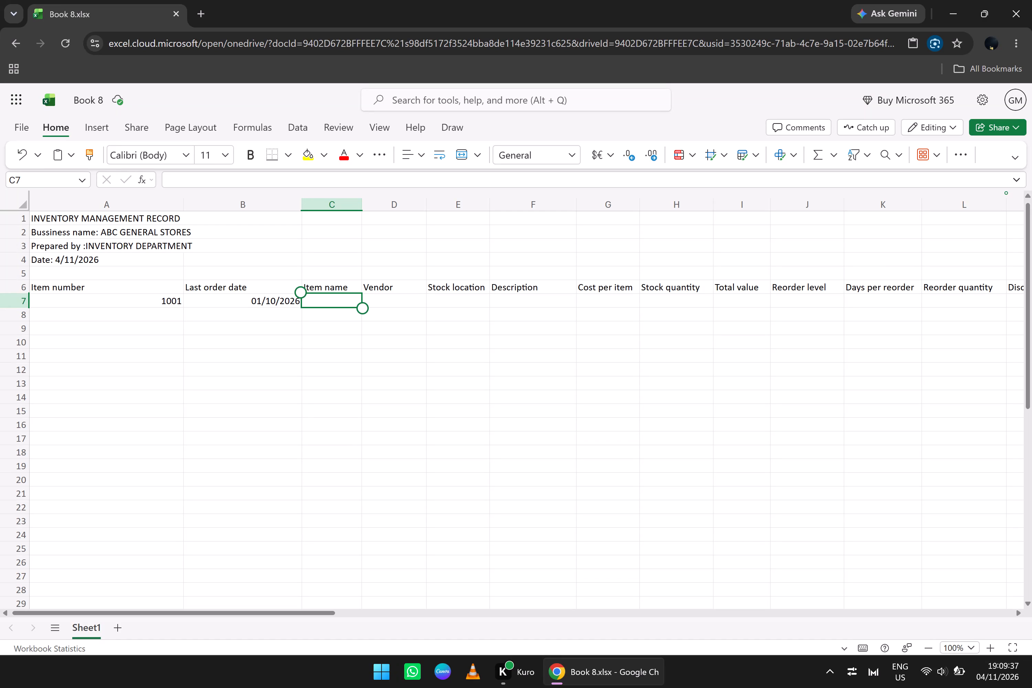
Enter "Exercise books" in C7 as the item name for item 1001.
{"action": "key", "text": "e"}
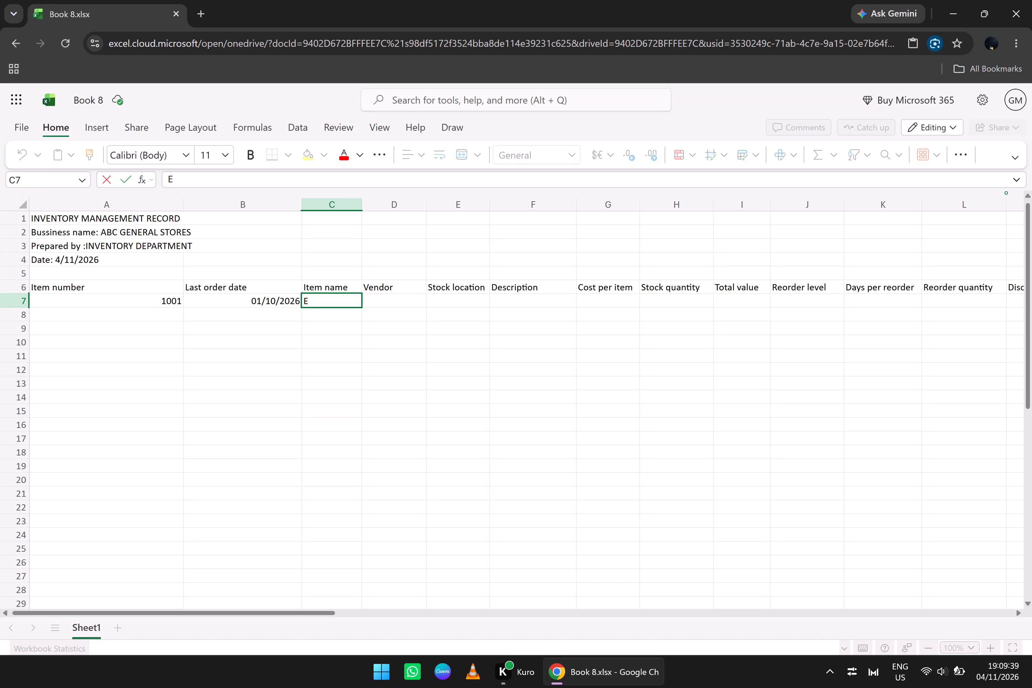
{"action": "type", "text": "xercise books"}
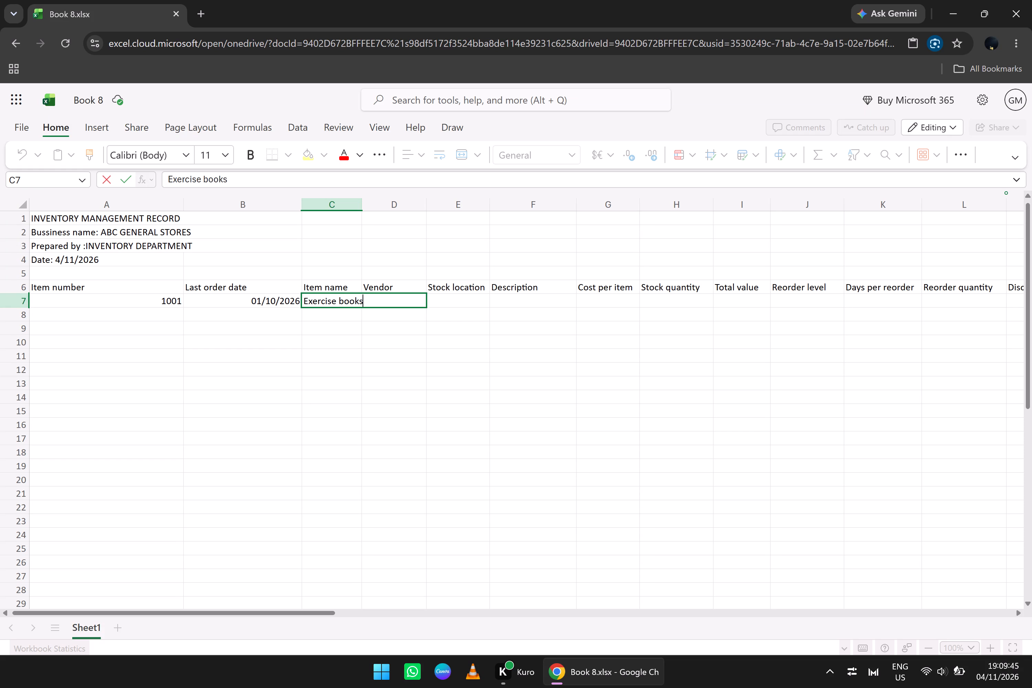
{"action": "key", "text": "Return"}
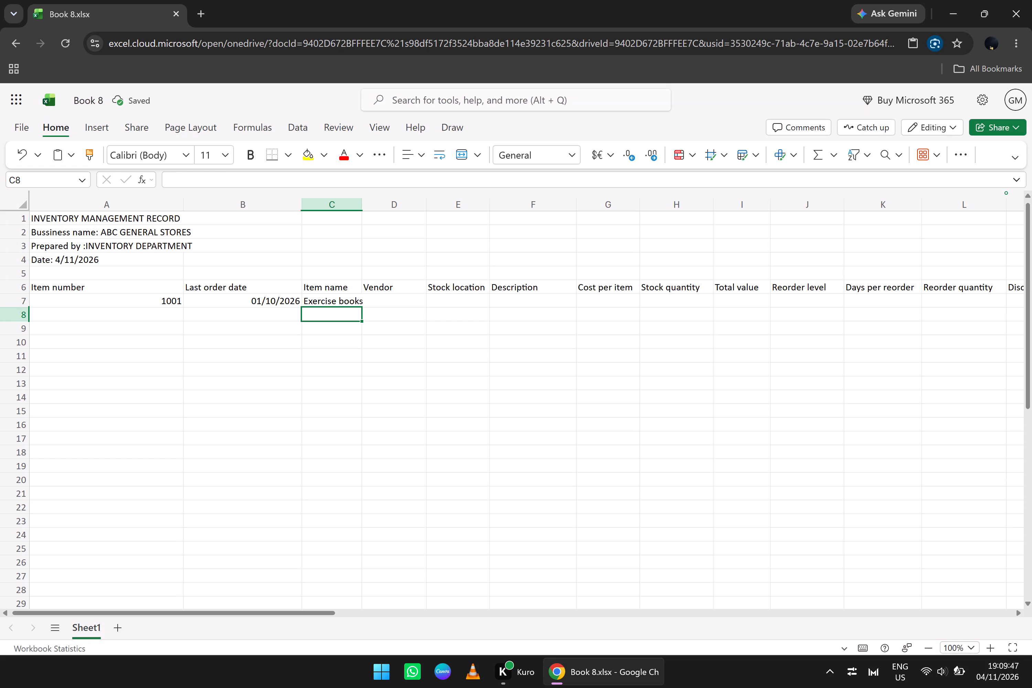
Enter "Alpha suppliers" in D7 as the vendor of the exercise books.
{"action": "key", "text": "Right"}
{"action": "key", "text": "Up"}
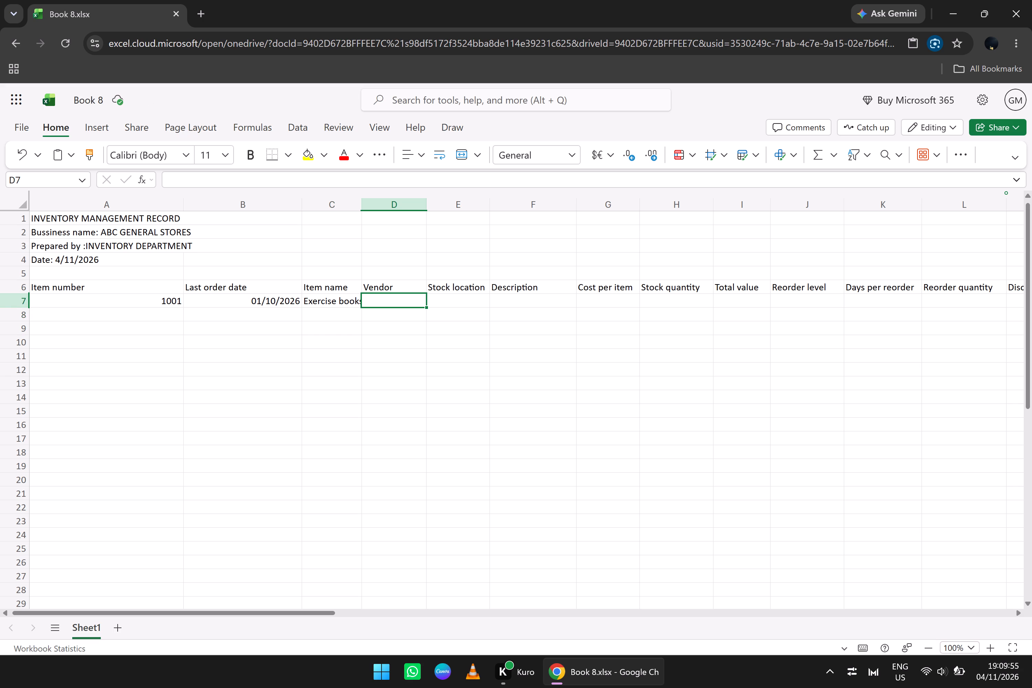
{"action": "key", "text": "a"}
{"action": "type", "text": "lpha suppl"}
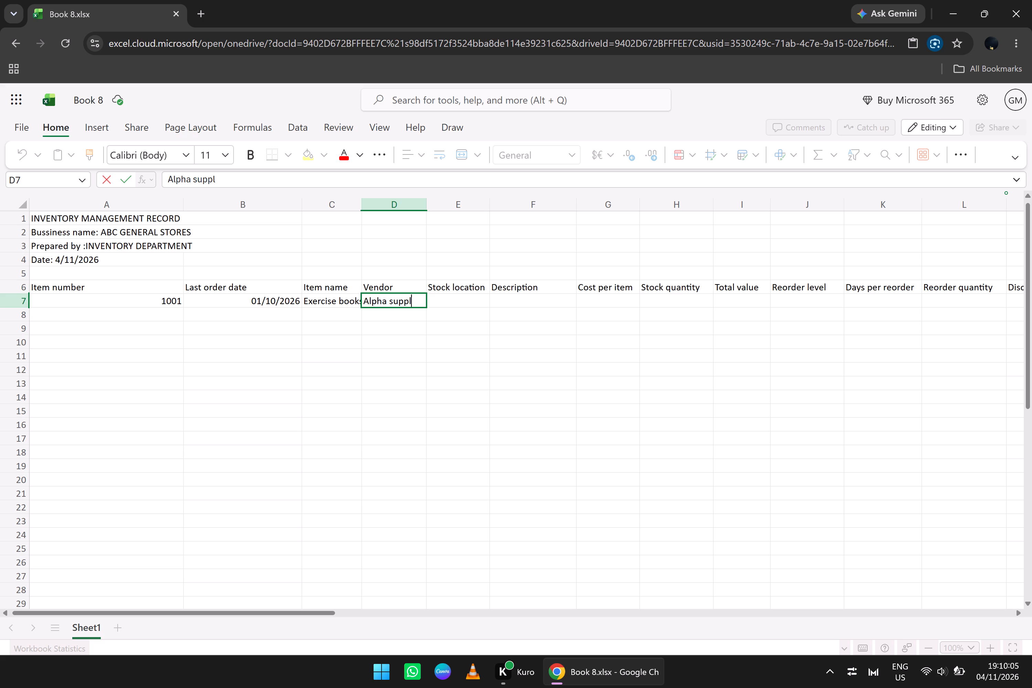
{"action": "type", "text": "iers"}
{"action": "key", "text": "Right"}
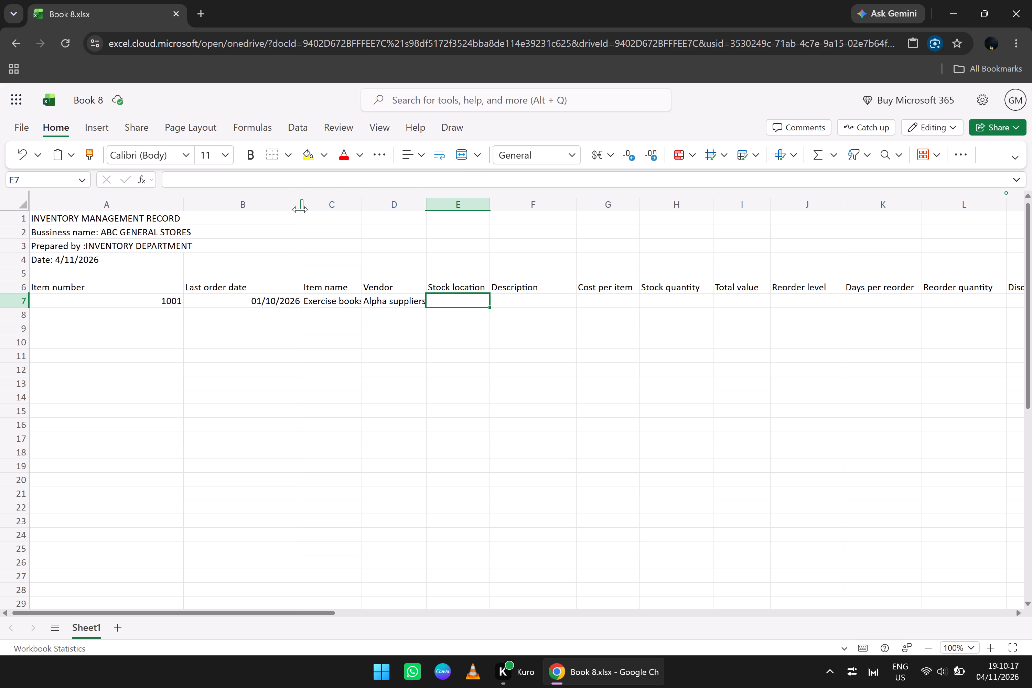
Widen columns C and D to fit their row 7 entries, and widen the Stock location column E.
{"action": "left_click_drag", "start_coordinate": [363, 208], "coordinate": [374, 207]}
{"action": "left_click_drag", "start_coordinate": [438, 205], "coordinate": [470, 206]}
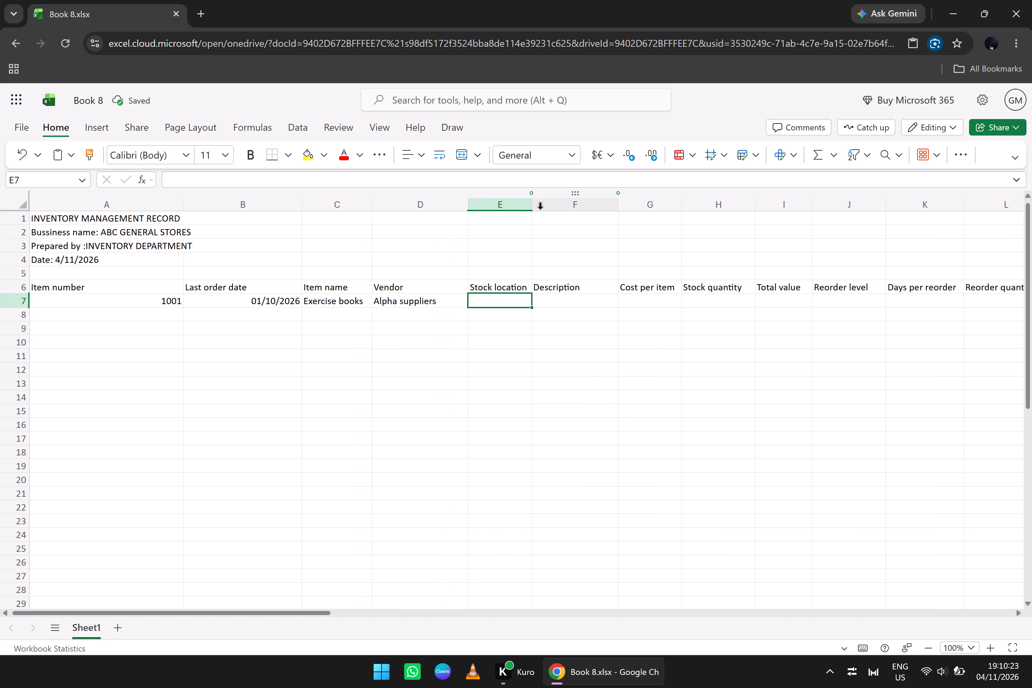
{"action": "left_click_drag", "start_coordinate": [530, 209], "coordinate": [548, 208]}
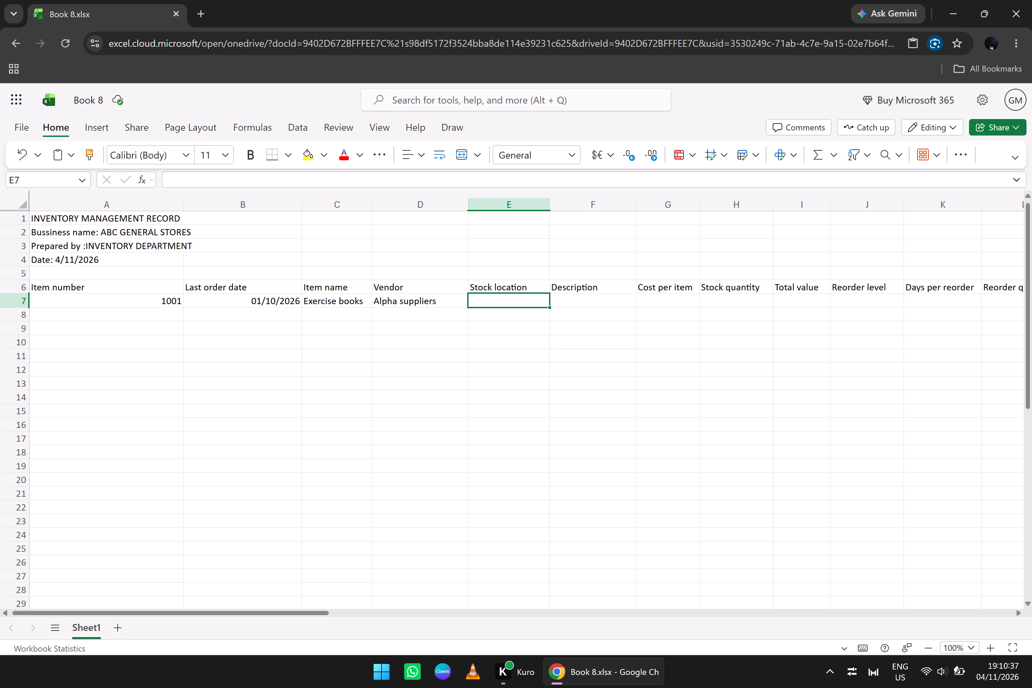
Enter "Section A" in E7 as the stock location of the exercise books.
{"action": "key", "text": "s"}
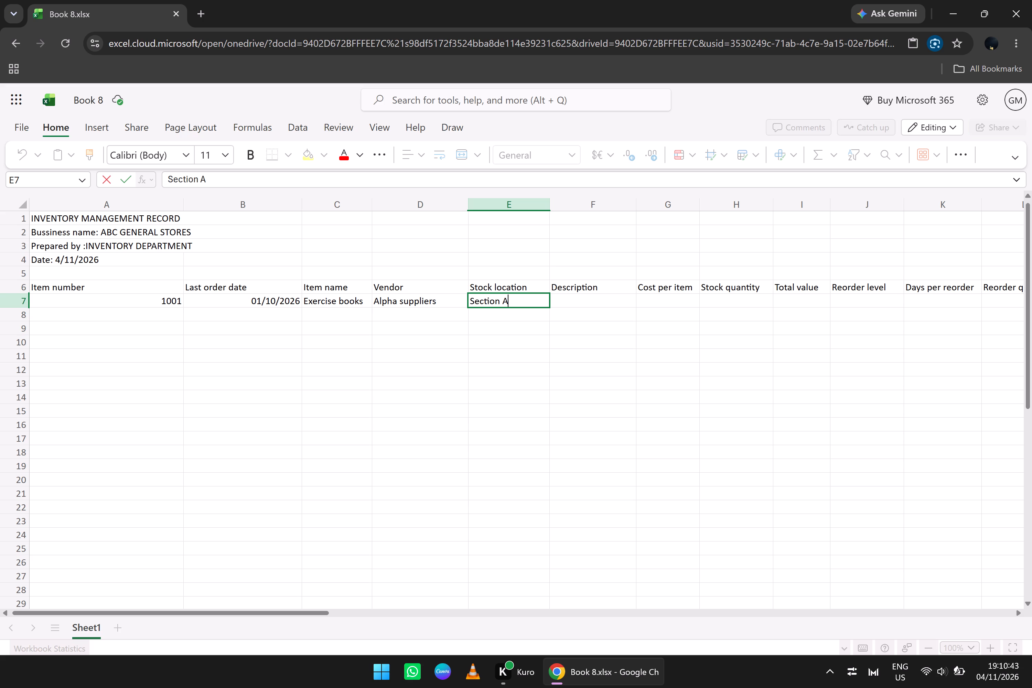
{"action": "key", "text": "Right"}
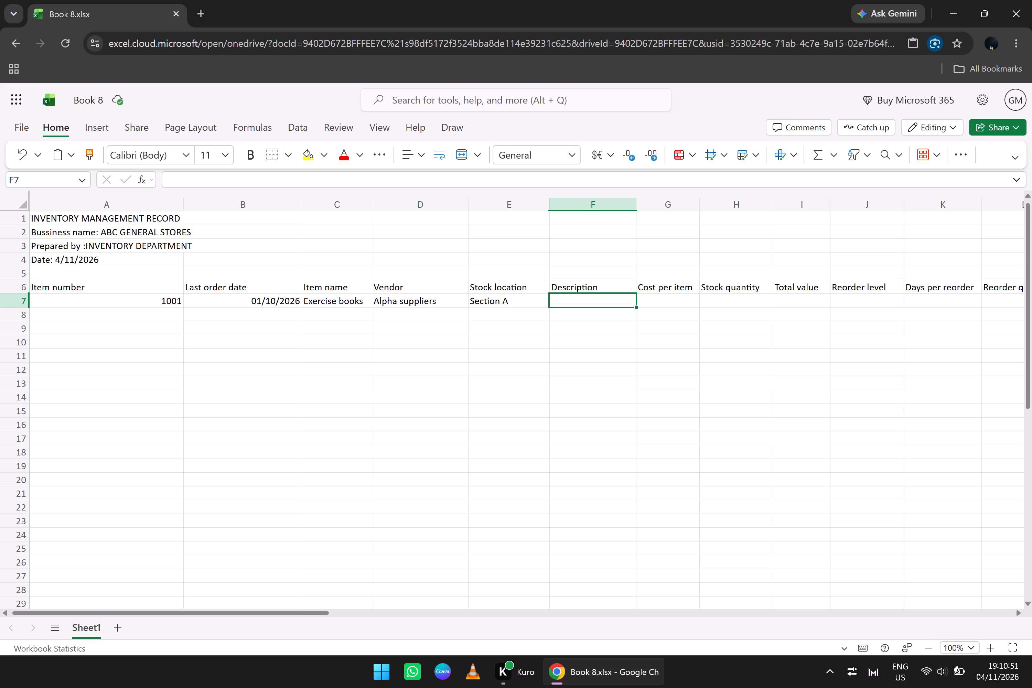
Enter "A200-page book" in F7 as the description of the exercise books.
{"action": "key", "text": "a"}
{"action": "type", "text": "200"}
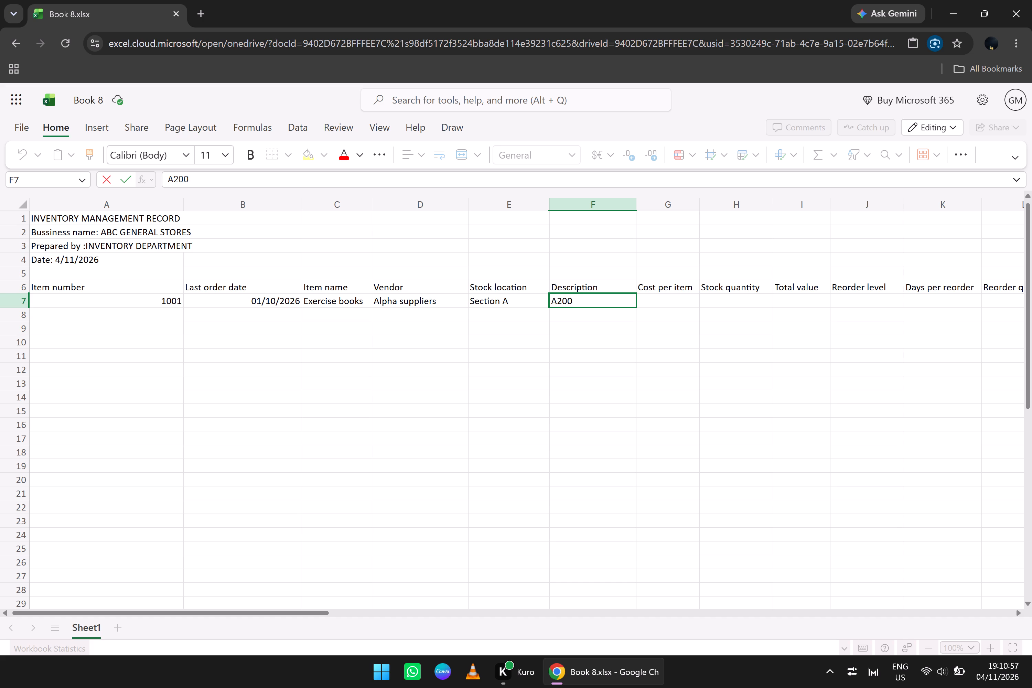
{"action": "key", "text": "minus"}
{"action": "type", "text": "page book"}
{"action": "key", "text": "Right"}
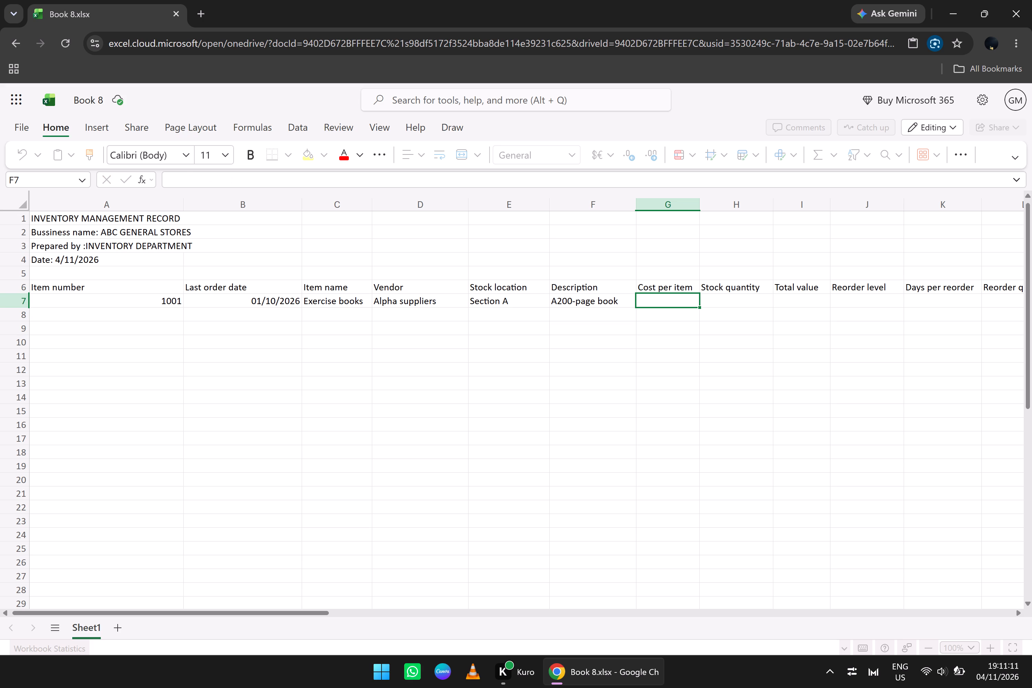
Fill G7:I7 for the exercise books with cost per item 65, stock quantity 150 and total value 30.
{"action": "type", "text": "65"}
{"action": "key", "text": "Right"}
{"action": "type", "text": "150"}
{"action": "key", "text": "Right"}
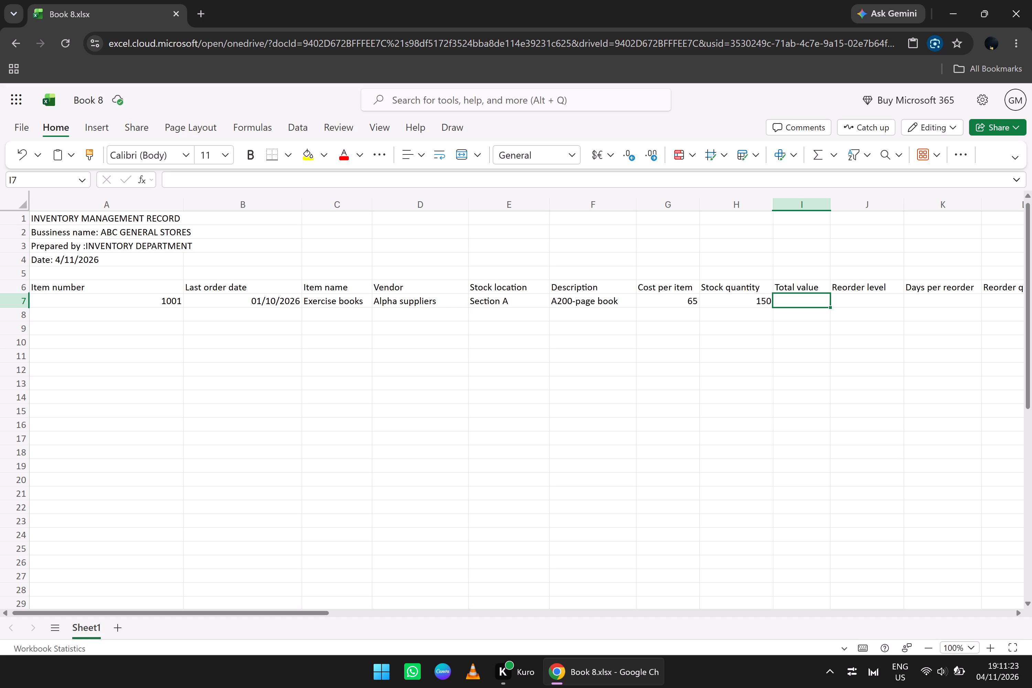
{"action": "key", "text": "3"}
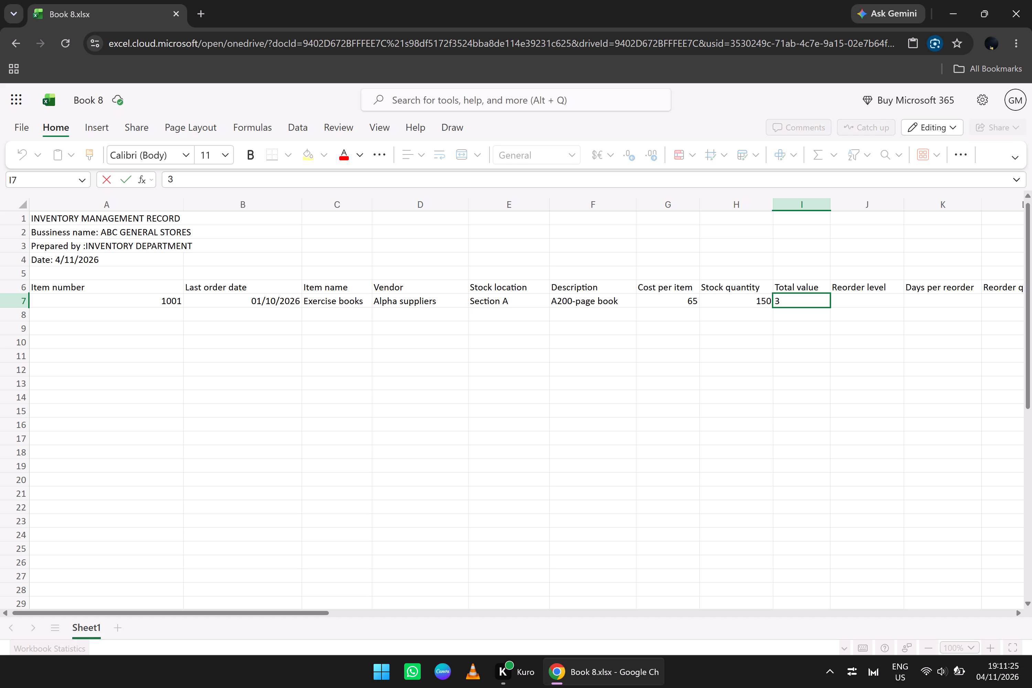
{"action": "key", "text": "0"}
{"action": "key", "text": "Right"}
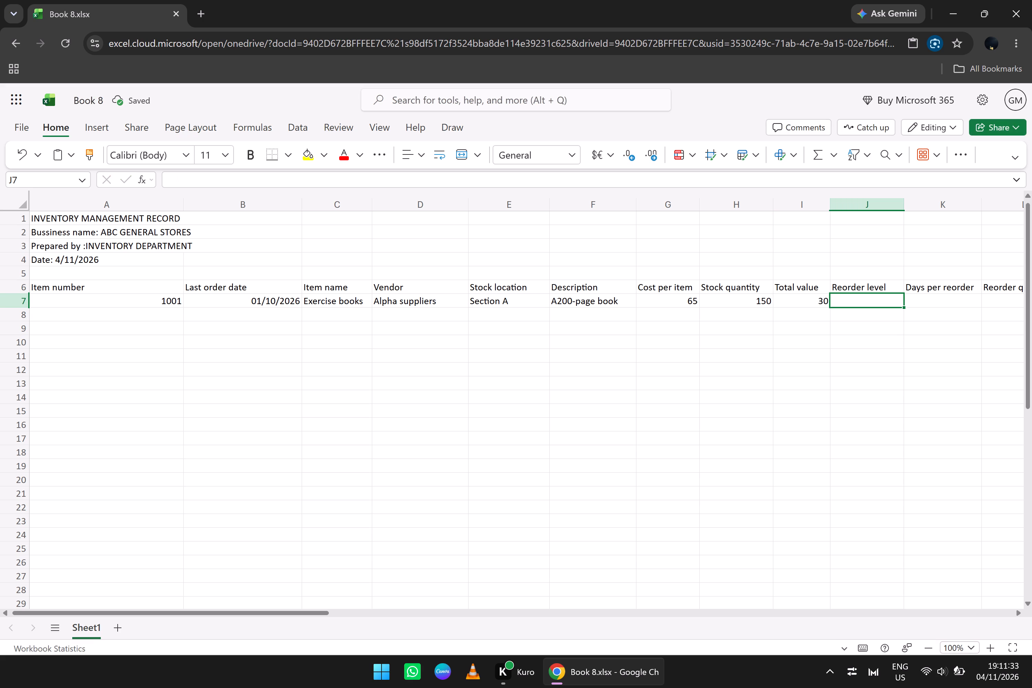
Enter 14 in J7 as the reorder level and 50 in K7 as the days per reorder.
{"action": "type", "text": "14"}
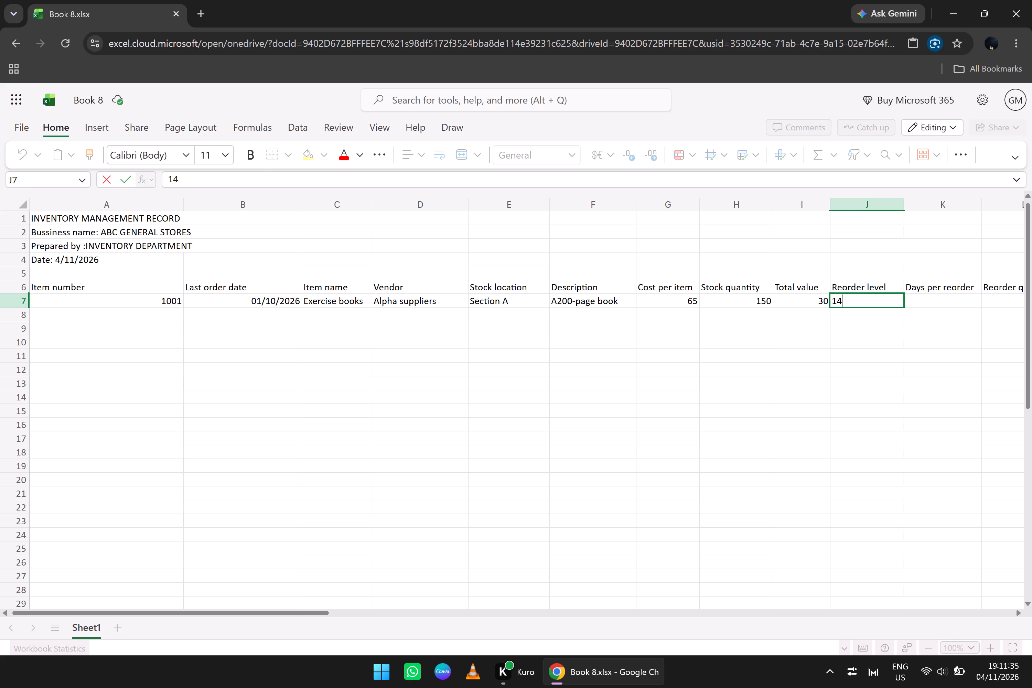
{"action": "key", "text": "Right"}
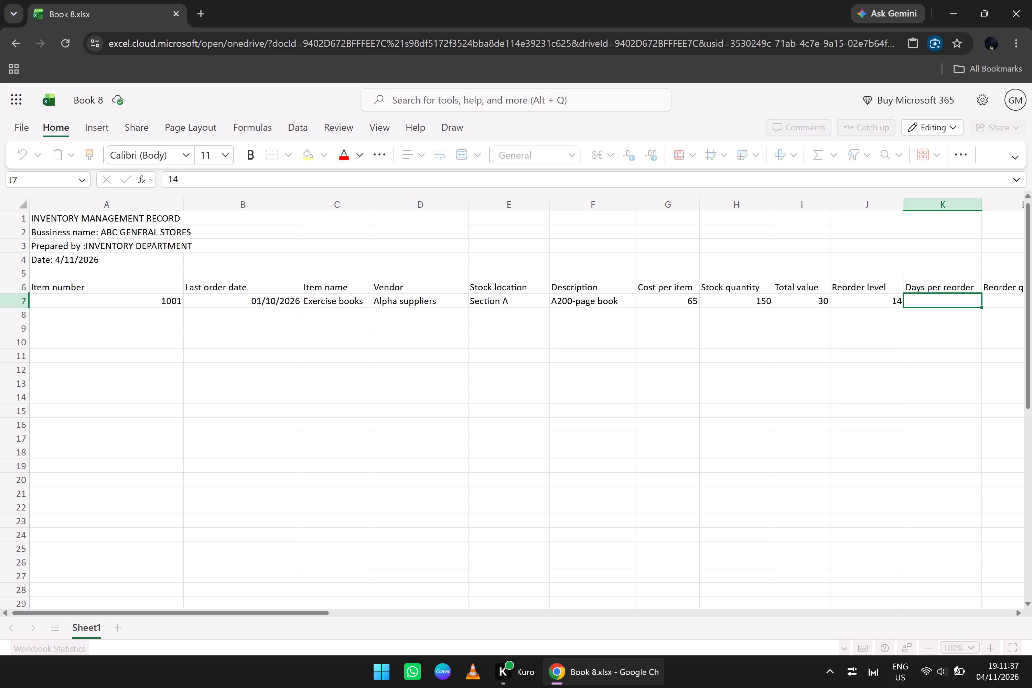
{"action": "key", "text": "5"}
{"action": "key", "text": "0"}
{"action": "key", "text": "Right"}
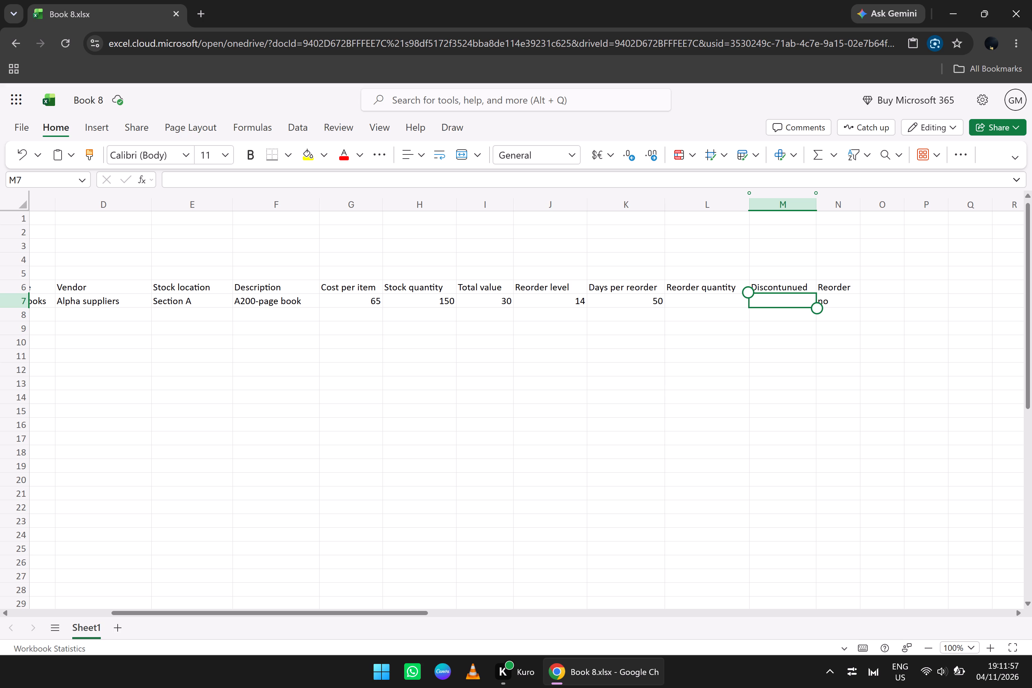
Enter "No" in M7 under the discontinued heading and replace the Reorder entry in N7 with "No".
{"action": "type", "text": "np"}
{"action": "key", "text": "BackSpace"}
{"action": "key", "text": "o"}
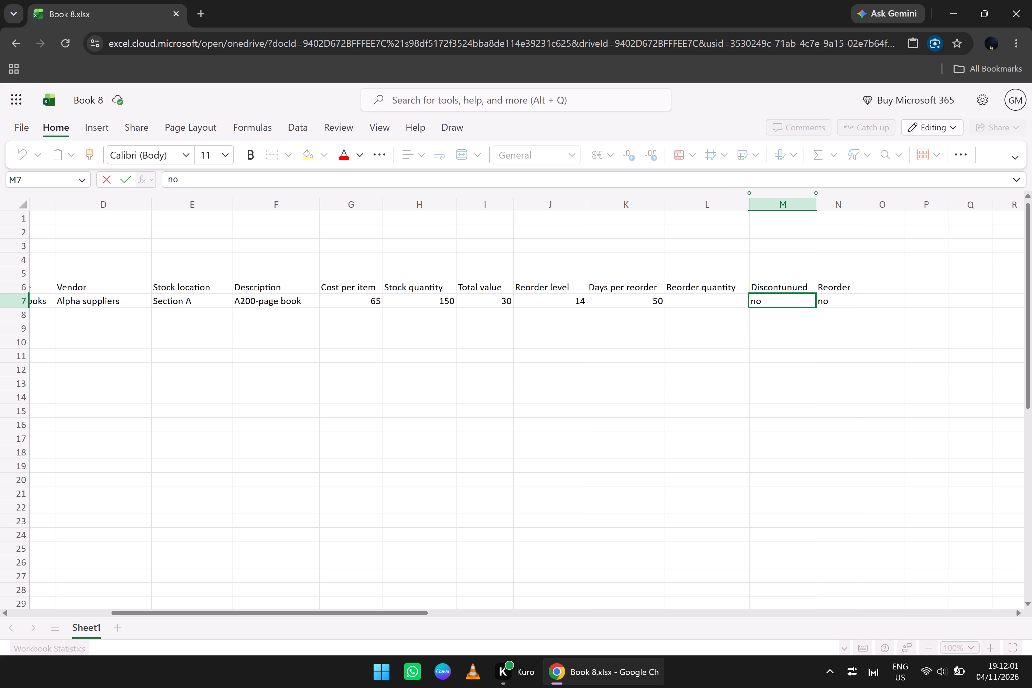
{"action": "key", "text": "BackSpace"}
{"action": "key", "text": "BackSpace"}
{"action": "key", "text": "o"}
{"action": "key", "text": "Right"}
{"action": "key", "text": "BackSpace"}
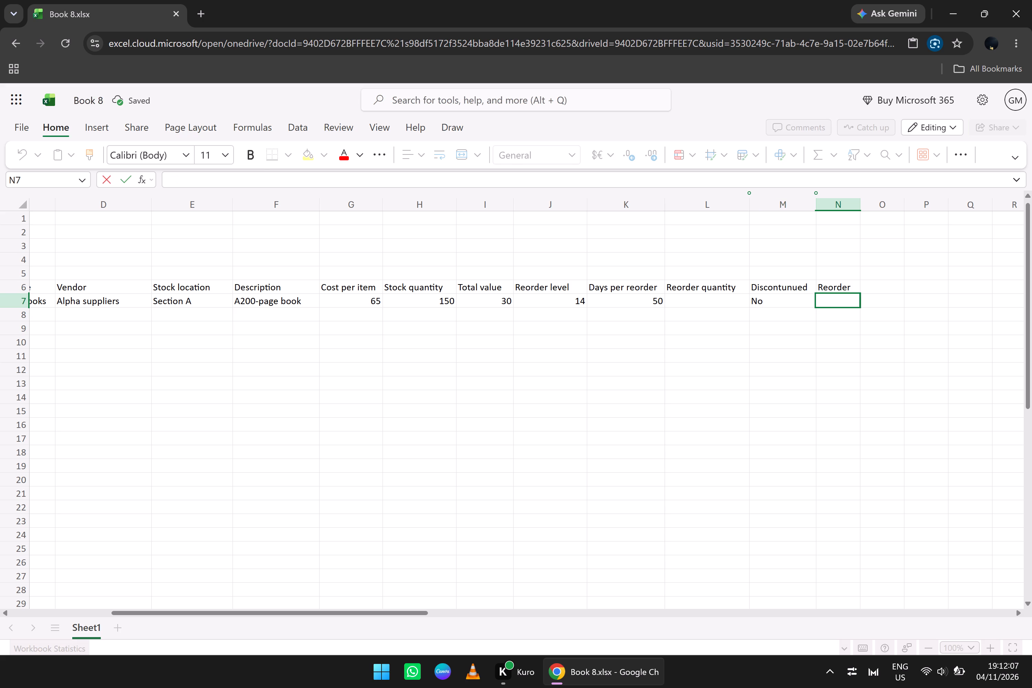
{"action": "key", "text": "o"}
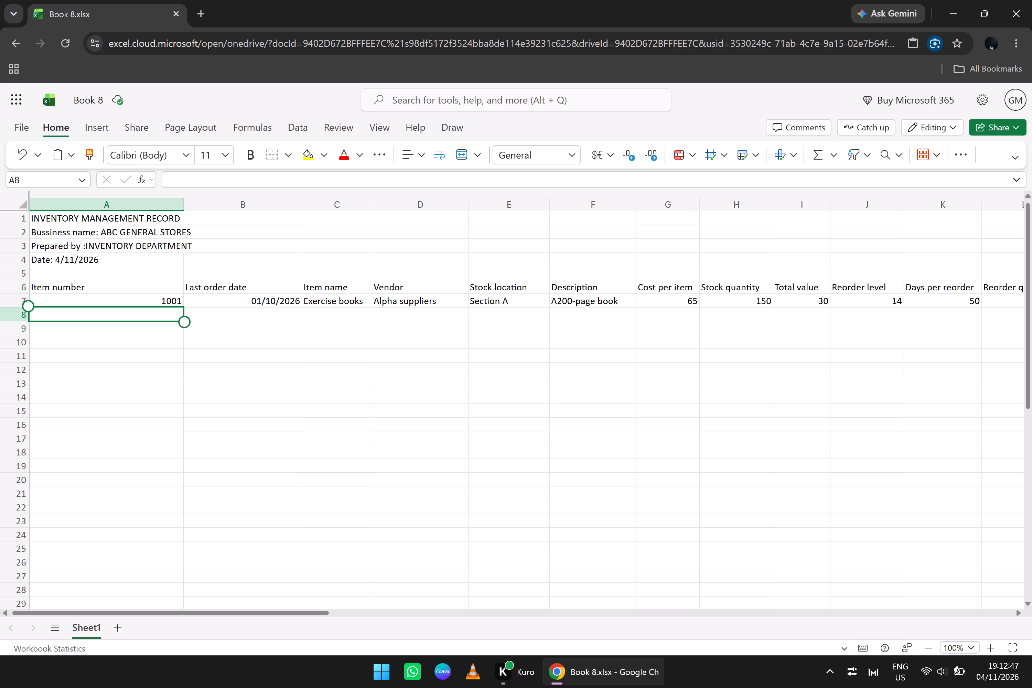
Enter item numbers 1002, 1003 and 1004 in cells A8 to A10.
{"action": "key", "text": "1"}
{"action": "type", "text": "00"}
{"action": "key", "text": "2"}
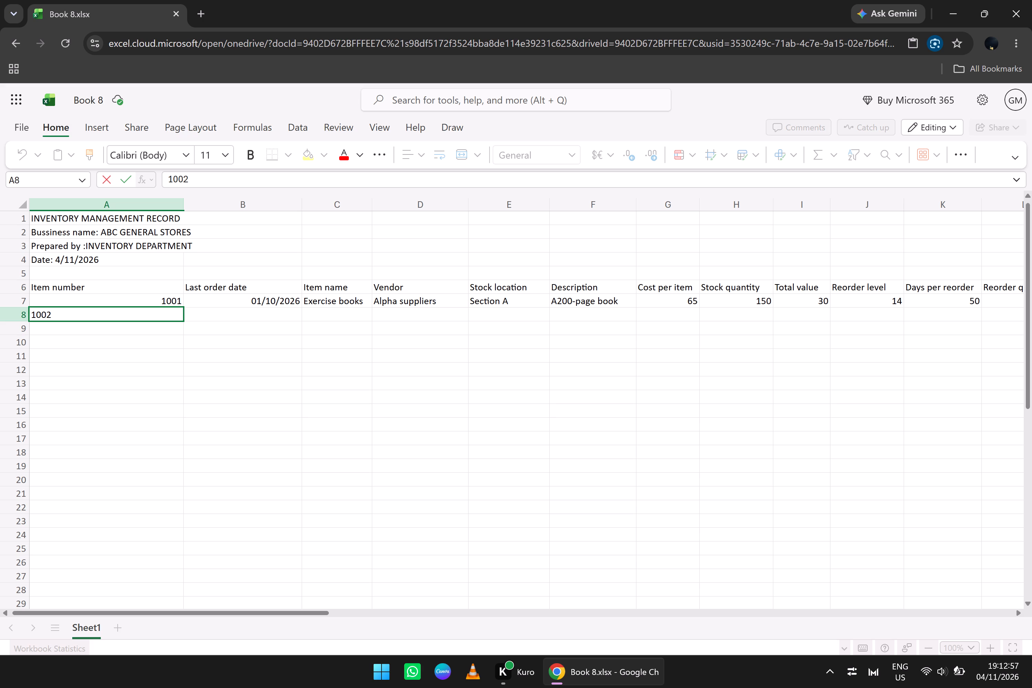
{"action": "key", "text": "Down"}
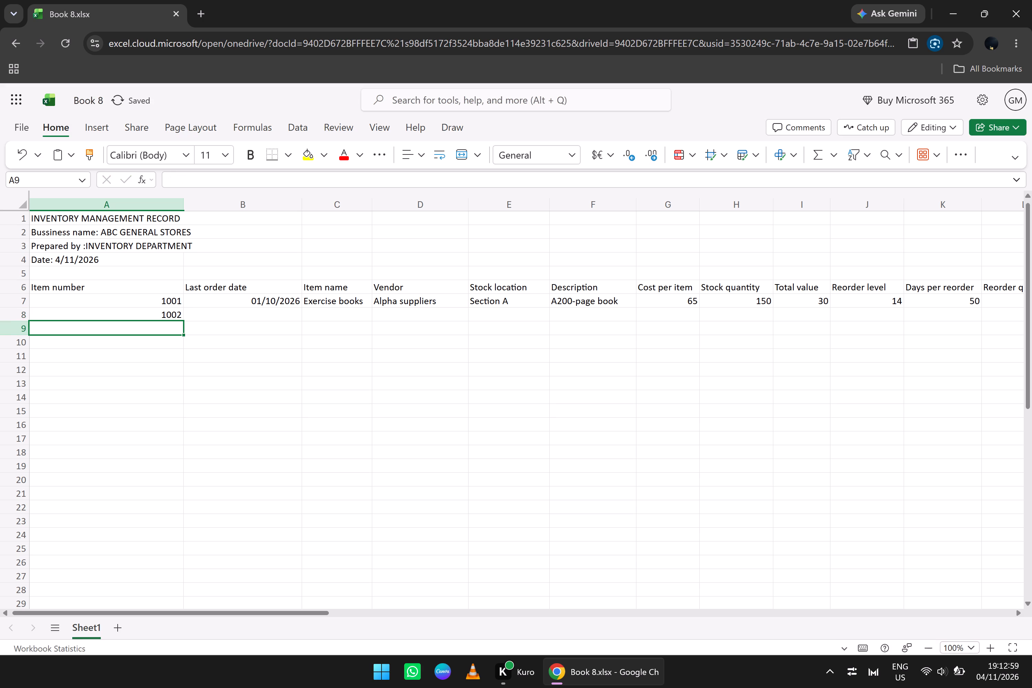
{"action": "key", "text": "1"}
{"action": "type", "text": "003"}
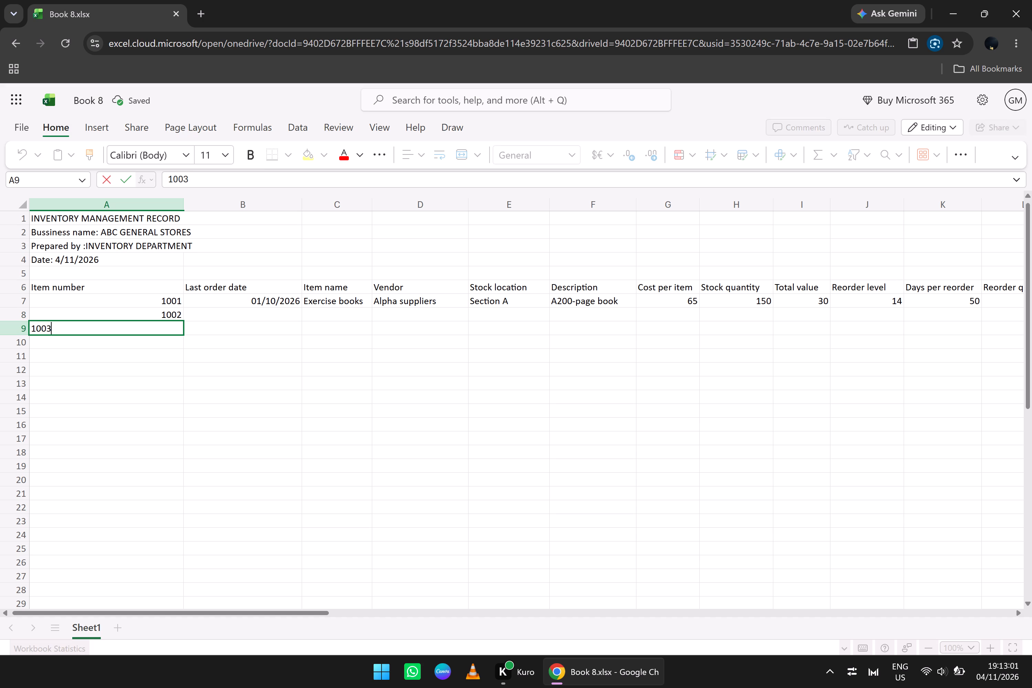
{"action": "key", "text": "1"}
{"action": "key", "text": "BackSpace"}
{"action": "key", "text": "Down"}
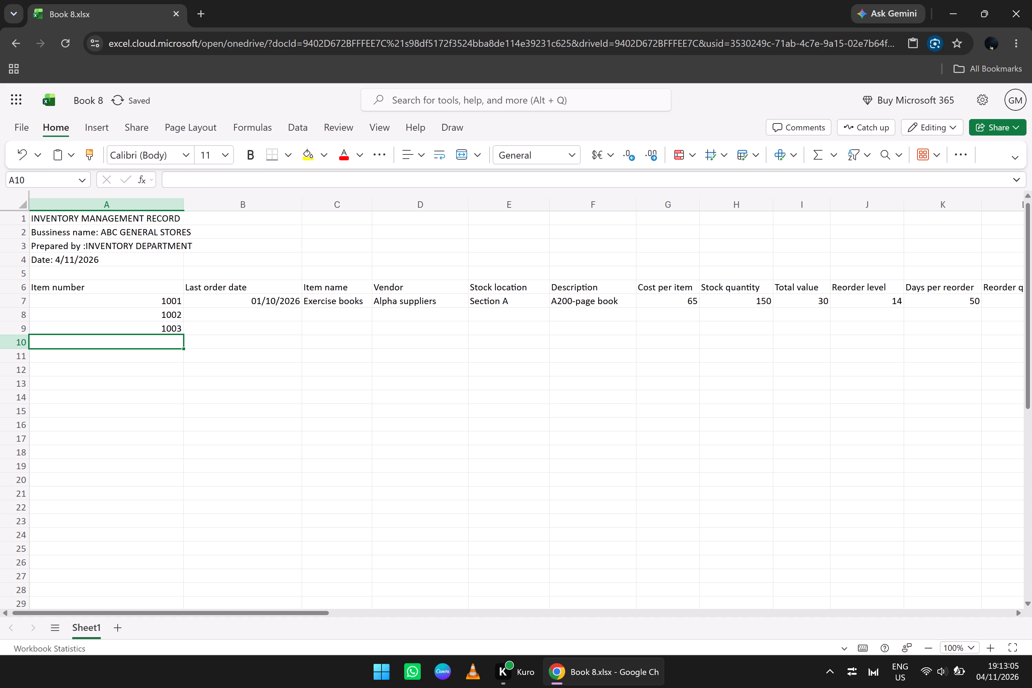
{"action": "key", "text": "1"}
{"action": "type", "text": "00"}
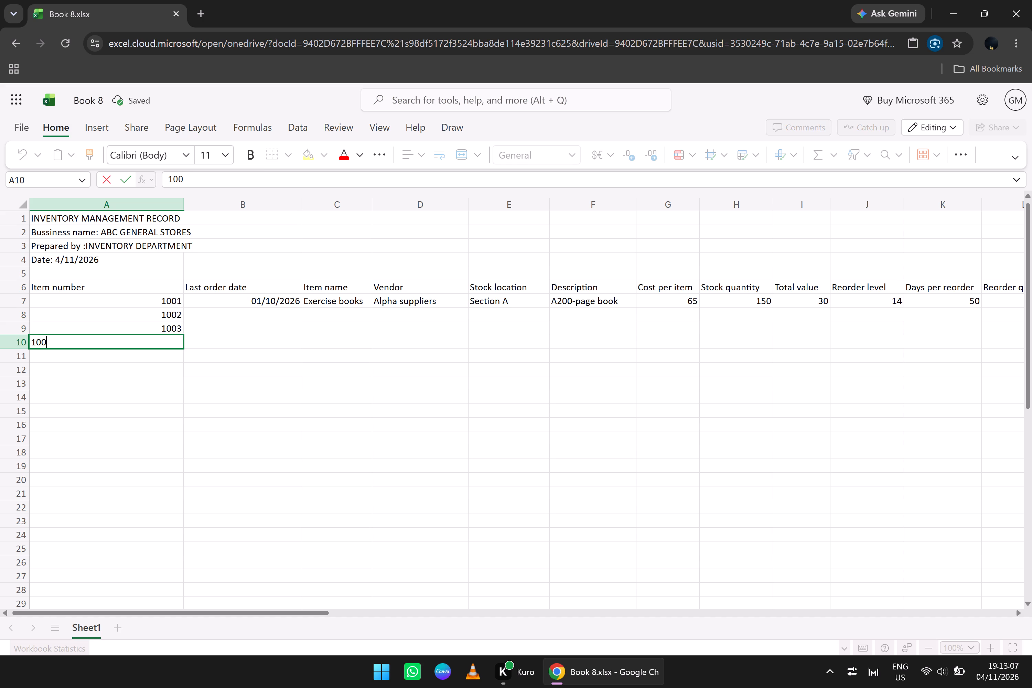
{"action": "key", "text": "4"}
{"action": "key", "text": "Down"}
Continue the item numbers with 1005, 1006, 1007 and 1008 in cells A11 to A14.
{"action": "key", "text": "1"}
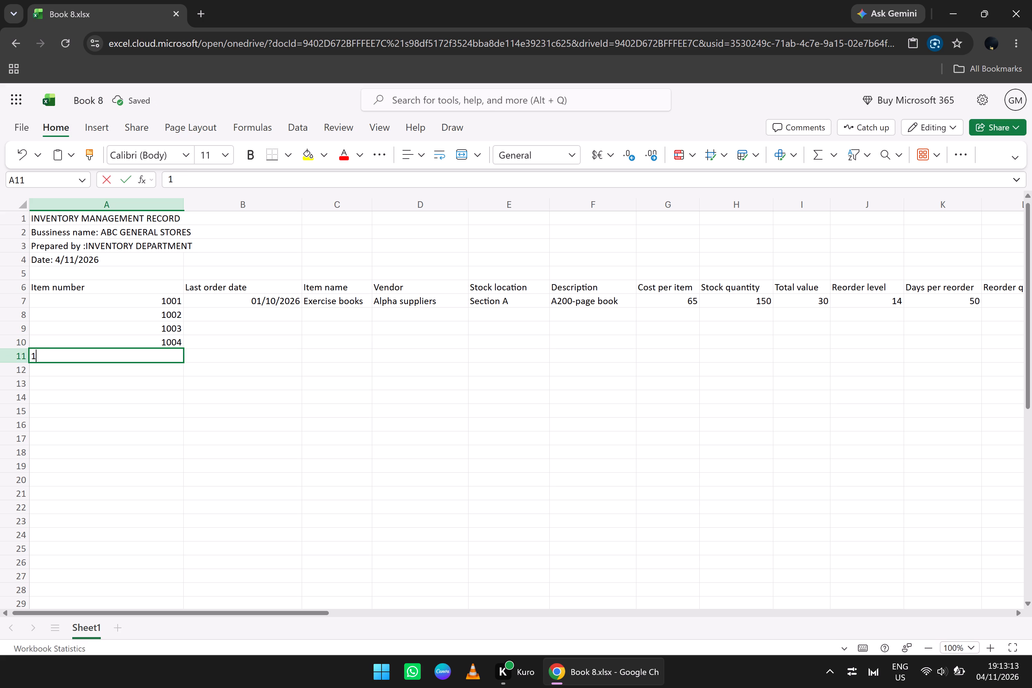
{"action": "type", "text": "00"}
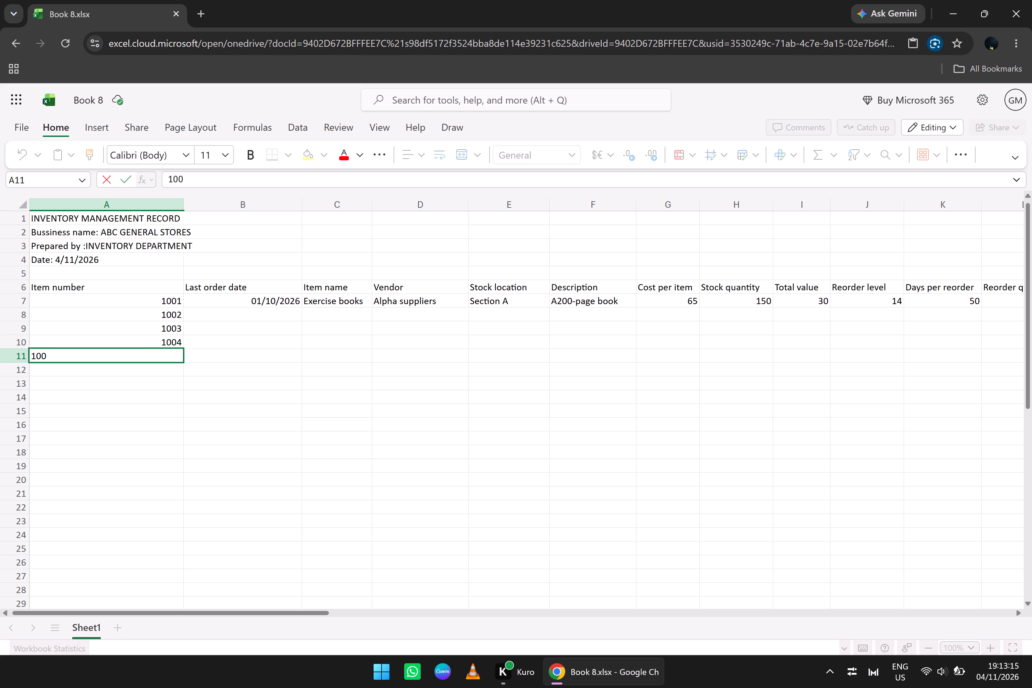
{"action": "key", "text": "5"}
{"action": "key", "text": "Down"}
{"action": "key", "text": "1"}
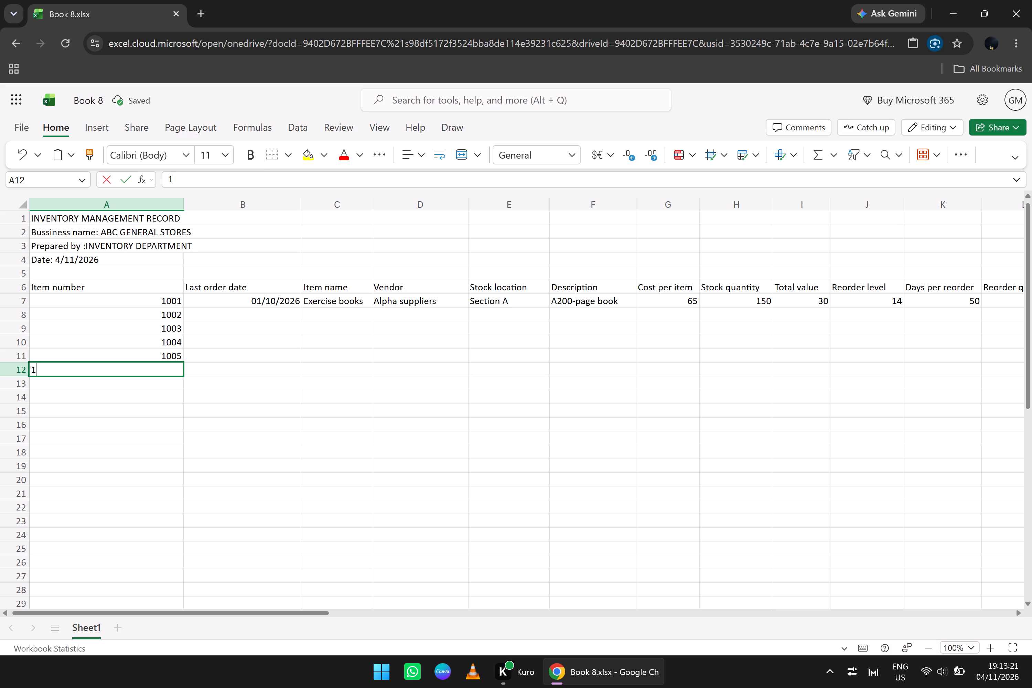
{"action": "type", "text": "00"}
{"action": "key", "text": "6"}
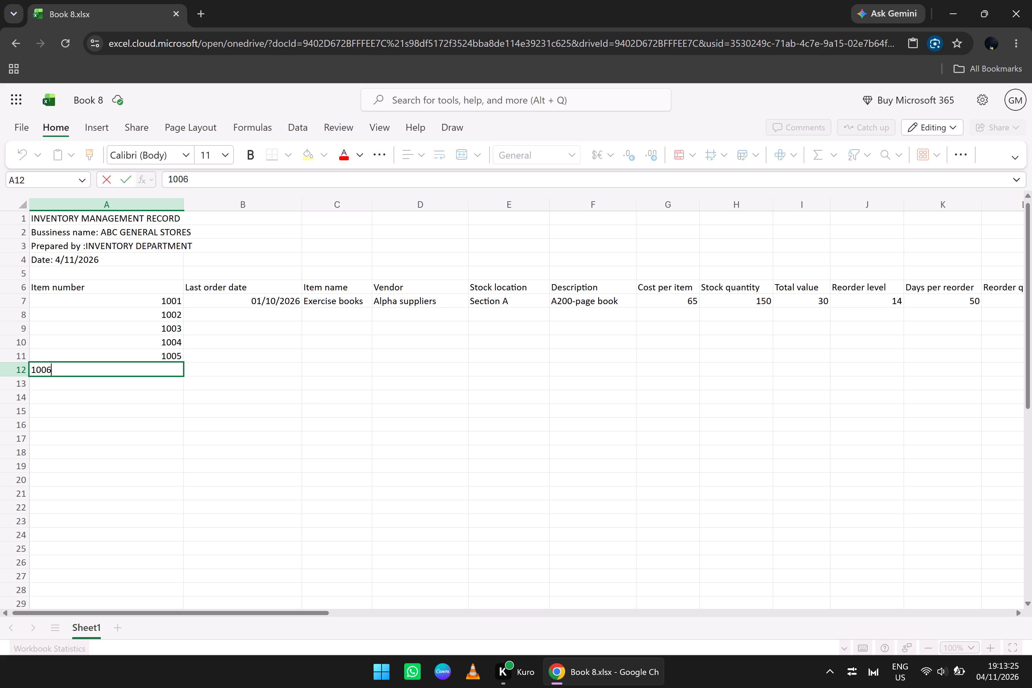
{"action": "key", "text": "Down"}
{"action": "key", "text": "1"}
{"action": "type", "text": "007"}
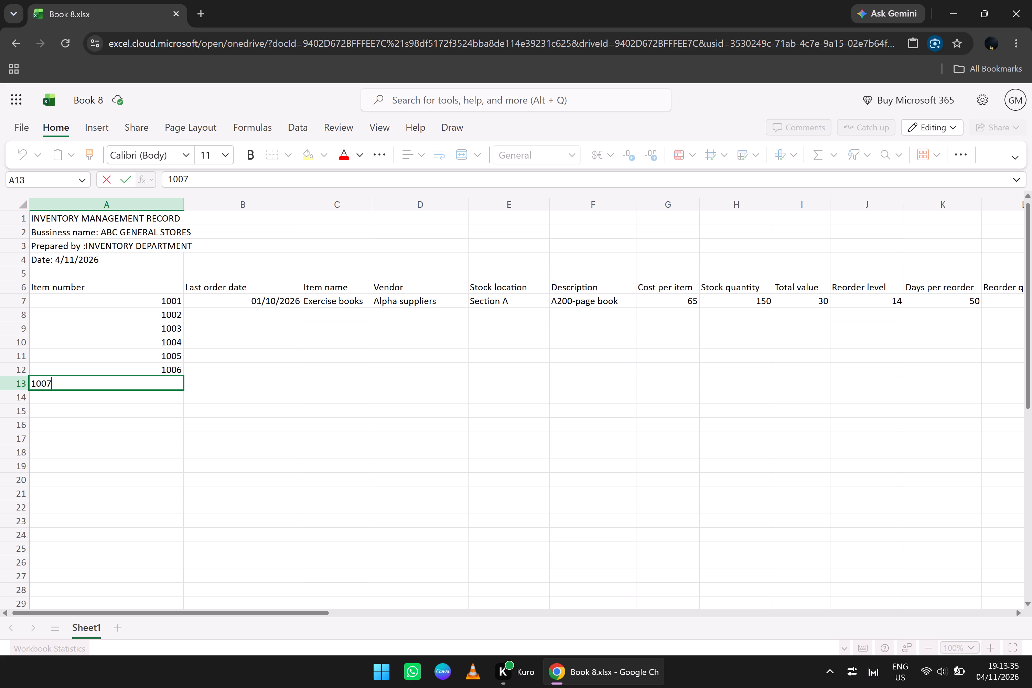
{"action": "key", "text": "Down"}
{"action": "key", "text": "1"}
{"action": "type", "text": "00"}
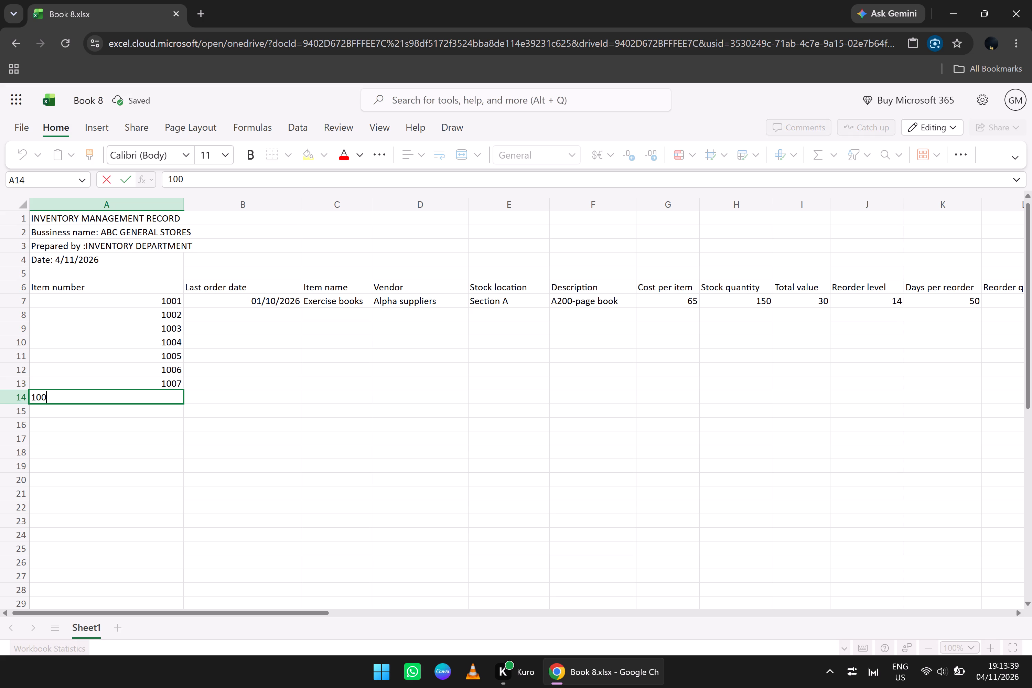
{"action": "key", "text": "8"}
{"action": "key", "text": "Down"}
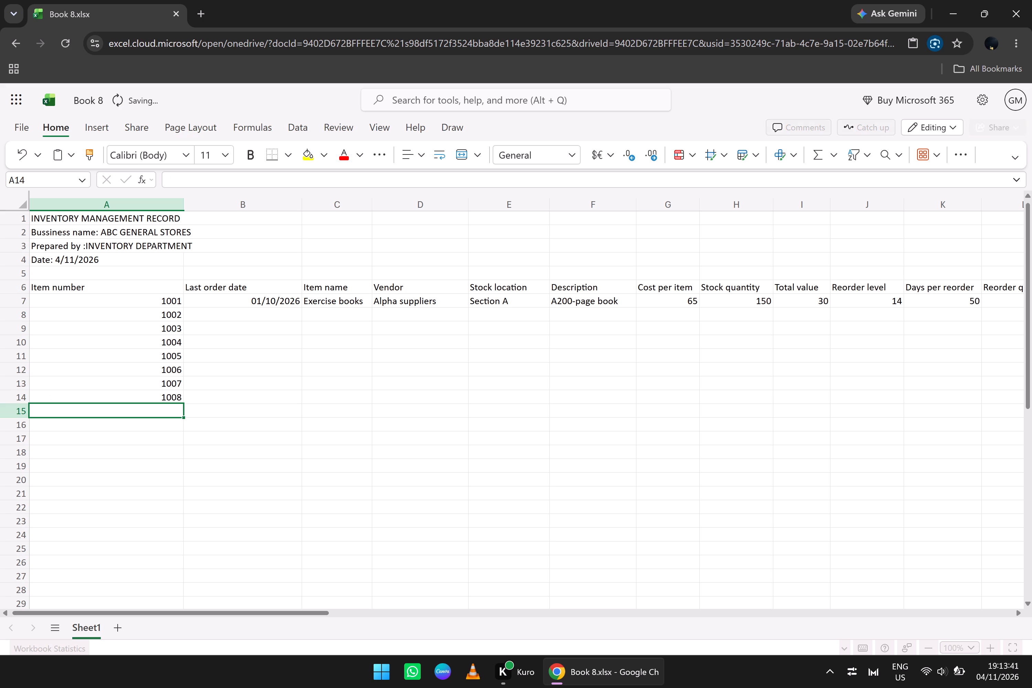
Continue the item numbers with 1009, 1010, 1011 and 1012 in cells A15 to A18.
{"action": "type", "text": "100"}
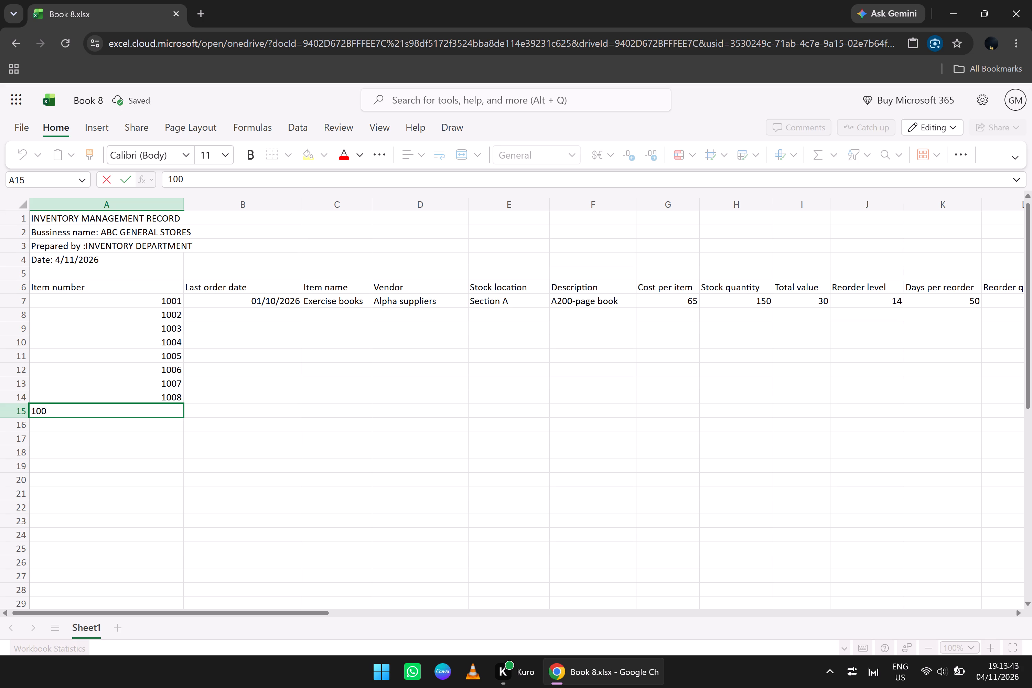
{"action": "key", "text": "9"}
{"action": "key", "text": "Down"}
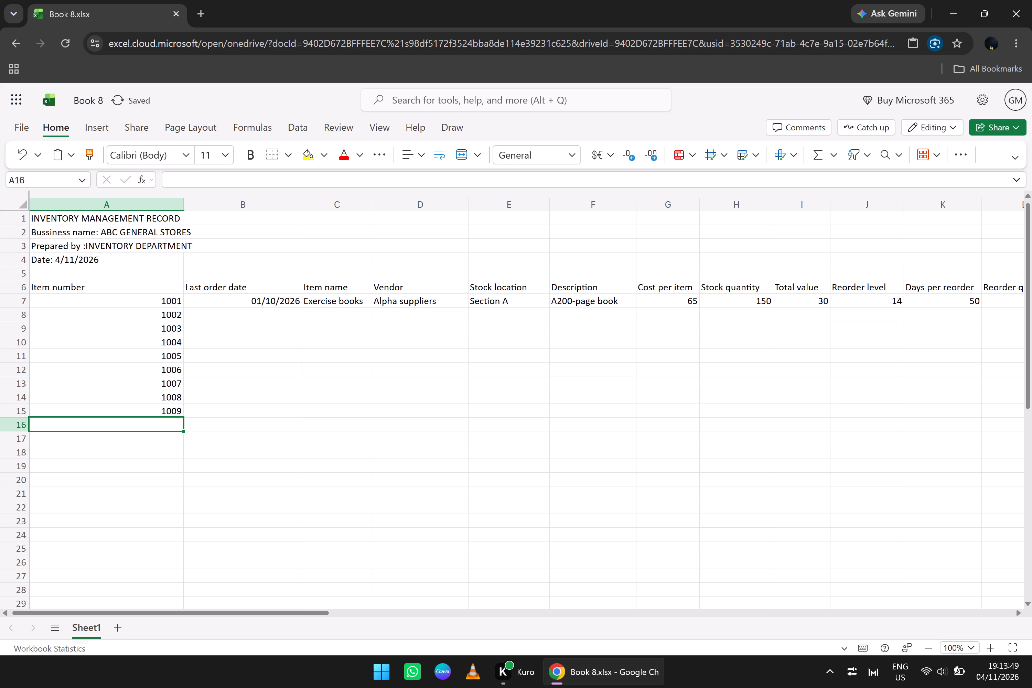
{"action": "type", "text": "10"}
{"action": "type", "text": "10"}
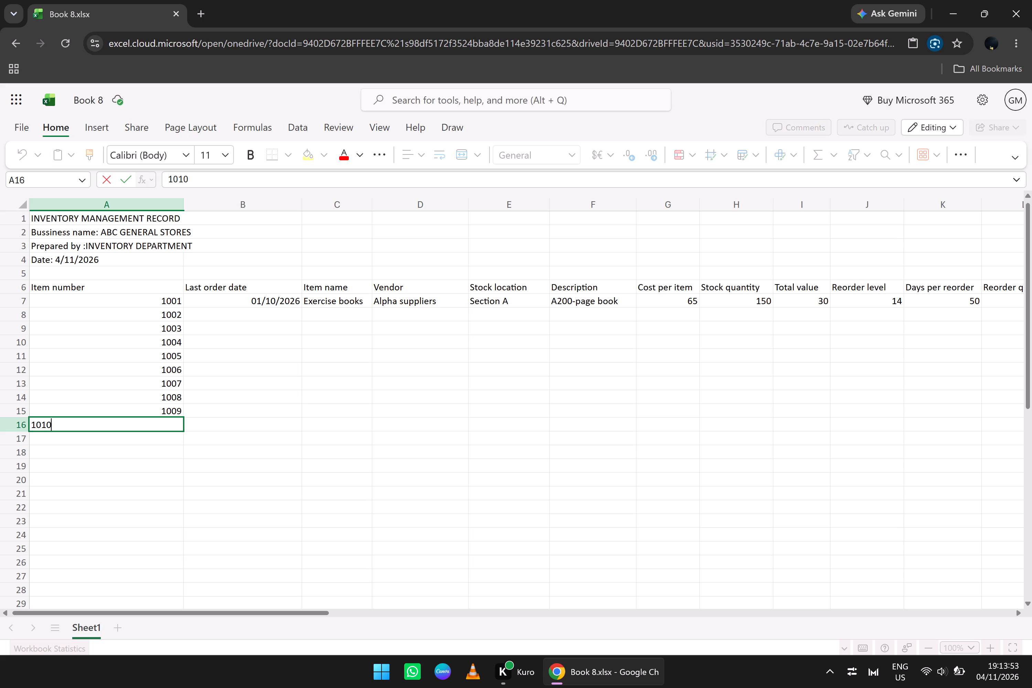
{"action": "key", "text": "Down"}
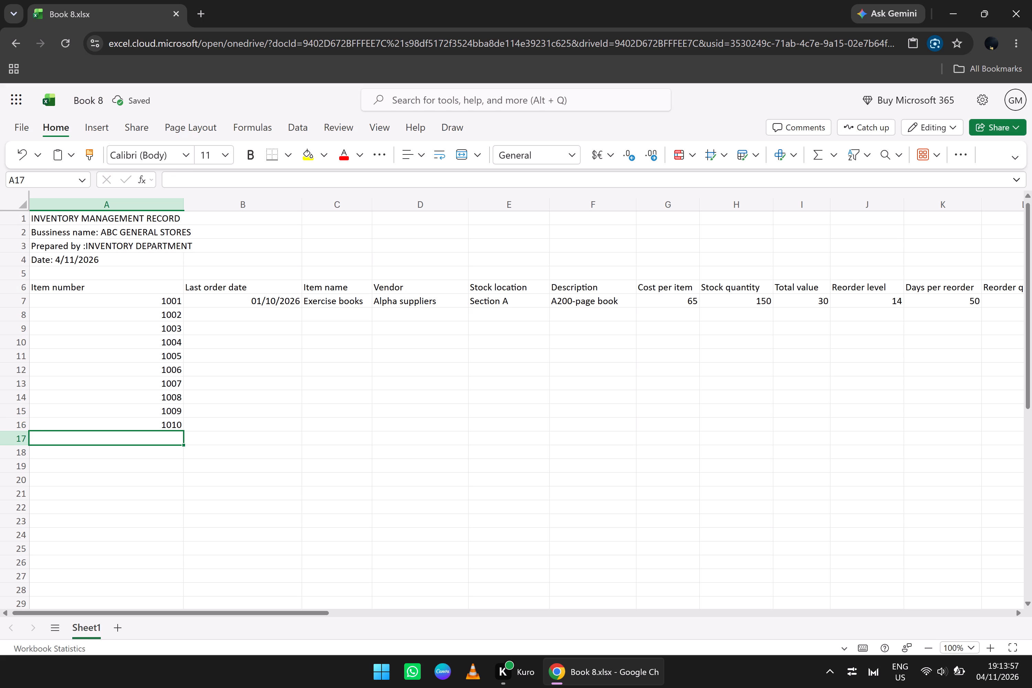
{"action": "key", "text": "1"}
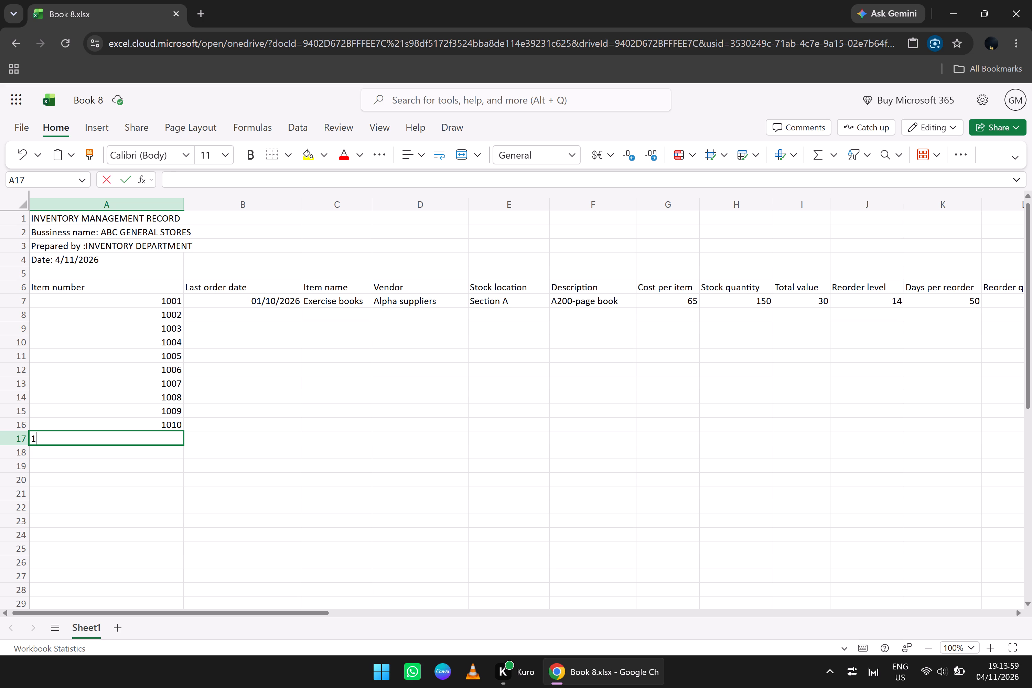
{"action": "type", "text": "011"}
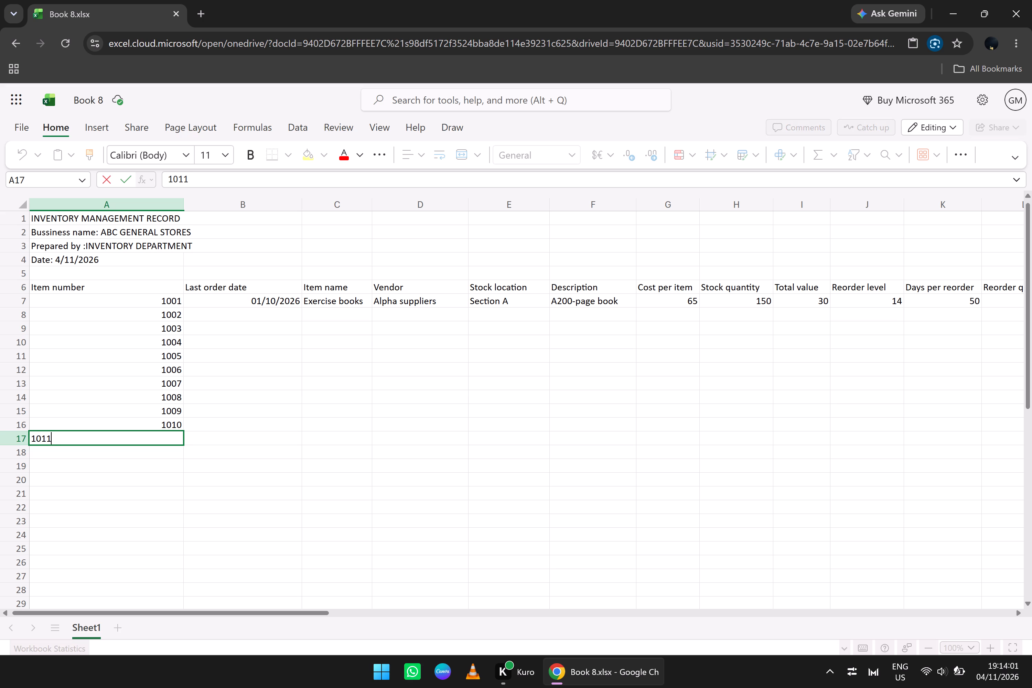
{"action": "key", "text": "Down"}
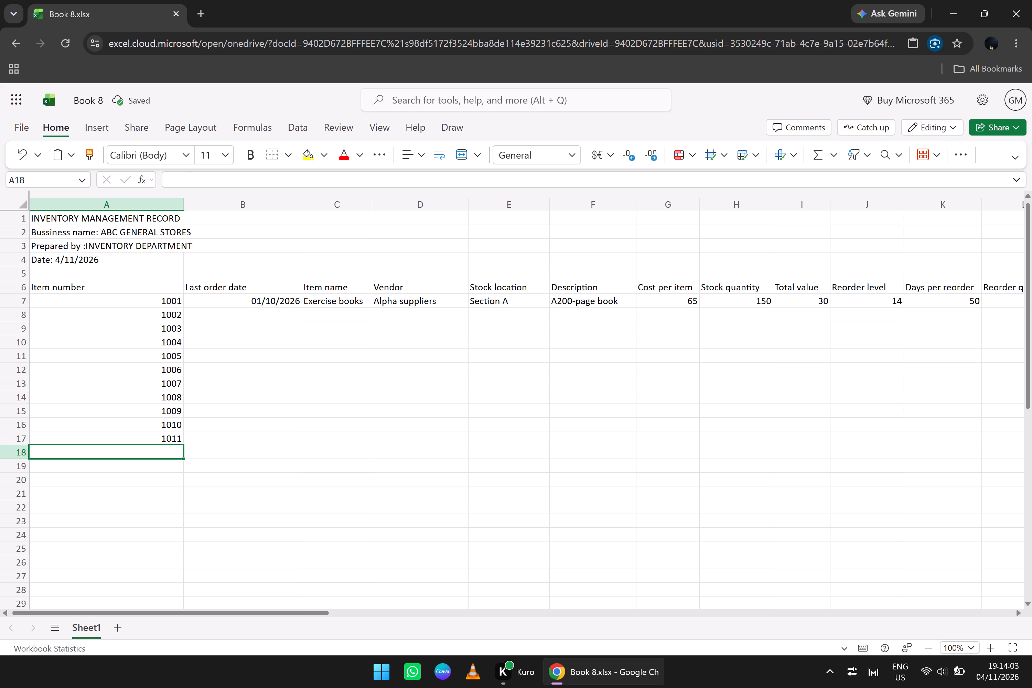
{"action": "type", "text": "10"}
{"action": "type", "text": "12"}
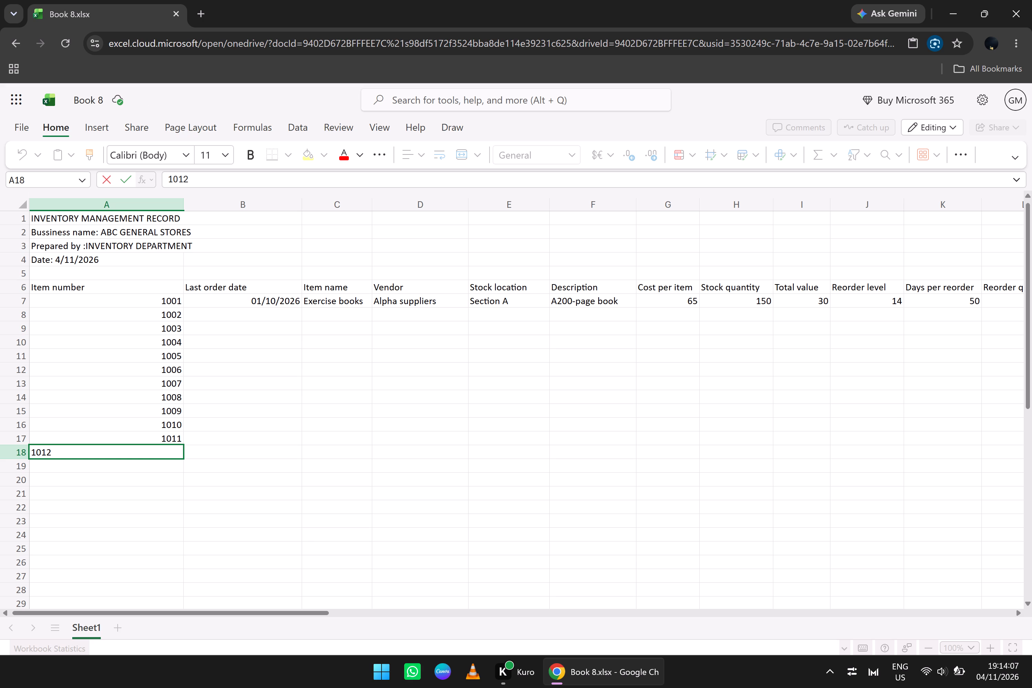
{"action": "key", "text": "Down"}
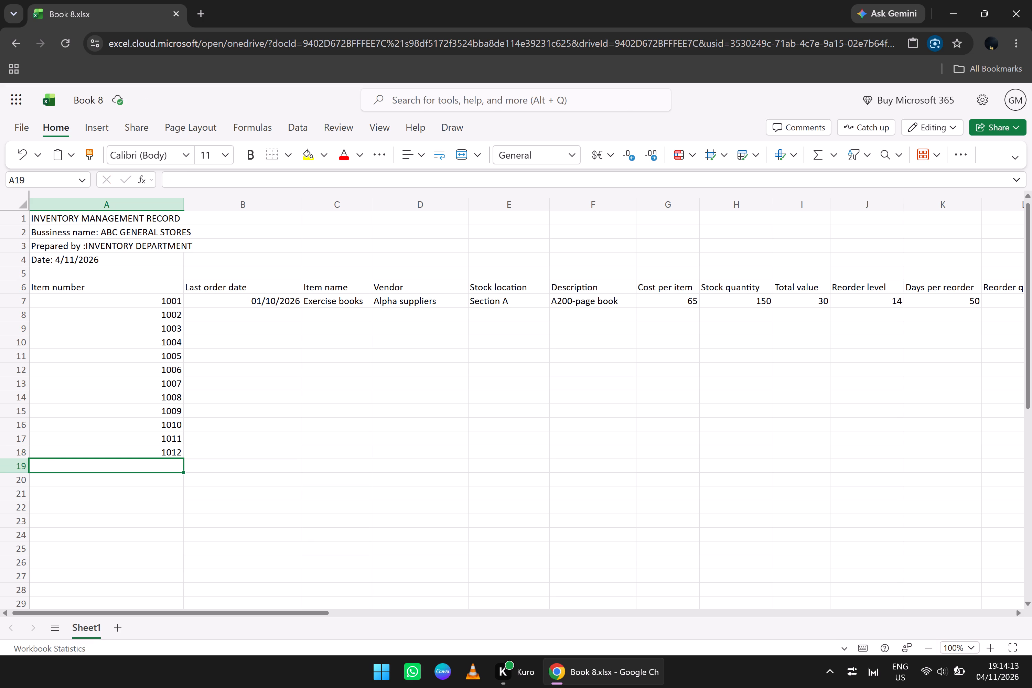
Enter item numbers 1013, 1014 and 1015 in cells A19 to A21.
{"action": "key", "text": "1"}
{"action": "type", "text": "013"}
{"action": "key", "text": "Down"}
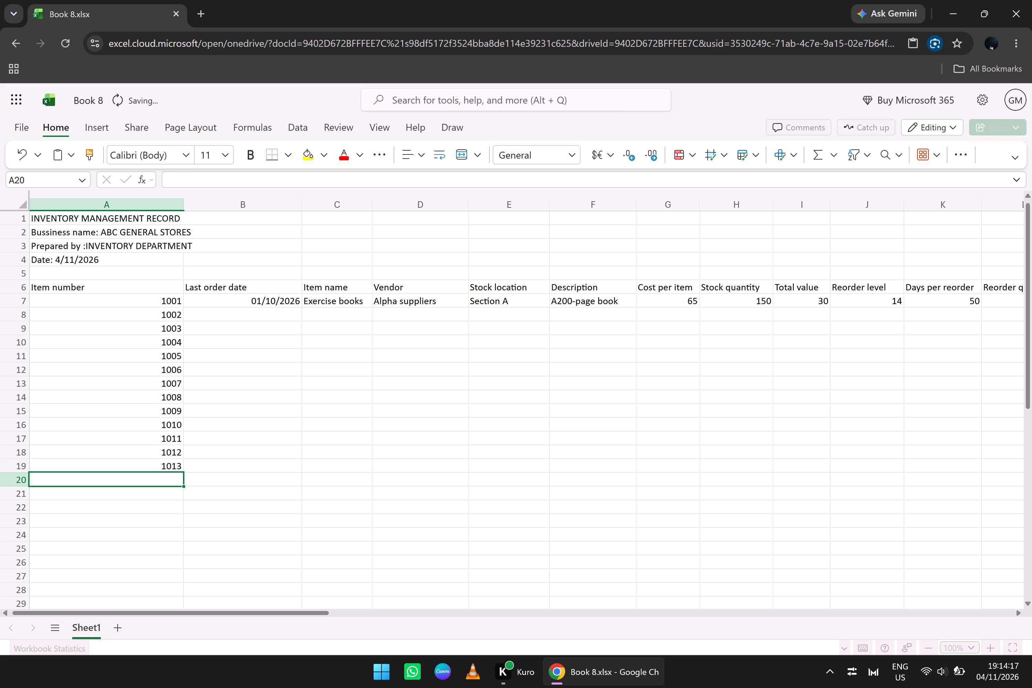
{"action": "key", "text": "1"}
{"action": "type", "text": "014"}
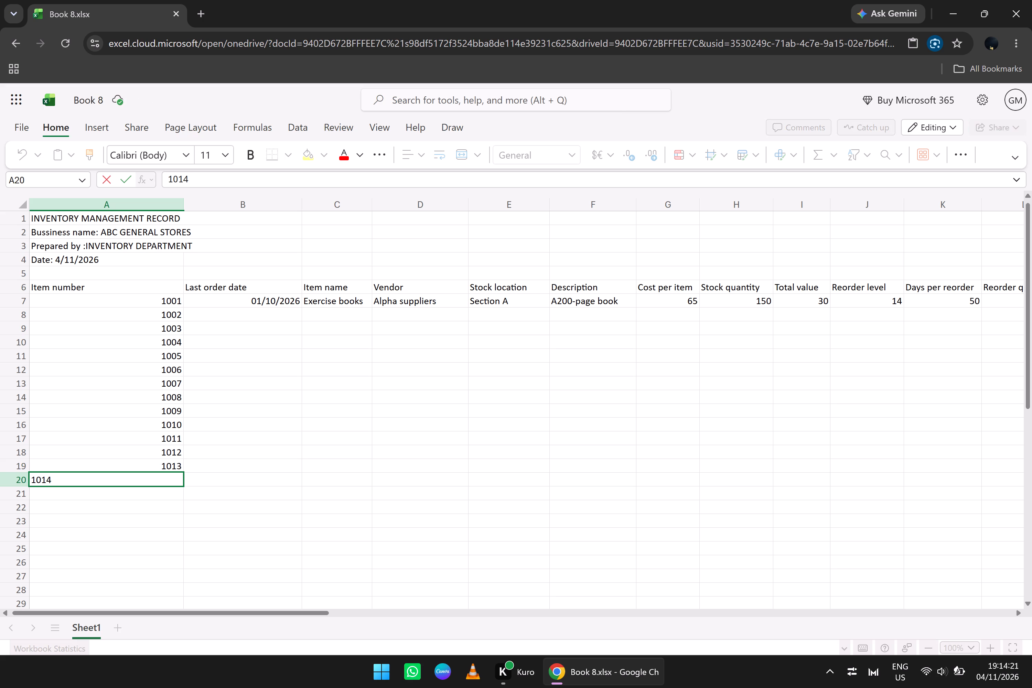
{"action": "key", "text": "Down"}
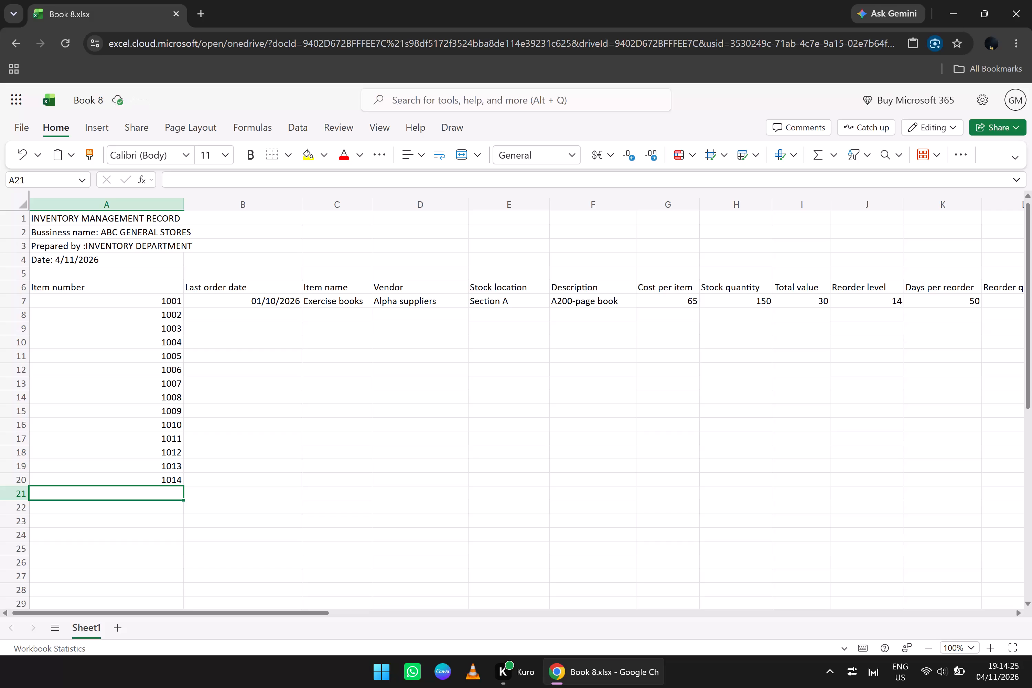
{"action": "key", "text": "1"}
{"action": "key", "text": "0"}
{"action": "type", "text": "15"}
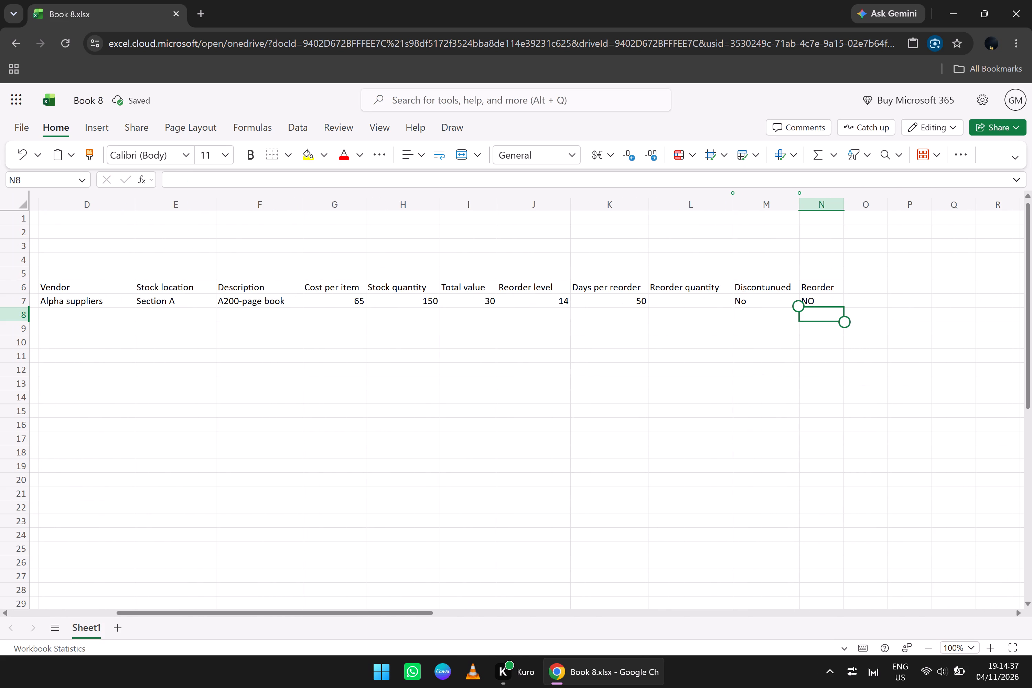
Enter "NO" in N8 under the Reorder heading.
{"action": "key", "text": "n"}
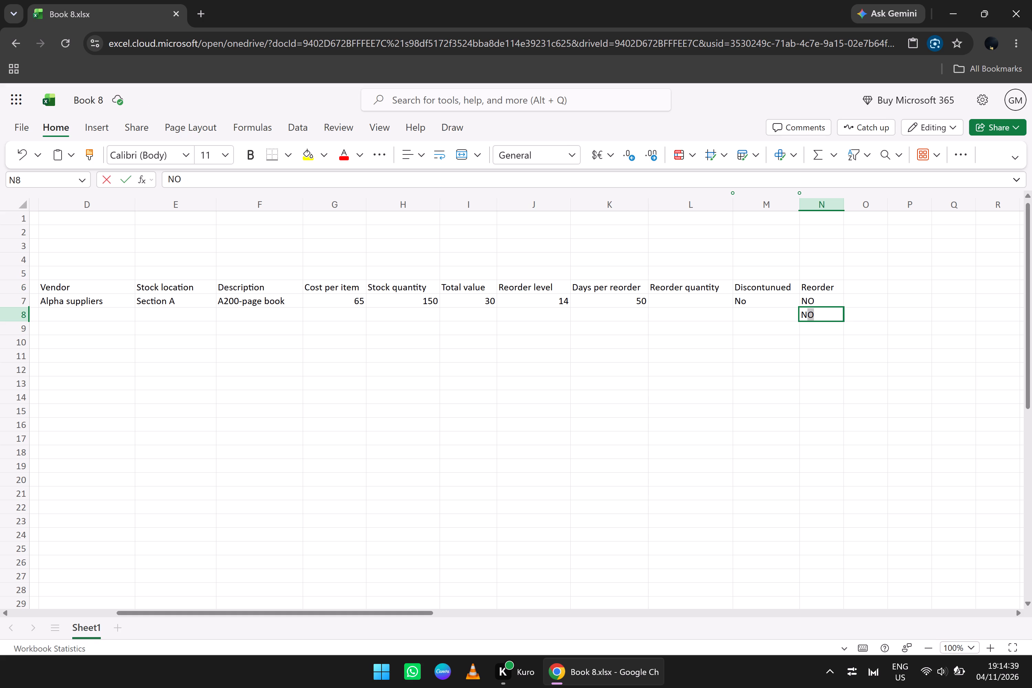
{"action": "key", "text": "o"}
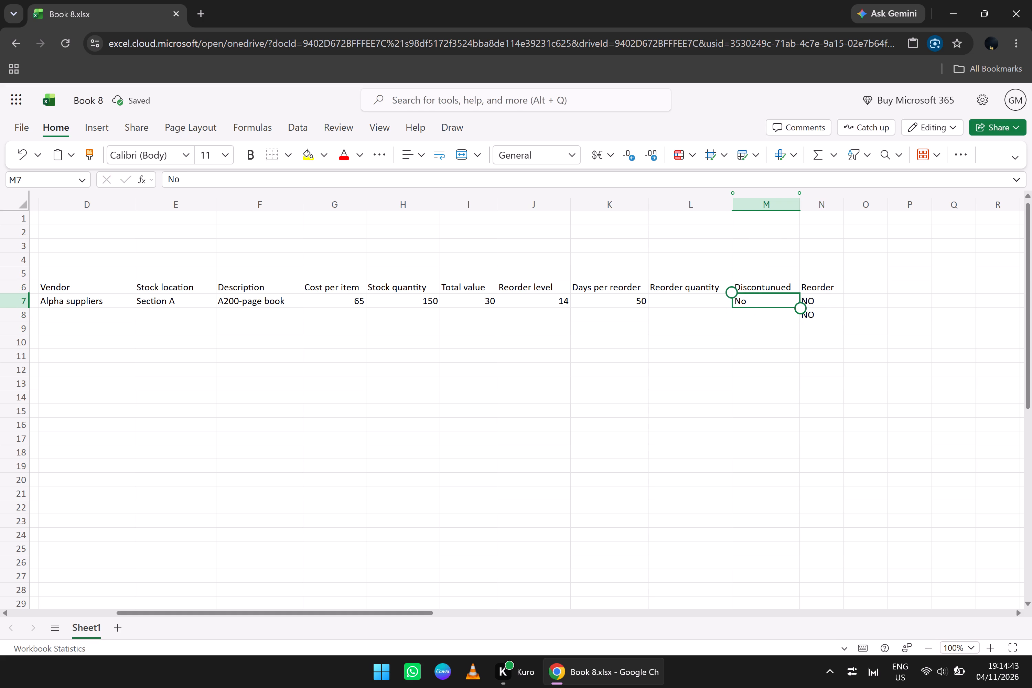
Replace the discontinued entry in M7 with "NO" in capitals.
{"action": "key", "text": "BackSpace"}
{"action": "type", "text": "NO"}
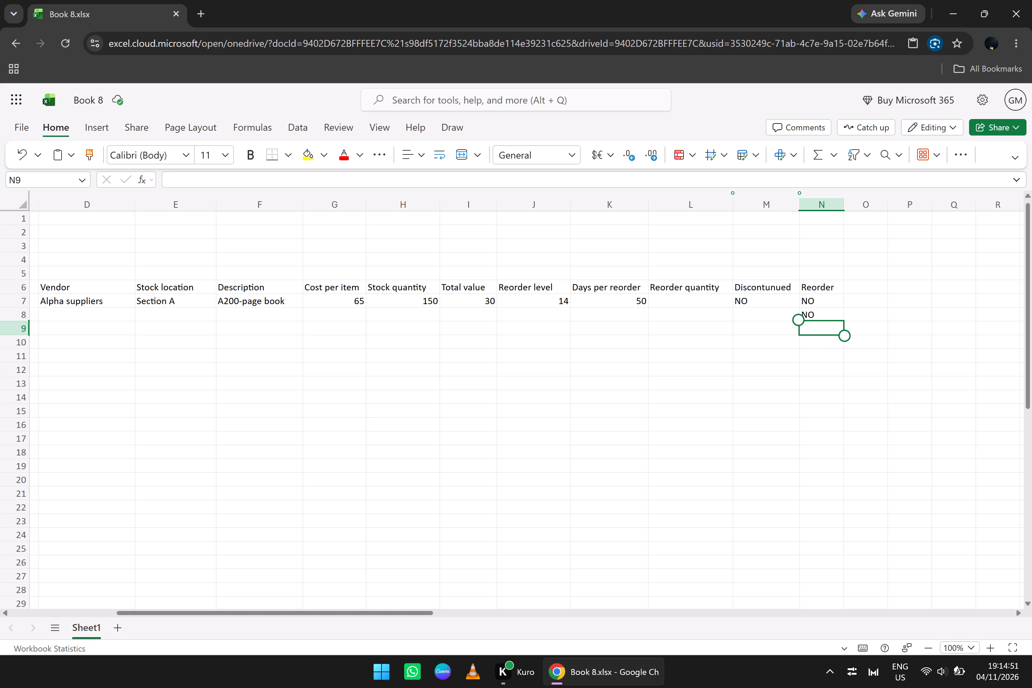
Fill the Reorder column with YES, NO, YES and NO in cells N9 to N12.
{"action": "type", "text": "YES"}
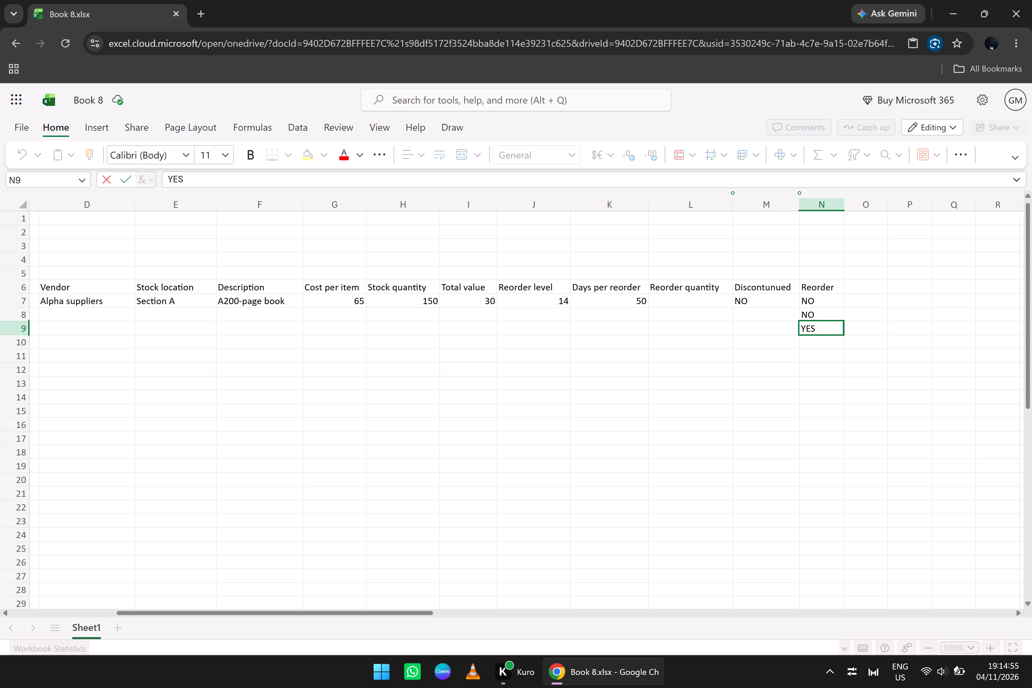
{"action": "key", "text": "Down"}
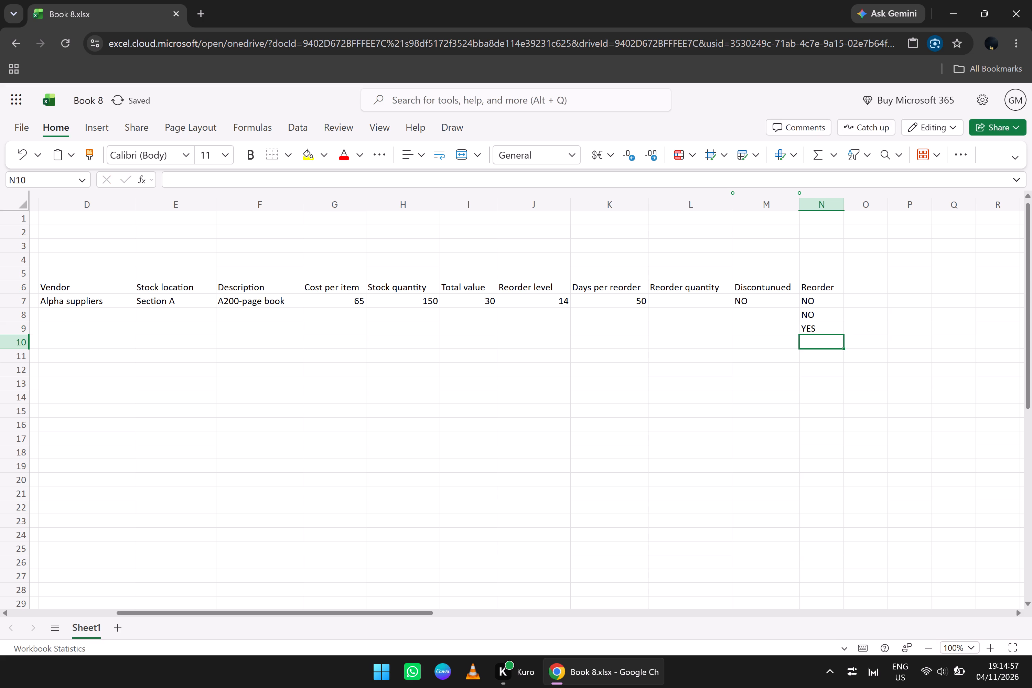
{"action": "type", "text": "NO"}
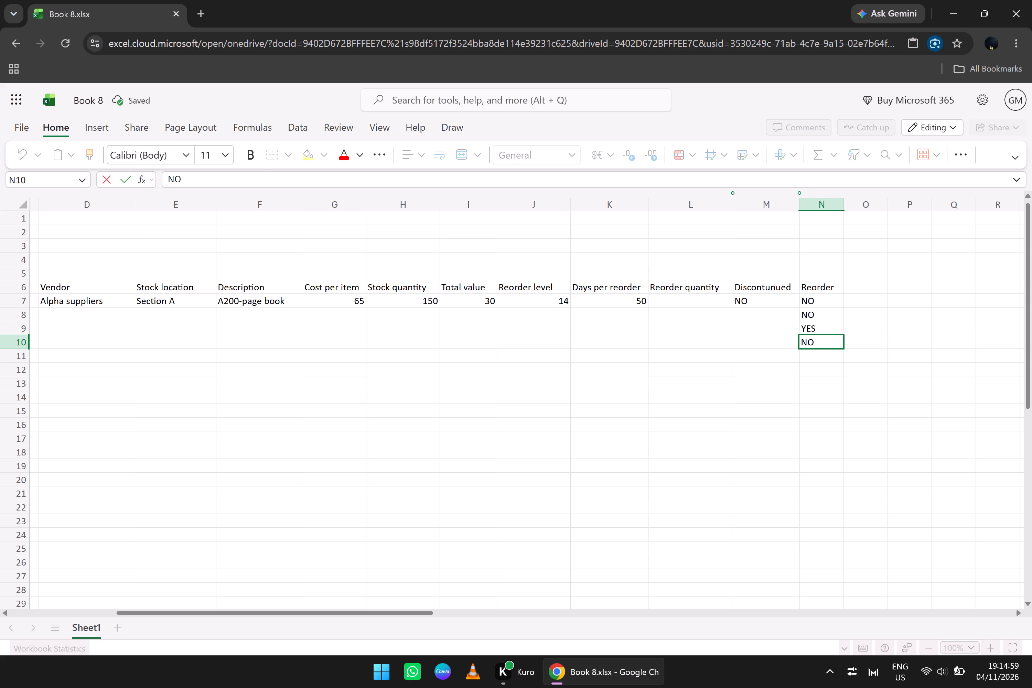
{"action": "key", "text": "Down"}
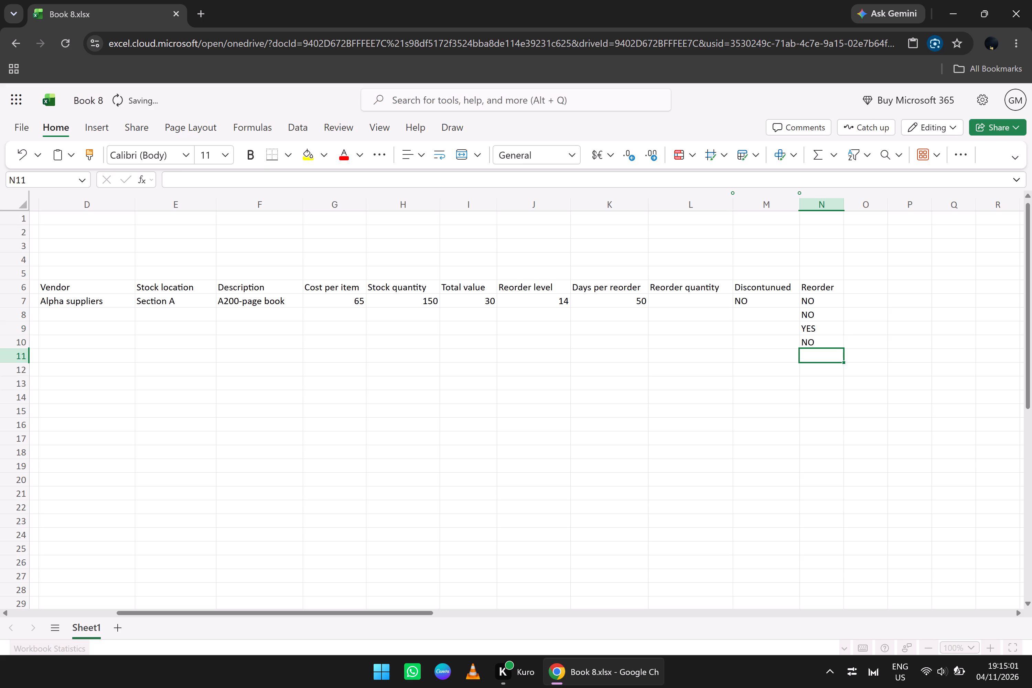
{"action": "type", "text": "YES"}
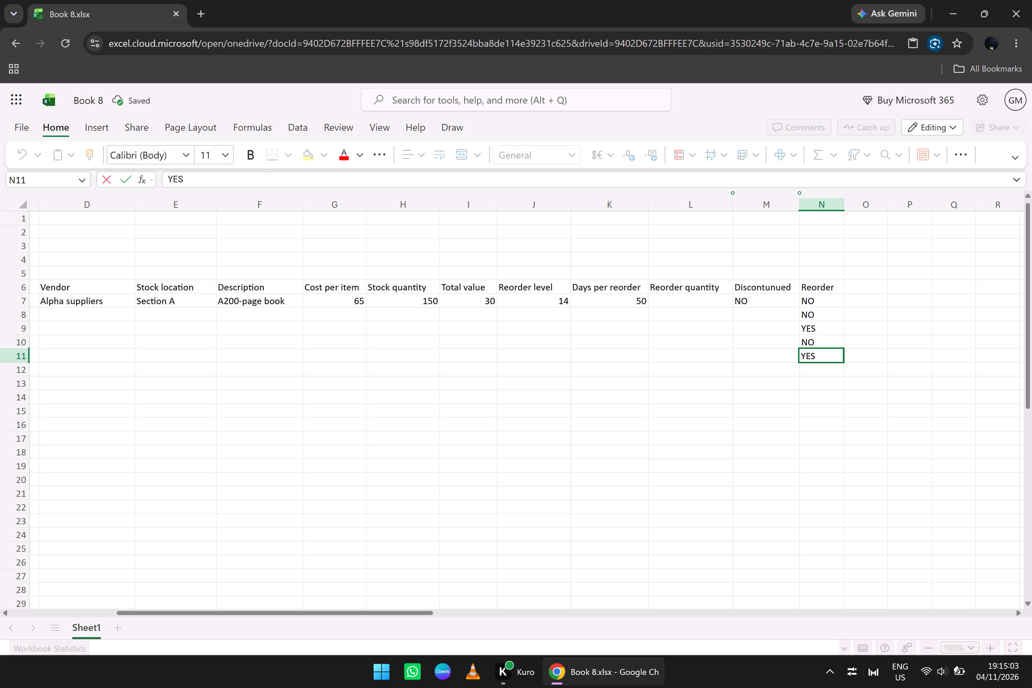
{"action": "key", "text": "Down"}
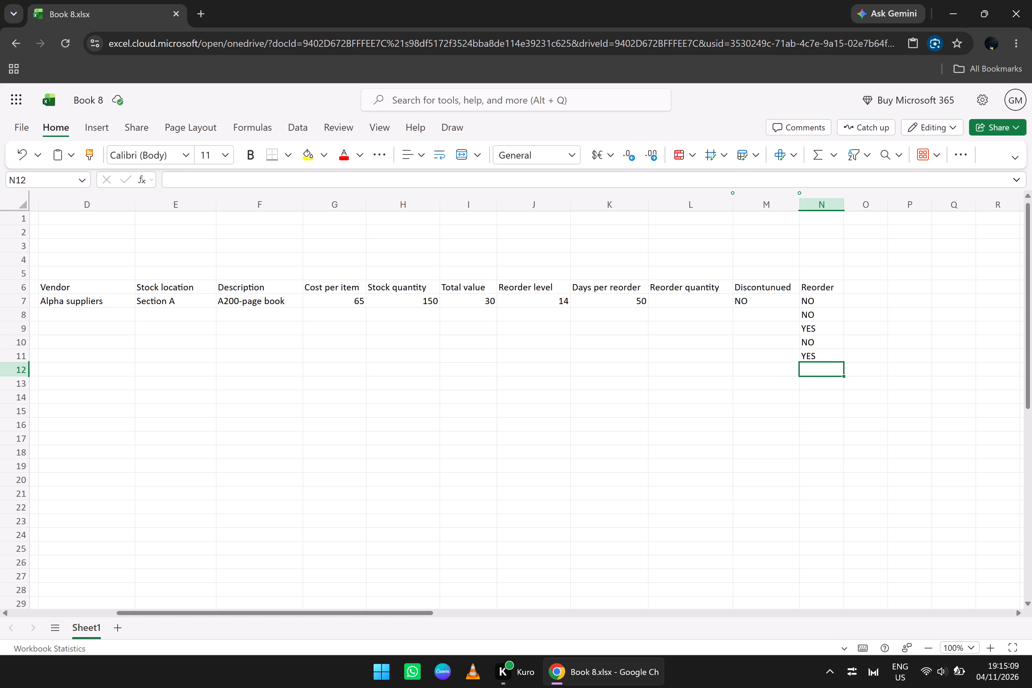
{"action": "type", "text": "NO"}
{"action": "key", "text": "Down"}
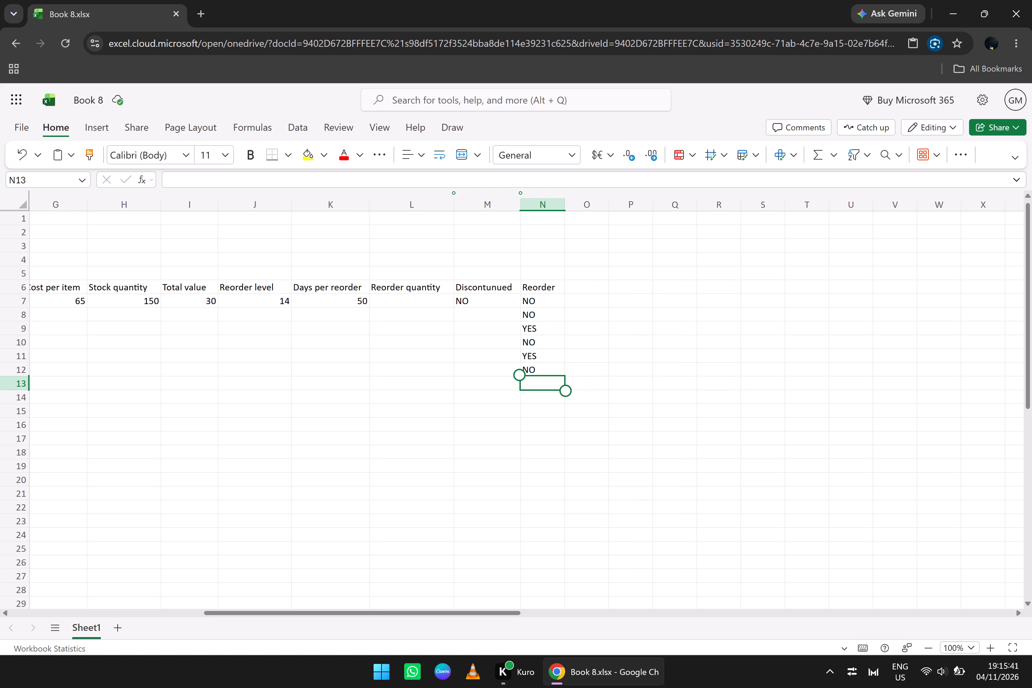
Continue the Reorder column with NO, YES, NO and NO in cells N13 to N16.
{"action": "type", "text": "NO"}
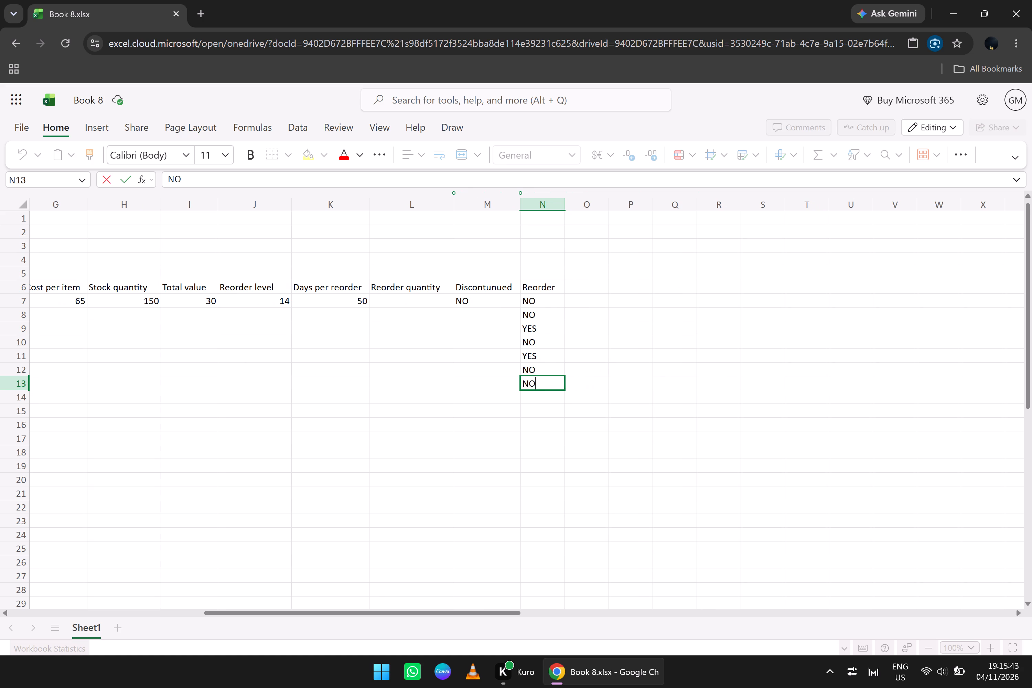
{"action": "key", "text": "Down"}
{"action": "type", "text": "YES"}
{"action": "key", "text": "Down"}
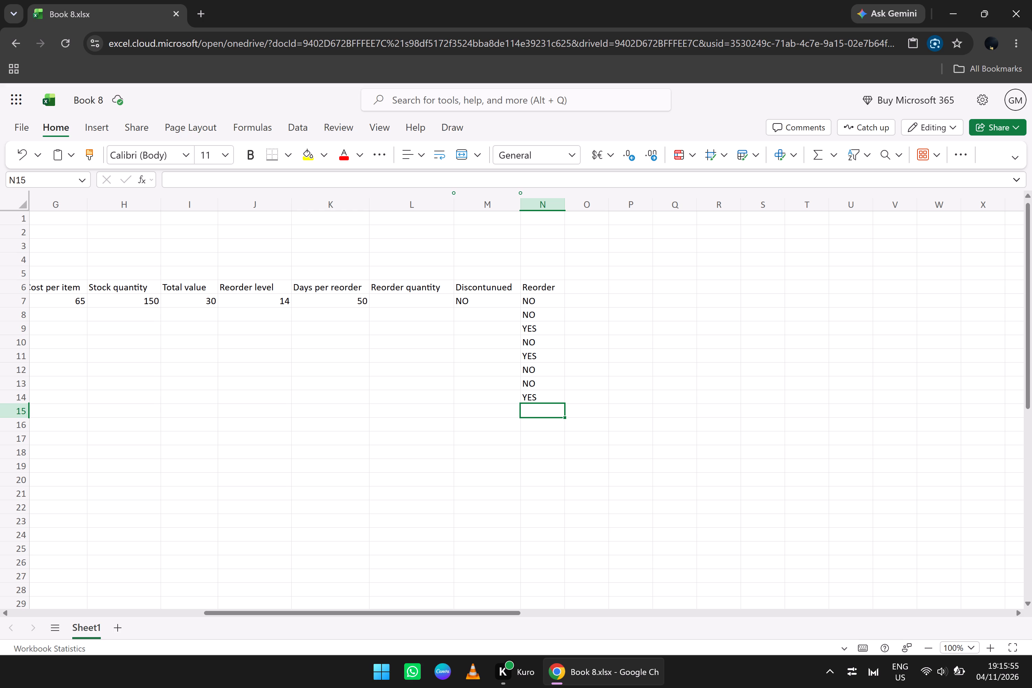
{"action": "type", "text": "NO"}
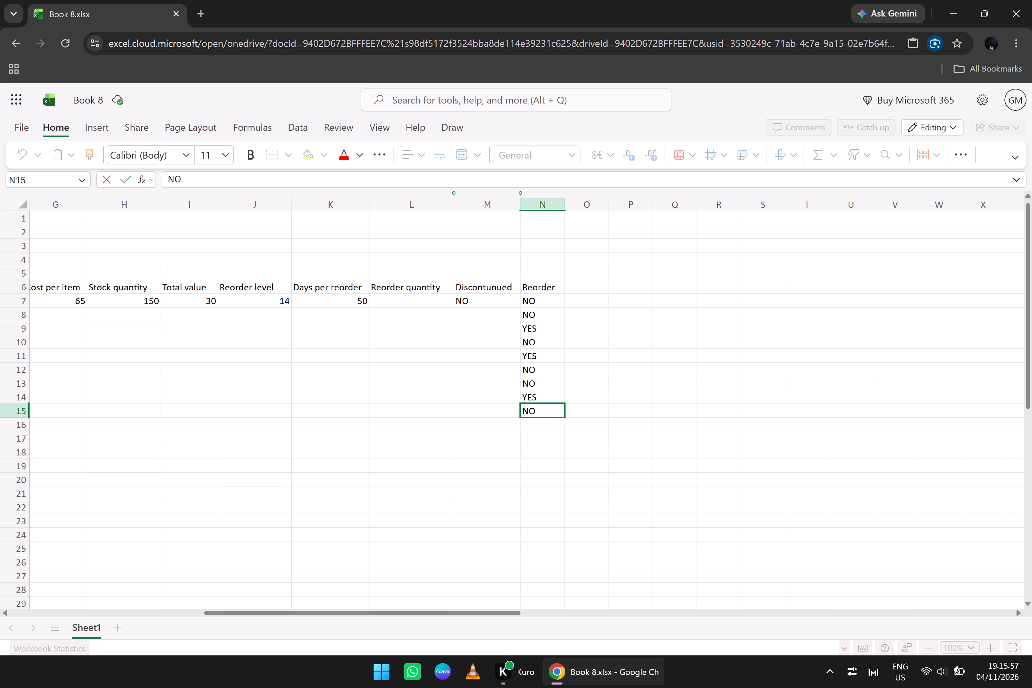
{"action": "key", "text": "Down"}
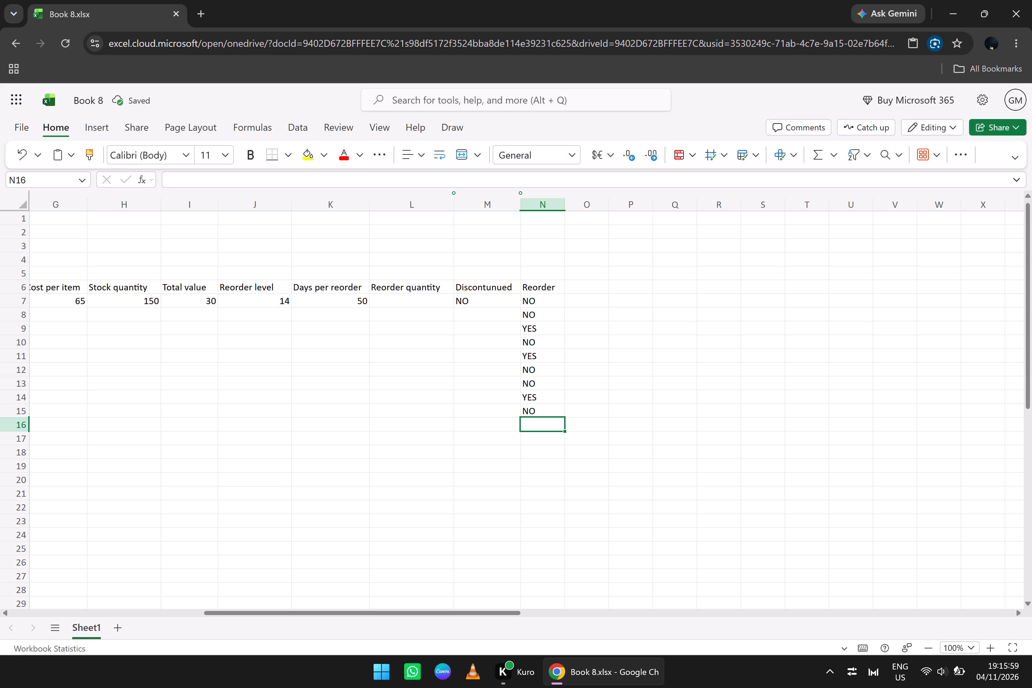
{"action": "type", "text": "NO"}
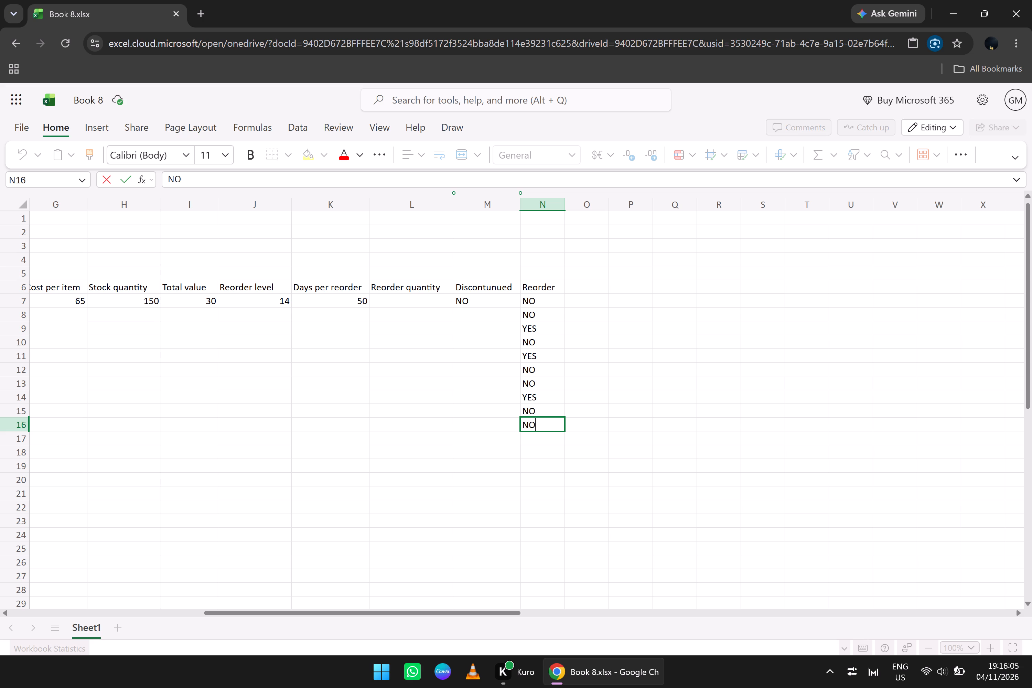
{"action": "key", "text": "Down"}
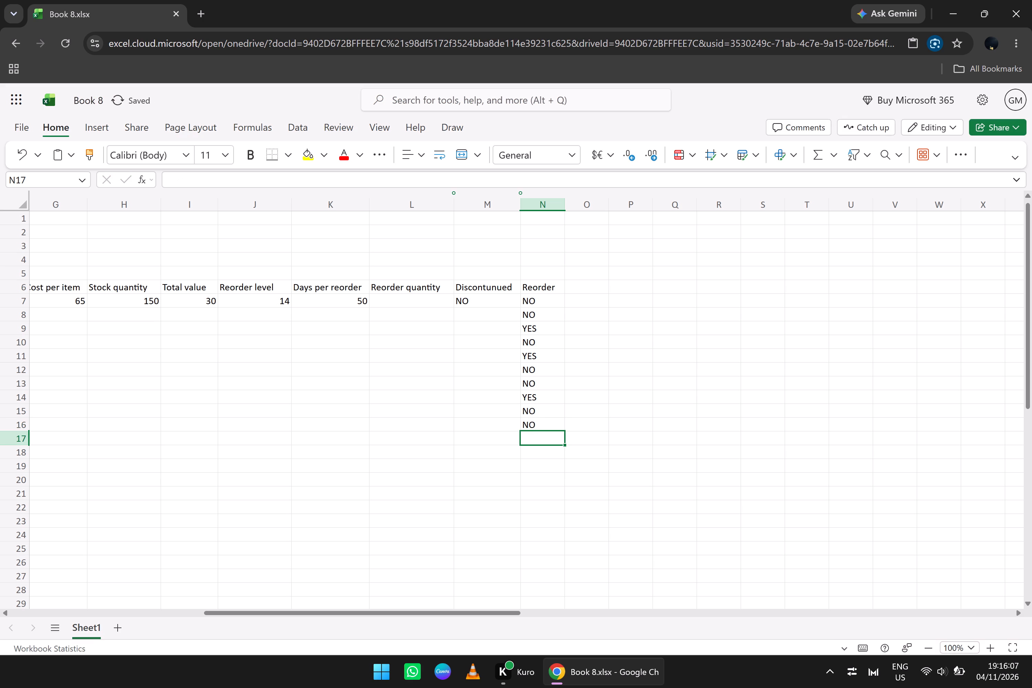
Enter "NO" in N17 and "YES" in N18 under the Reorder heading.
{"action": "key", "text": "n"}
{"action": "key", "text": "o"}
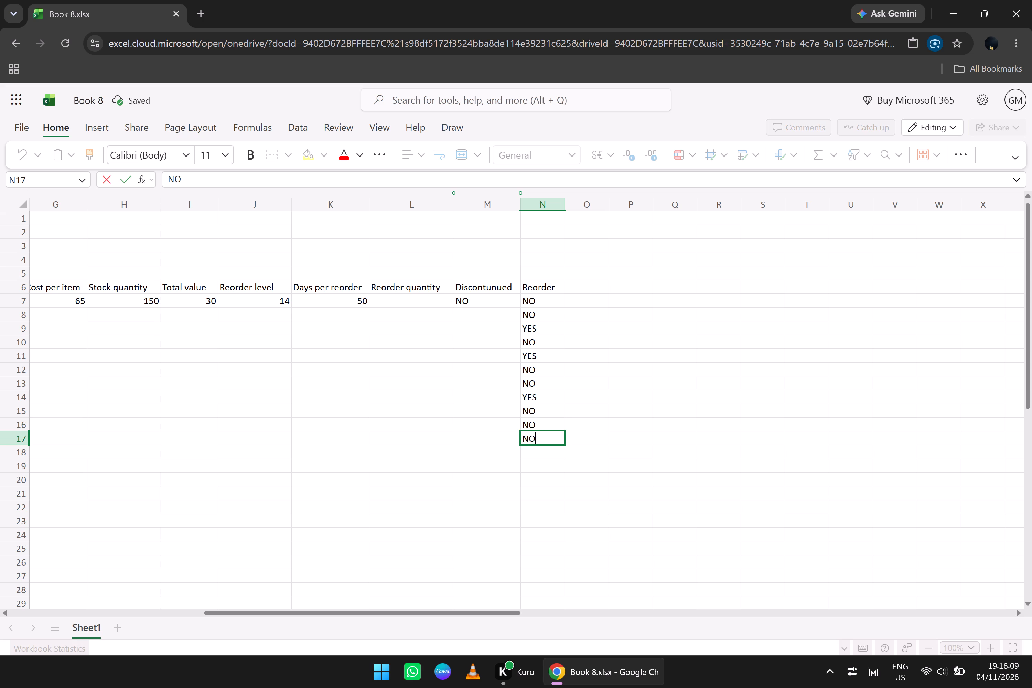
{"action": "key", "text": "Down"}
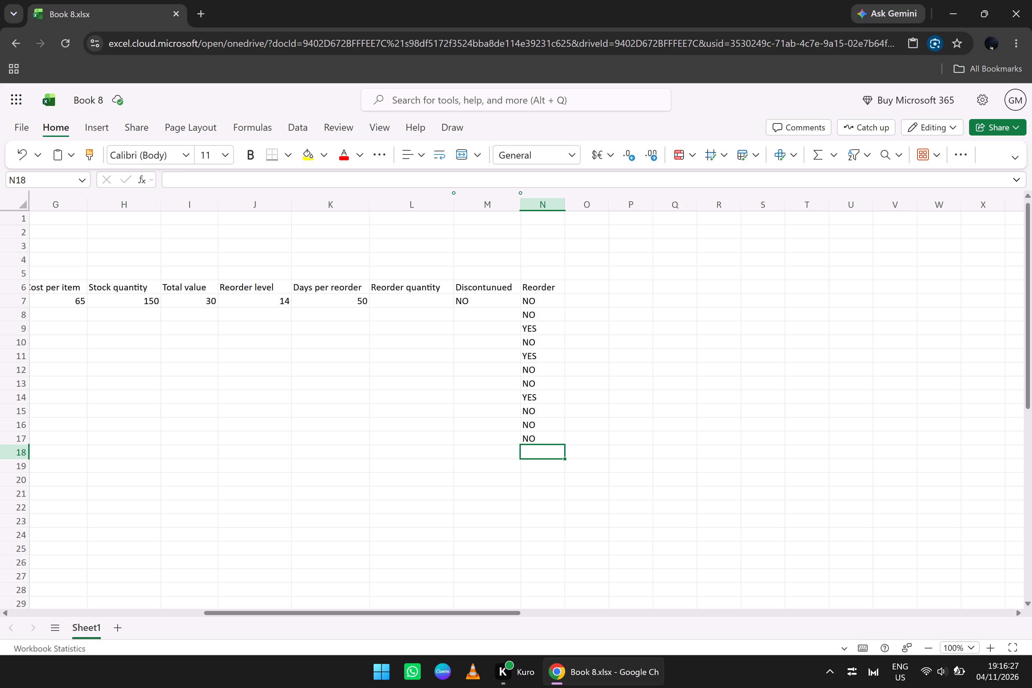
{"action": "key", "text": "y"}
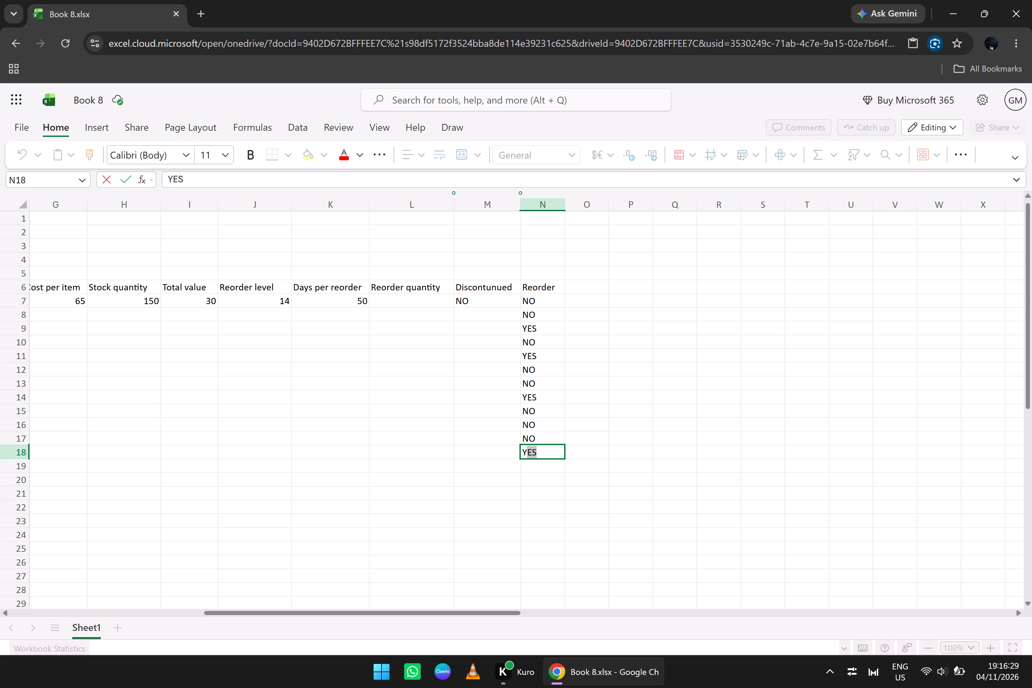
{"action": "key", "text": "Return"}
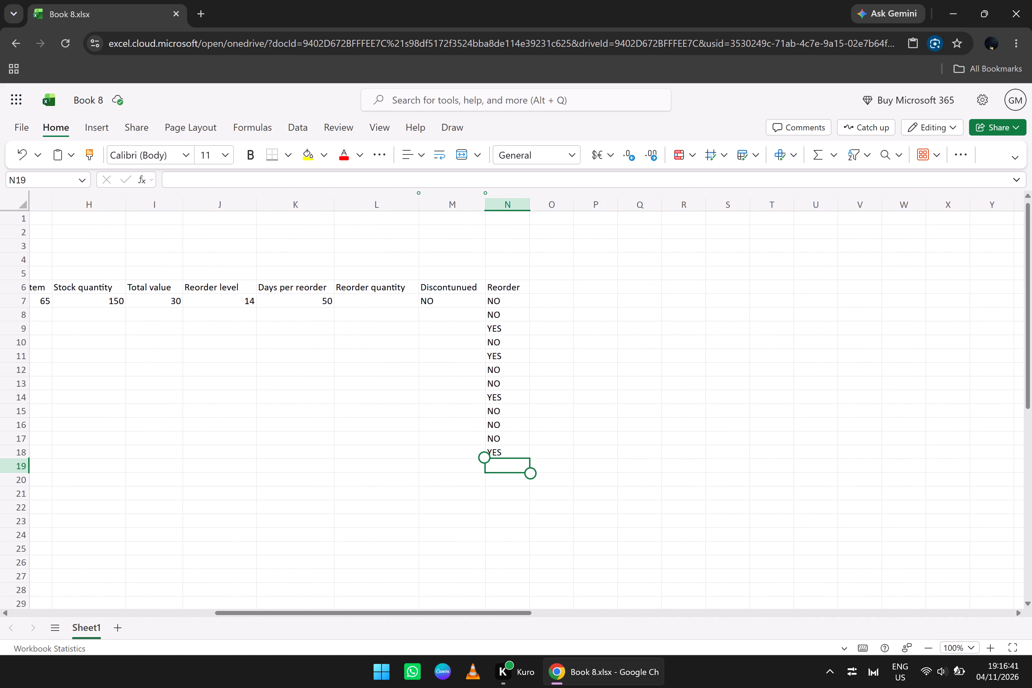
Finish the Reorder column with NO, NO and YES in cells N19 to N21.
{"action": "key", "text": "n"}
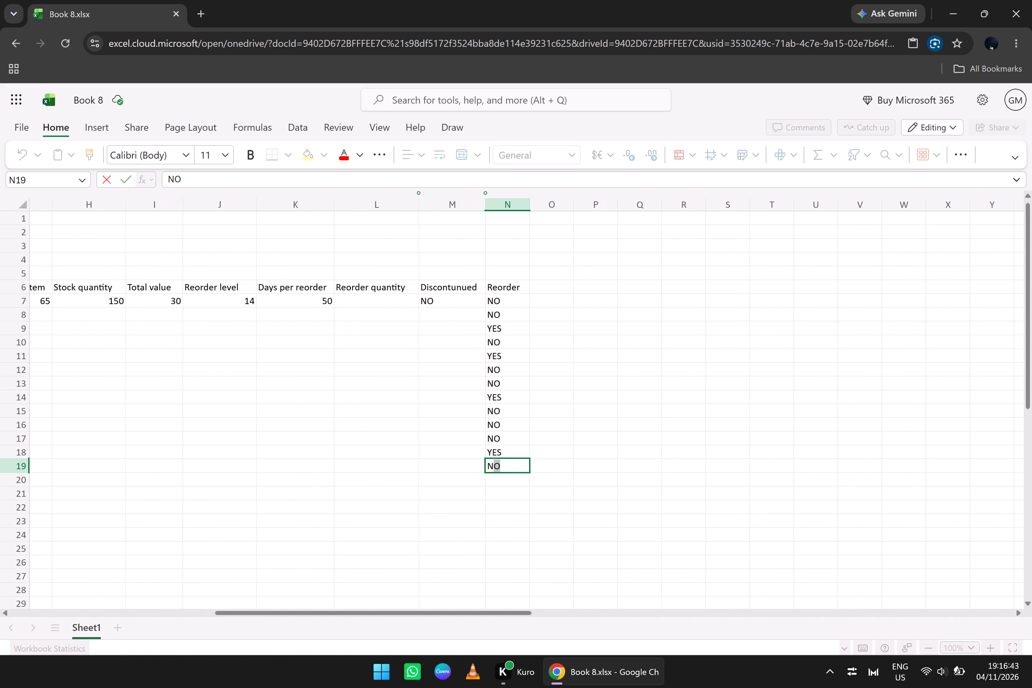
{"action": "key", "text": "Return"}
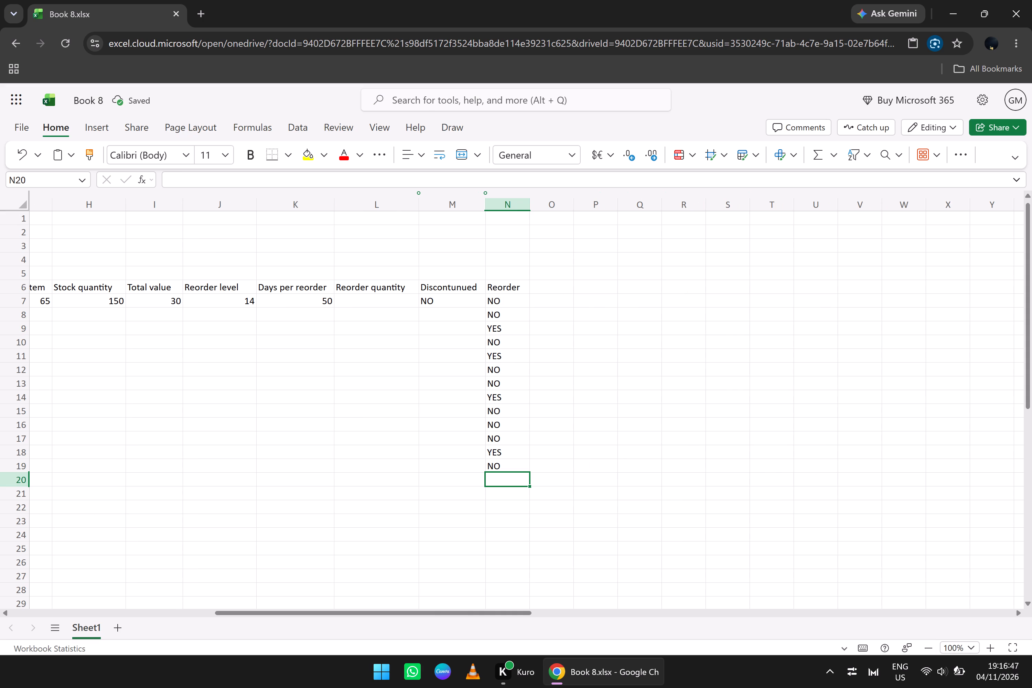
{"action": "key", "text": "n"}
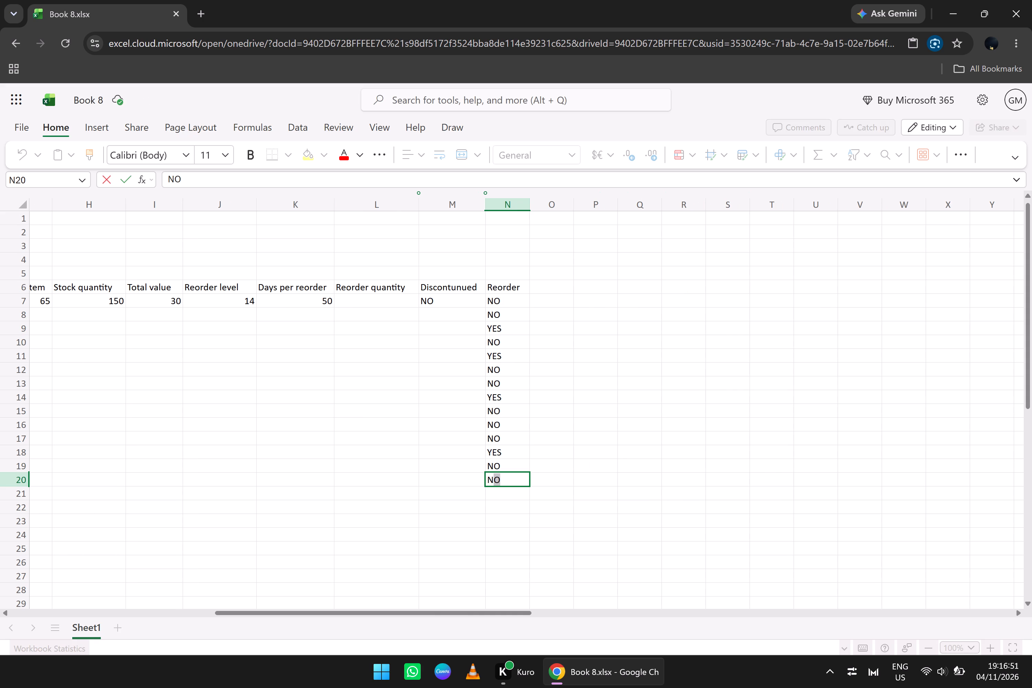
{"action": "key", "text": "Return"}
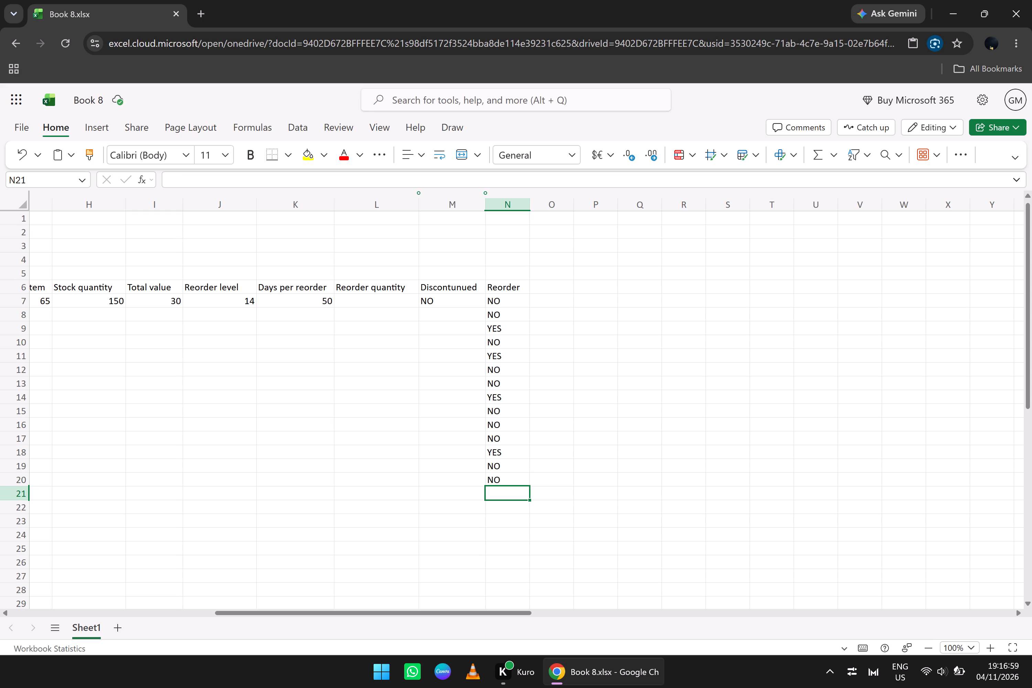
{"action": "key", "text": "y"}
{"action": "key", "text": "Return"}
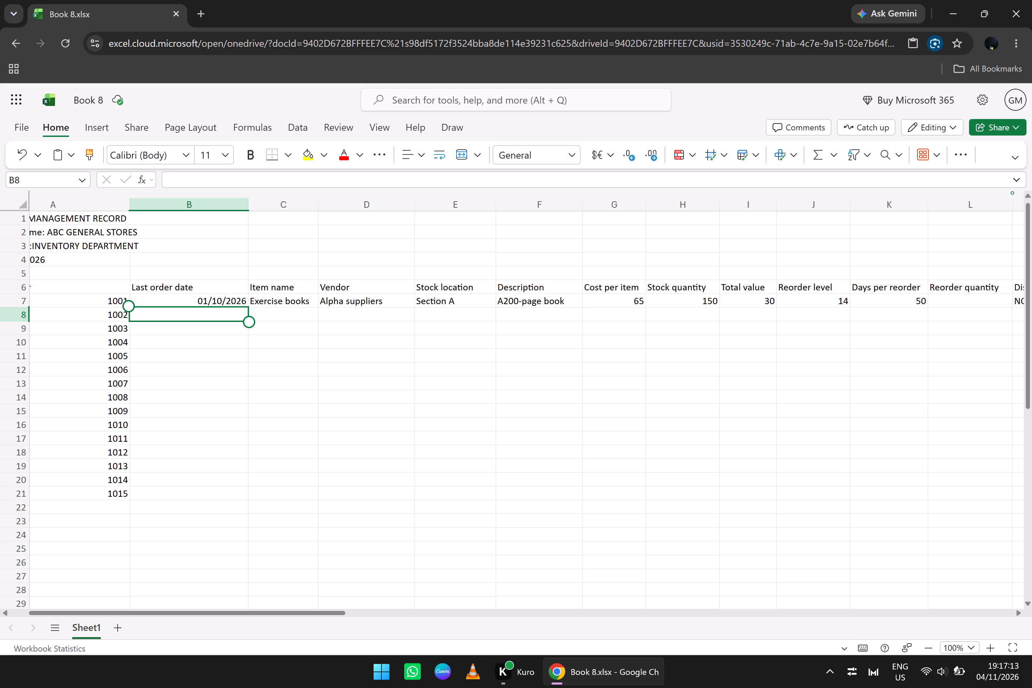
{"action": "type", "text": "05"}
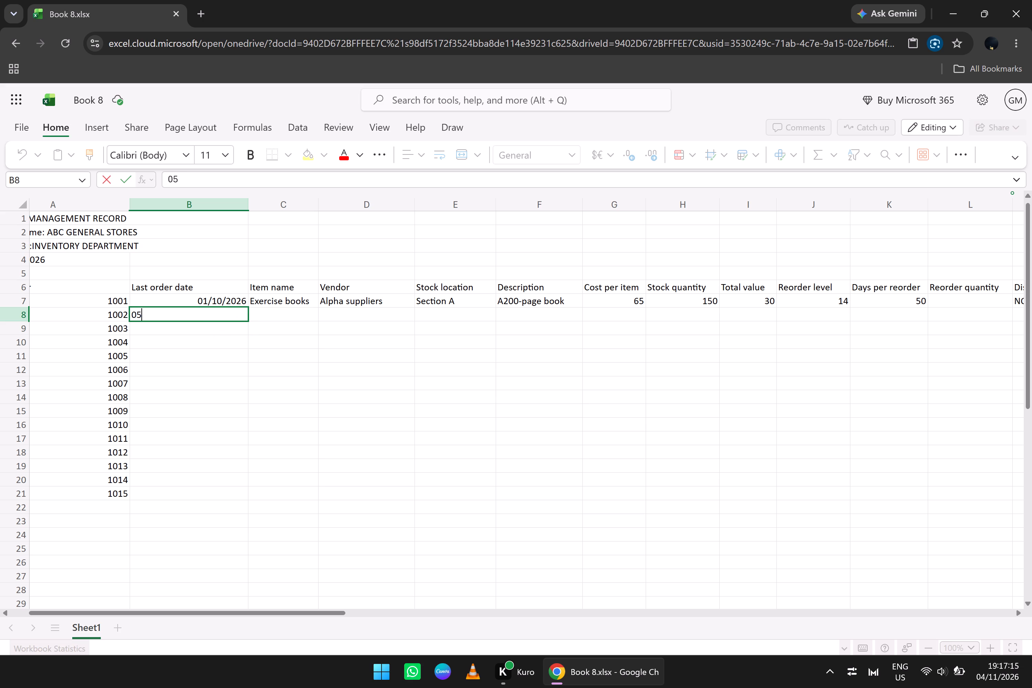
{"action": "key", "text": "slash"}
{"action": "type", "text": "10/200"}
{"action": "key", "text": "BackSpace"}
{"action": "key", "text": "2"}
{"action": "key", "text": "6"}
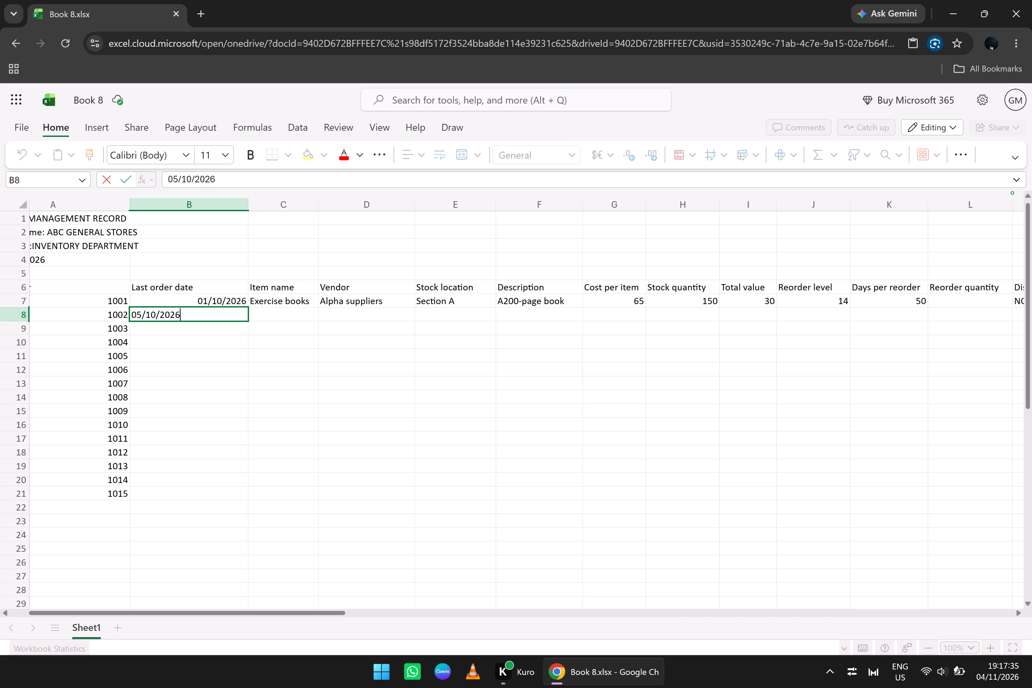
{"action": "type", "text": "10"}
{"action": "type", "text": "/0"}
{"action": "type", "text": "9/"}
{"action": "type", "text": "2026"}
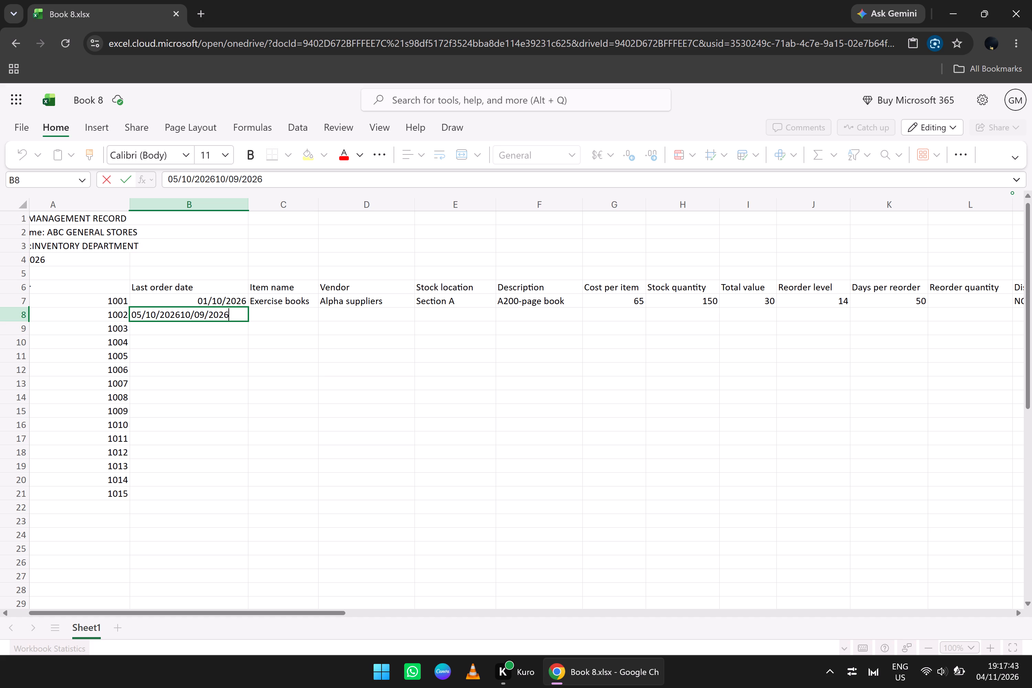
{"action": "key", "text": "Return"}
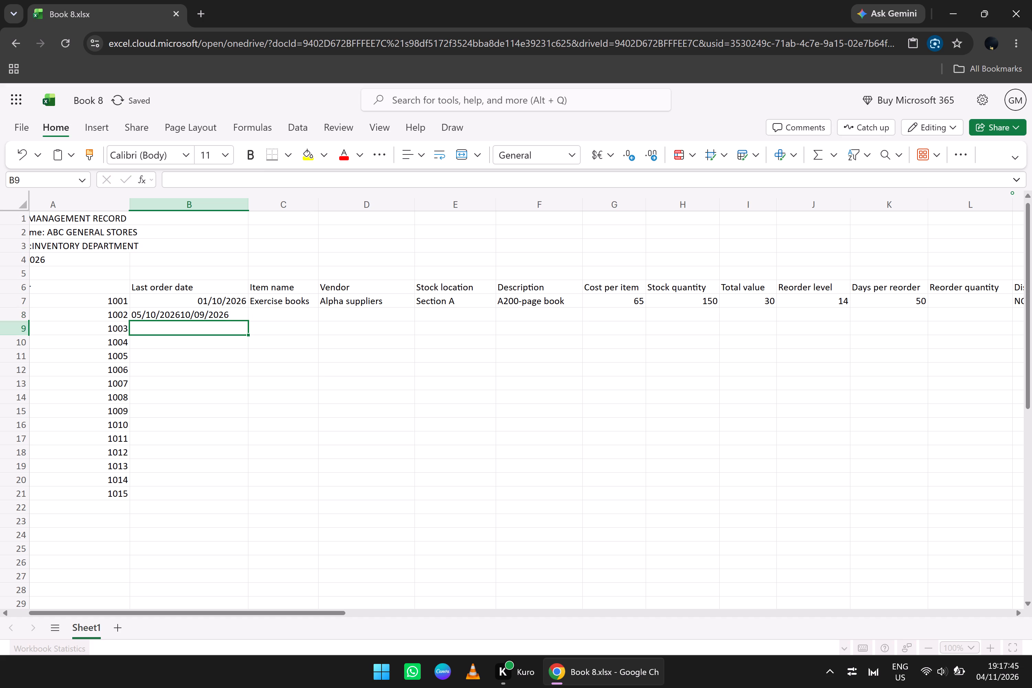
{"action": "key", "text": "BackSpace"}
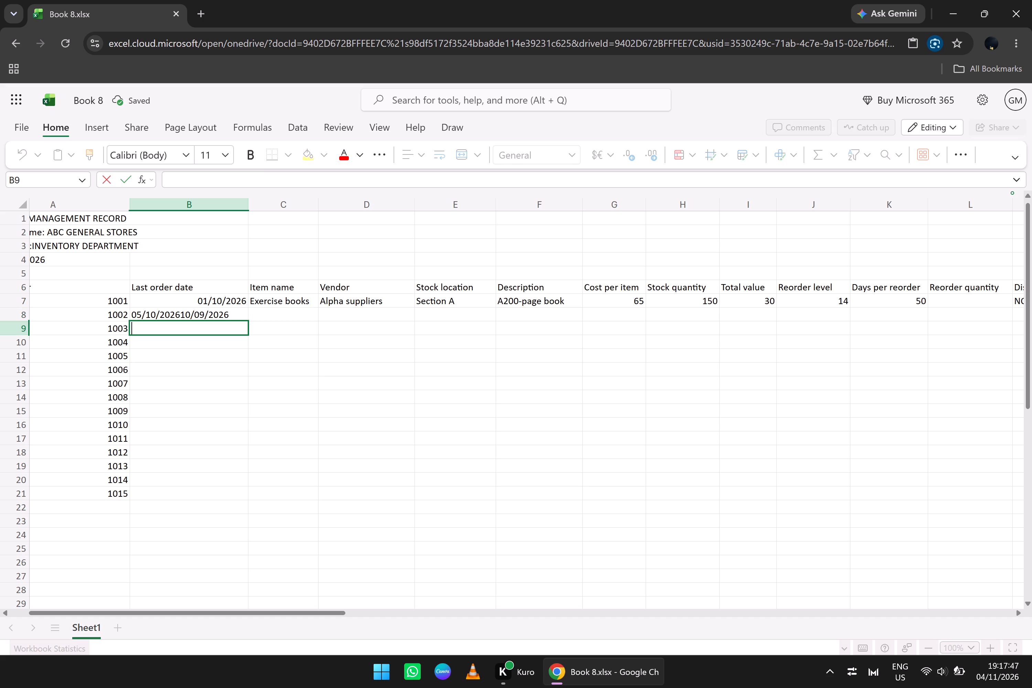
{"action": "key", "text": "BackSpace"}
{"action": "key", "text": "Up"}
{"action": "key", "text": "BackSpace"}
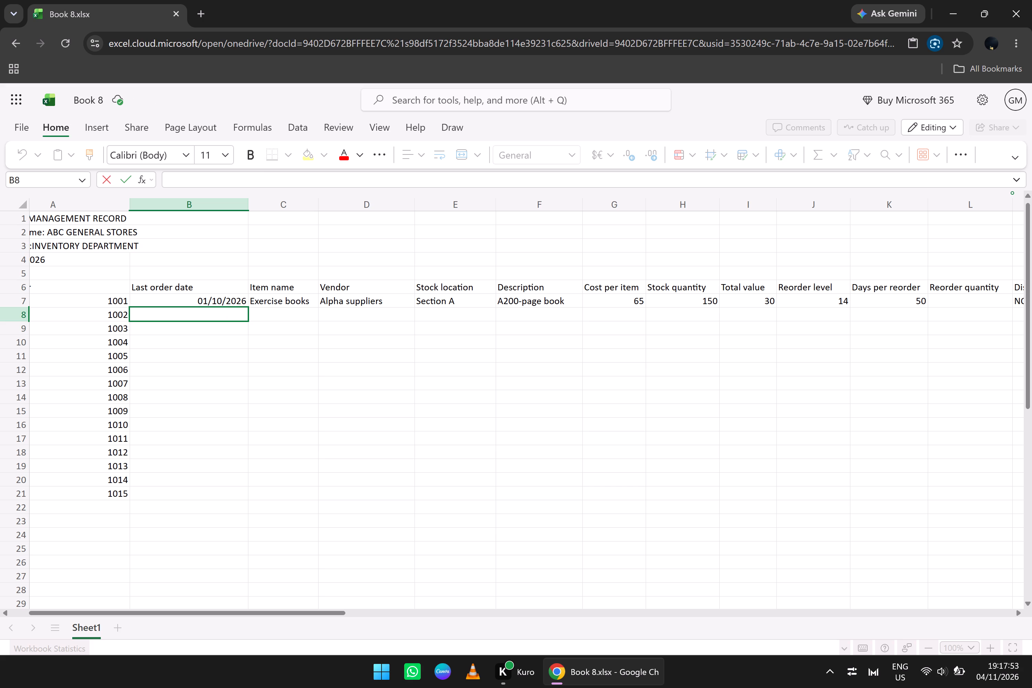
Enter the last order dates 05/10/2026 in B8 and 10/09/2026 in B9 for items 1002 and 1003.
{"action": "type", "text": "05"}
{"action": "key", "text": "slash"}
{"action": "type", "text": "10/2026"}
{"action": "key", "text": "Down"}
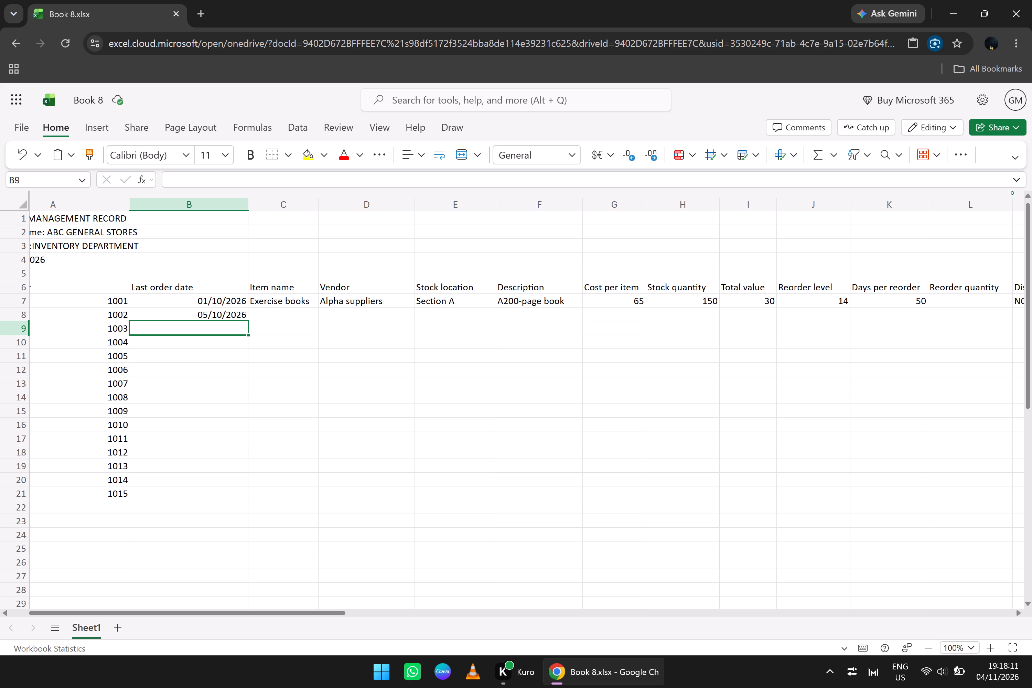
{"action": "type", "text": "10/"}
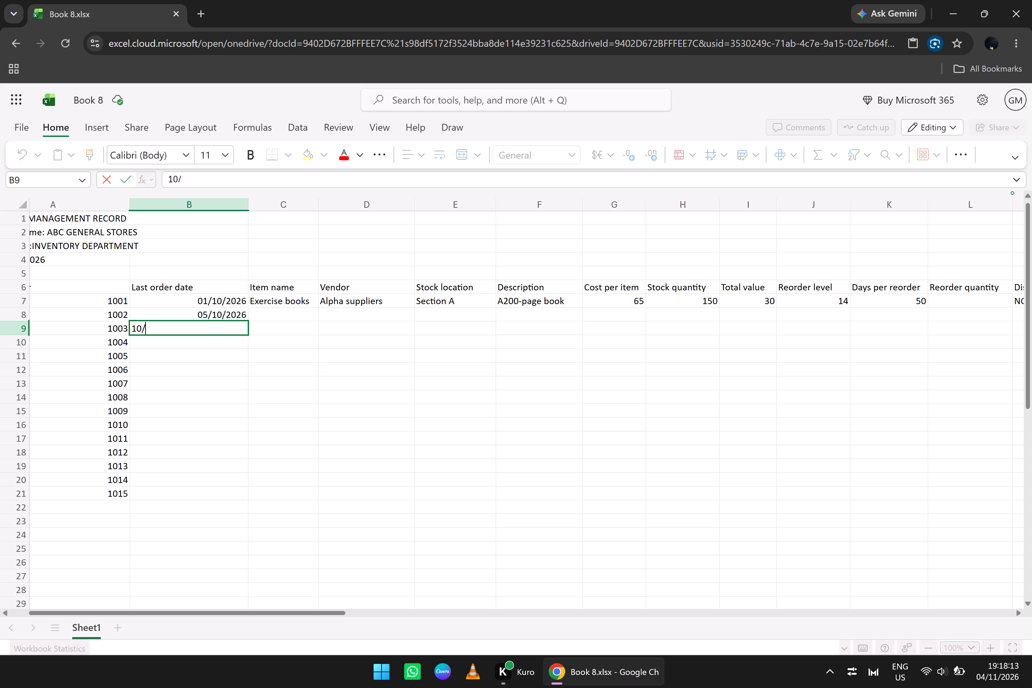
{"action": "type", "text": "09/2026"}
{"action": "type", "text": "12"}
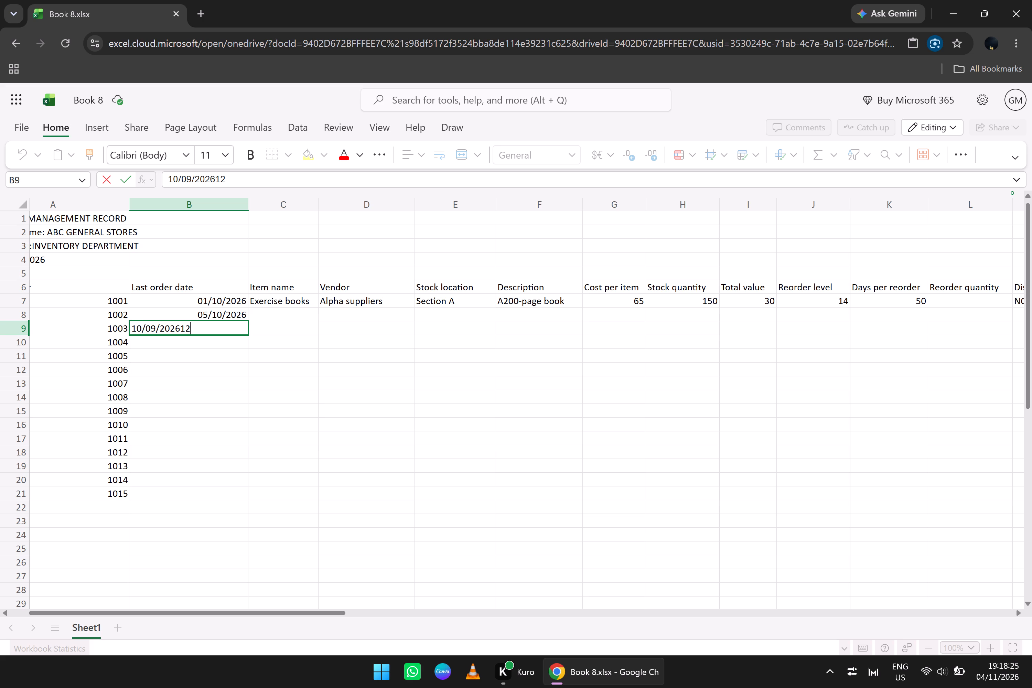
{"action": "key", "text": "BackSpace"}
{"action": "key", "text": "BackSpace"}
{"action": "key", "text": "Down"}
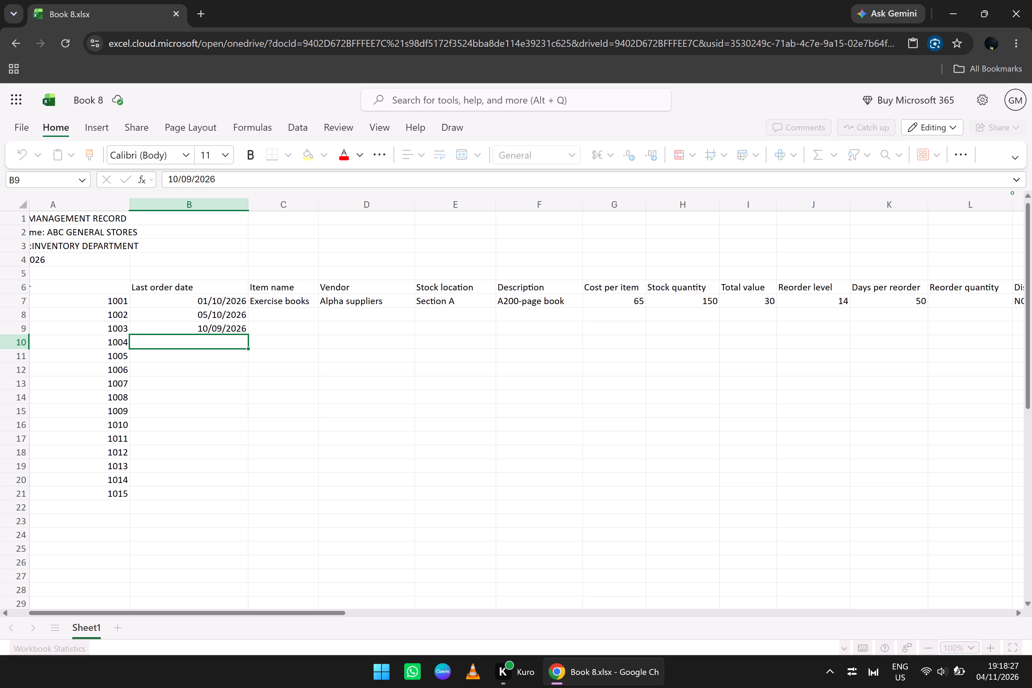
Enter the last order dates 12/10/2026 in B10 and 15/09/2026 in B11 for items 1004 and 1005.
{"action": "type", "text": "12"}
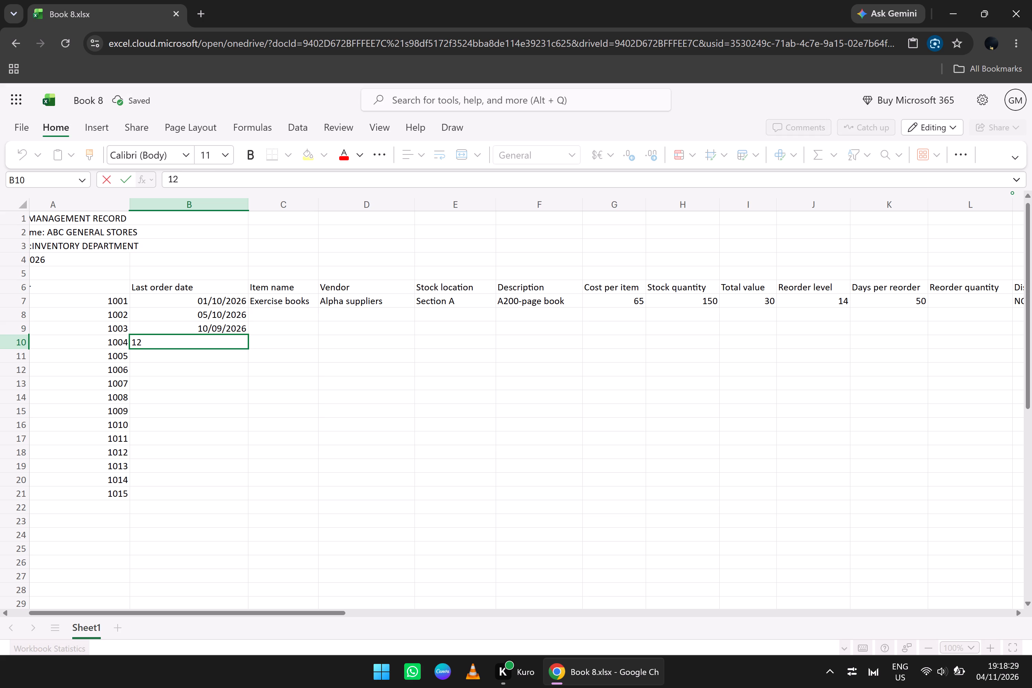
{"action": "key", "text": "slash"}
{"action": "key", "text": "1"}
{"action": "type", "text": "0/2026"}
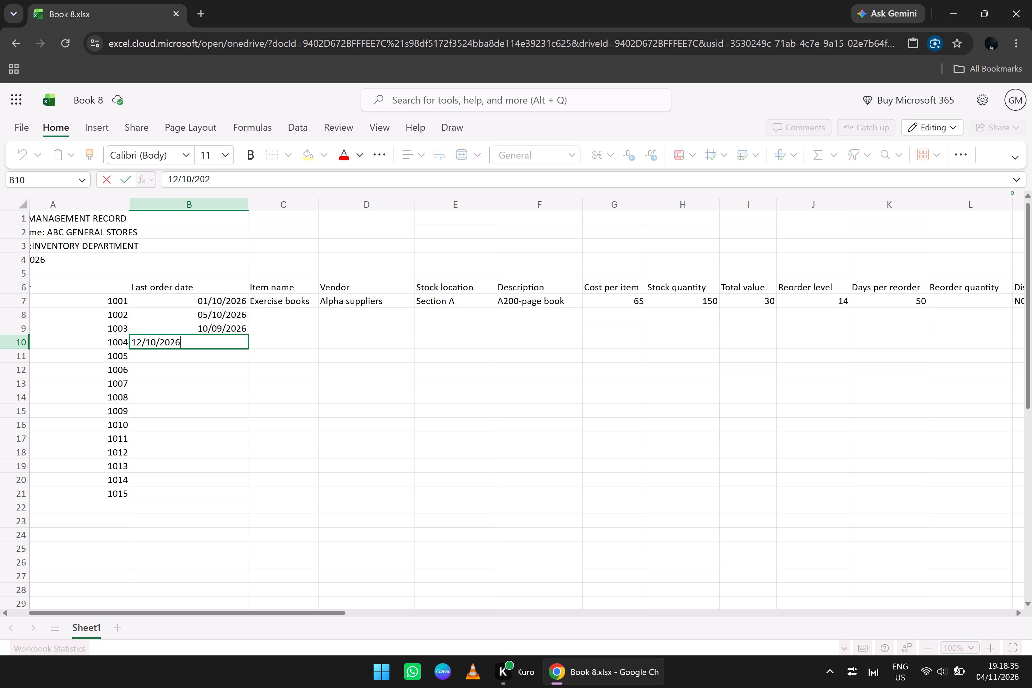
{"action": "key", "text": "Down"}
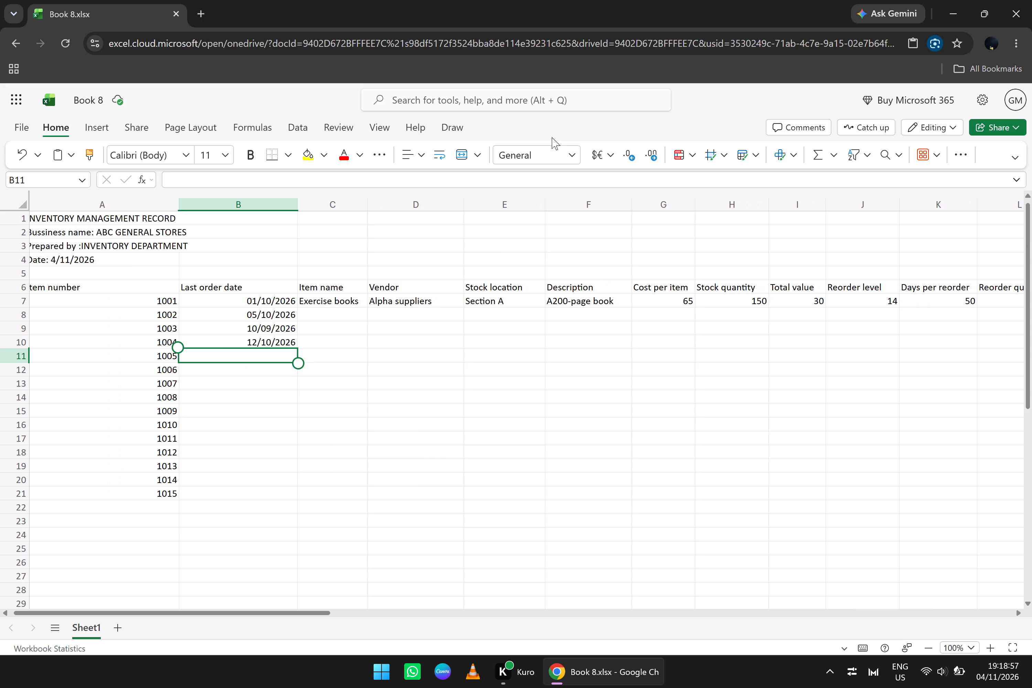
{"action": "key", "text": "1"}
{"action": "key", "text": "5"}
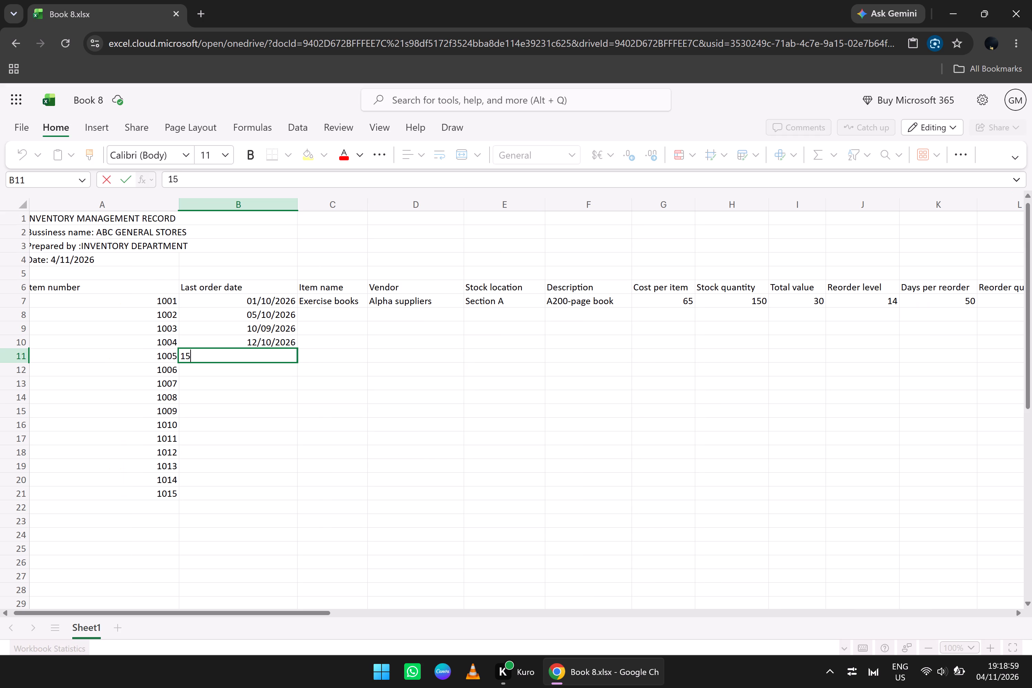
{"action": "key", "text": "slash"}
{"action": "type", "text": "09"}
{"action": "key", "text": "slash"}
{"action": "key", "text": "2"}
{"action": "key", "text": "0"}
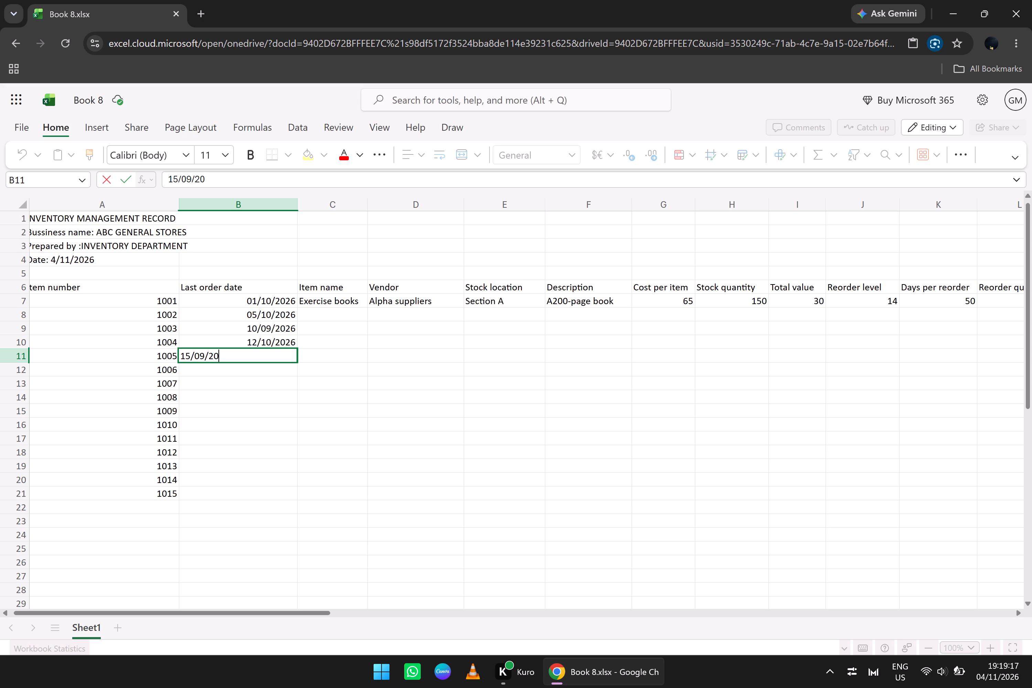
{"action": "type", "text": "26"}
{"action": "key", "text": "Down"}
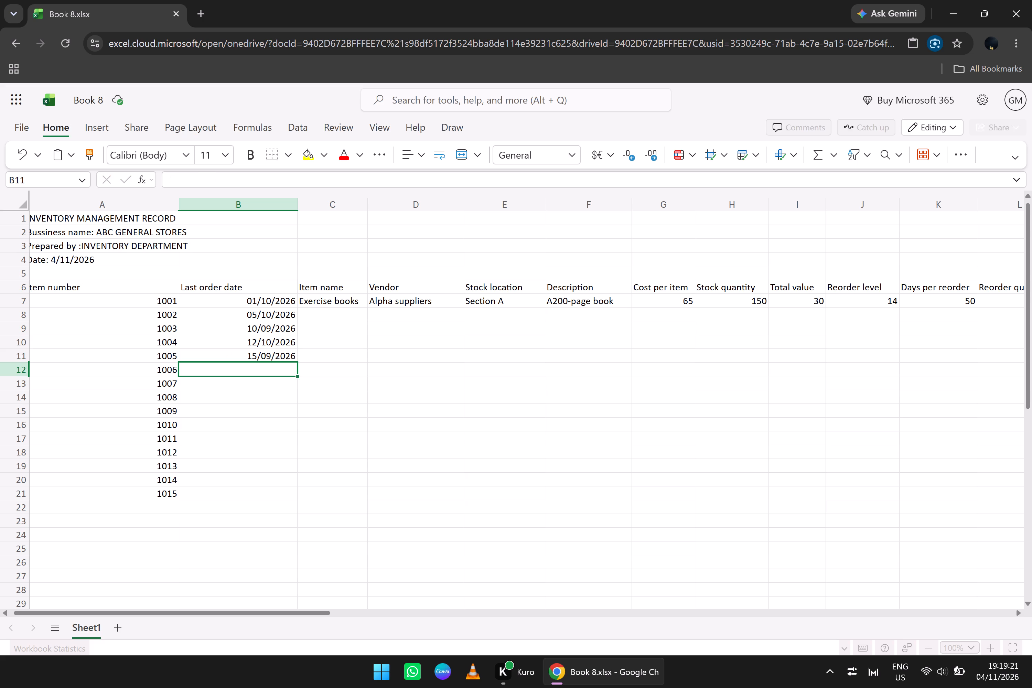
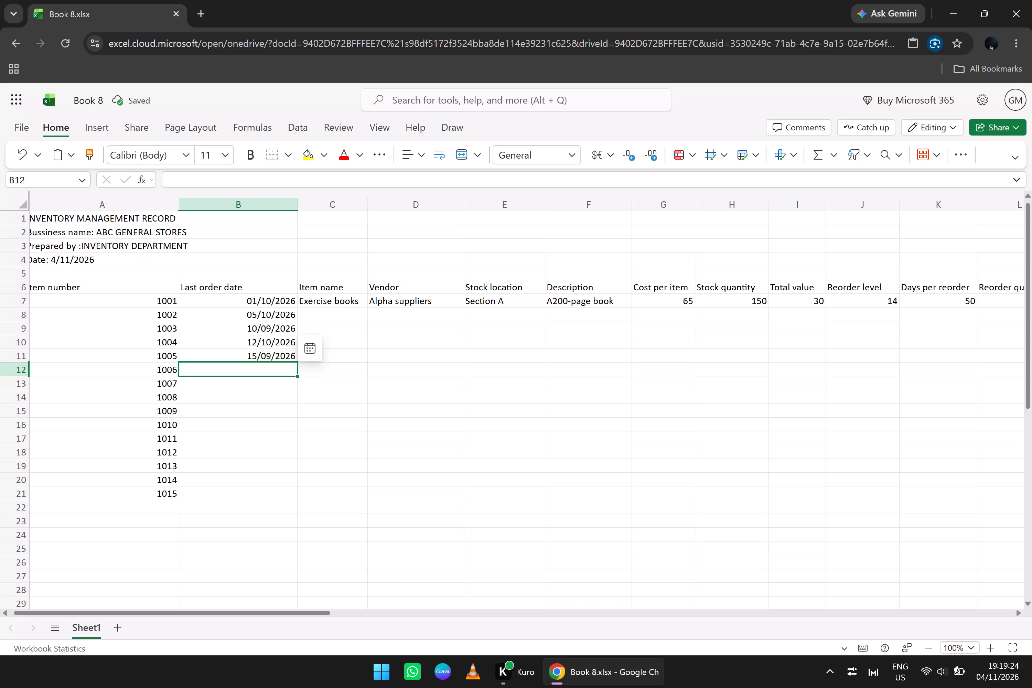
Enter the last order dates 20/10/2026 in B12 and 18/10/2026 in B13 for items 1006 and 1007.
{"action": "type", "text": "20/1"}
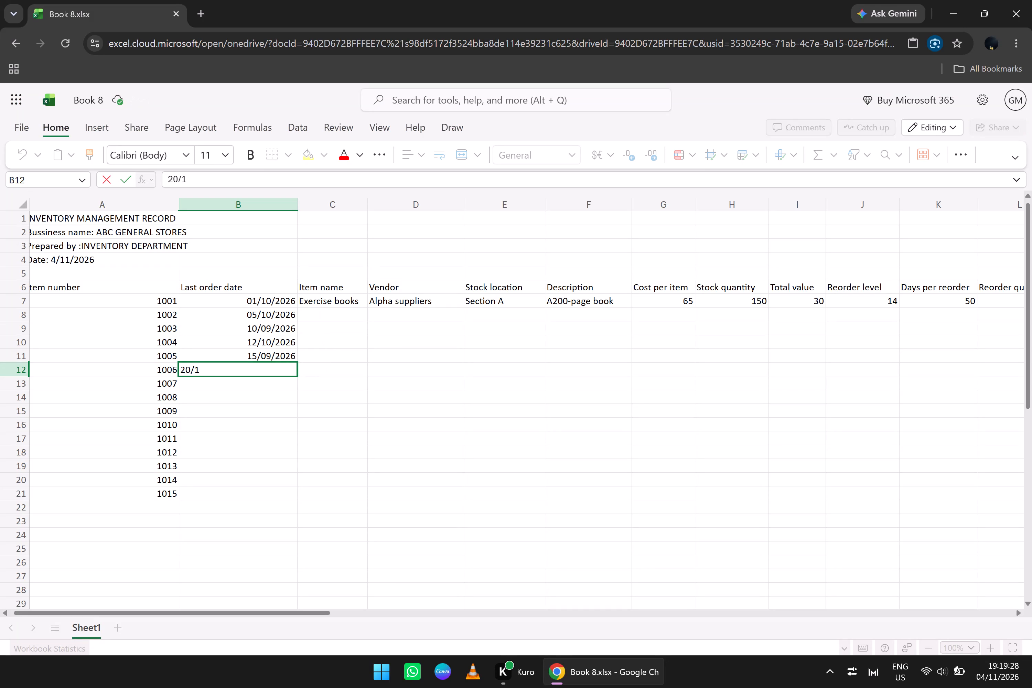
{"action": "key", "text": "0"}
{"action": "key", "text": "slash"}
{"action": "type", "text": "20"}
{"action": "key", "text": "2"}
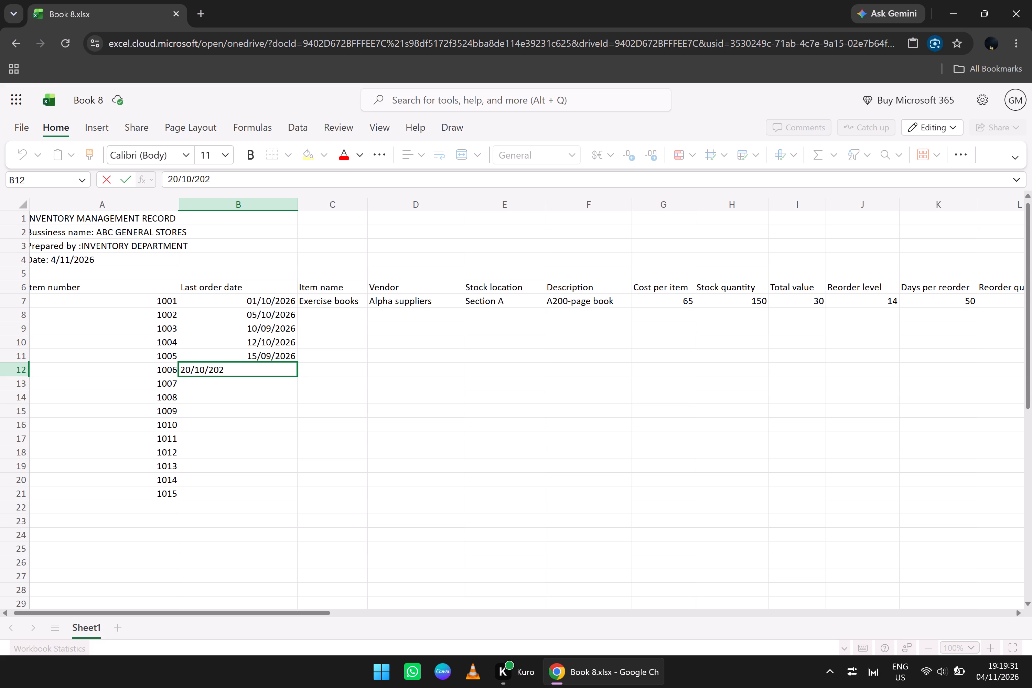
{"action": "key", "text": "6"}
{"action": "key", "text": "Down"}
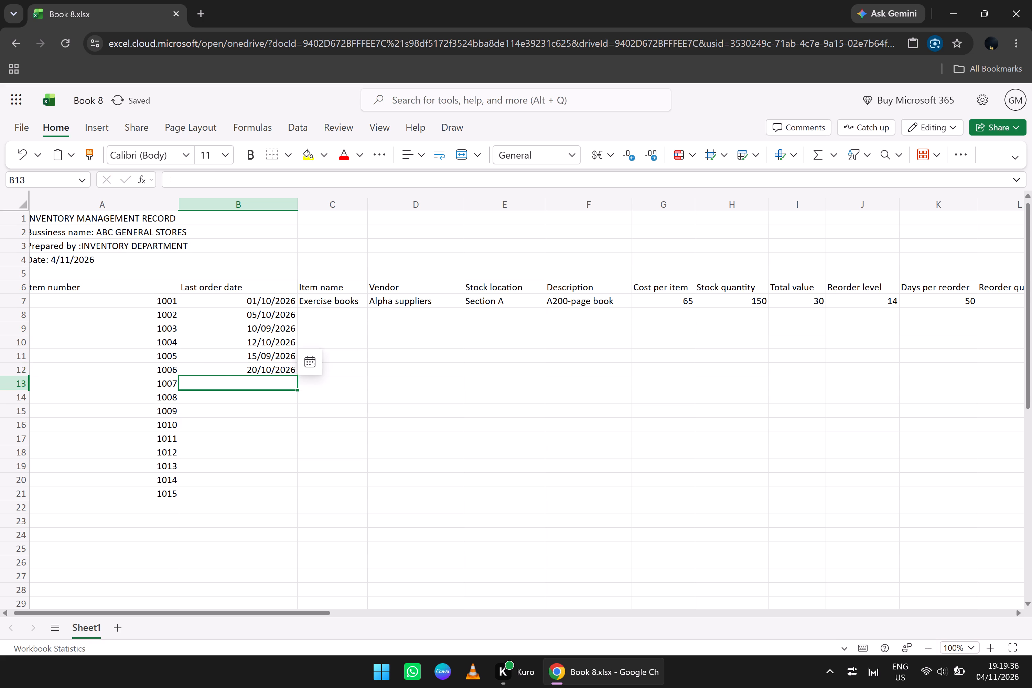
{"action": "key", "text": "1"}
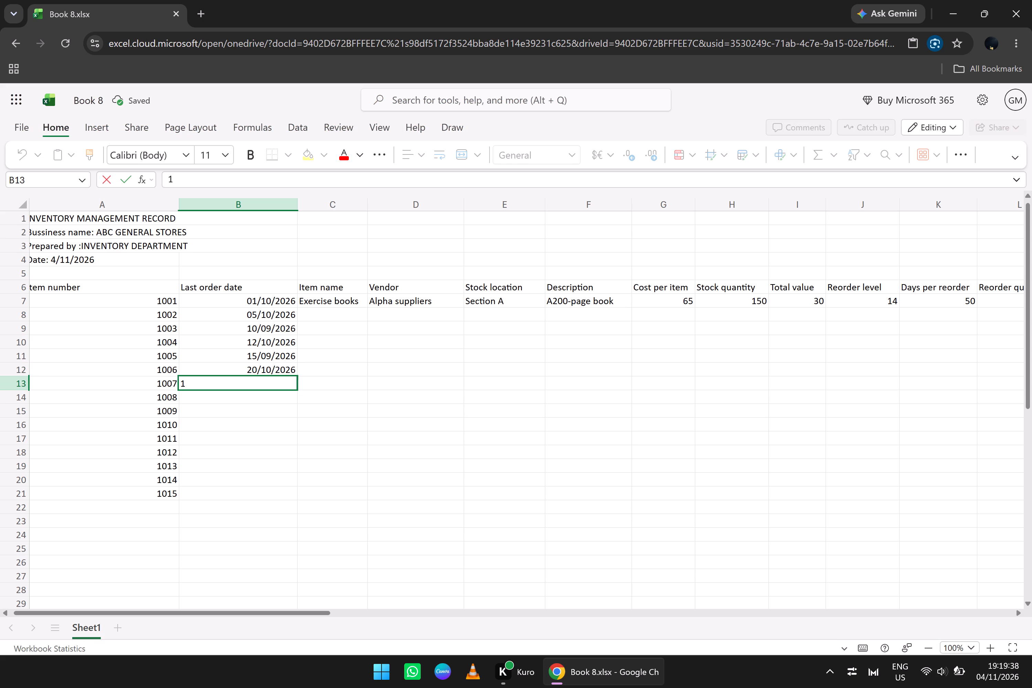
{"action": "type", "text": "8/"}
{"action": "key", "text": "1"}
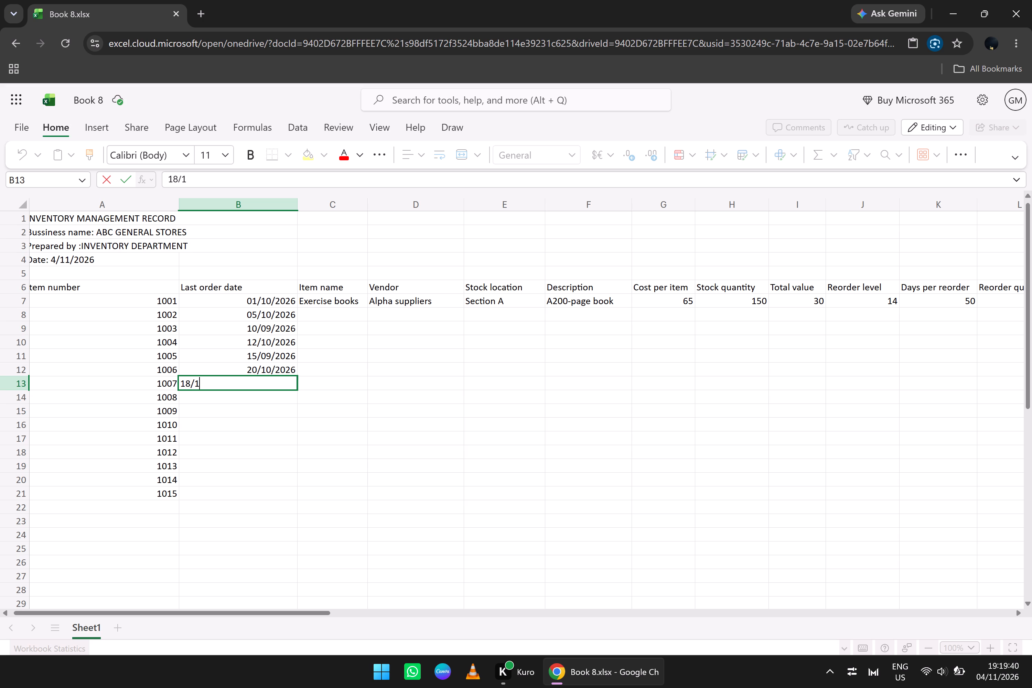
{"action": "key", "text": "0"}
{"action": "key", "text": "slash"}
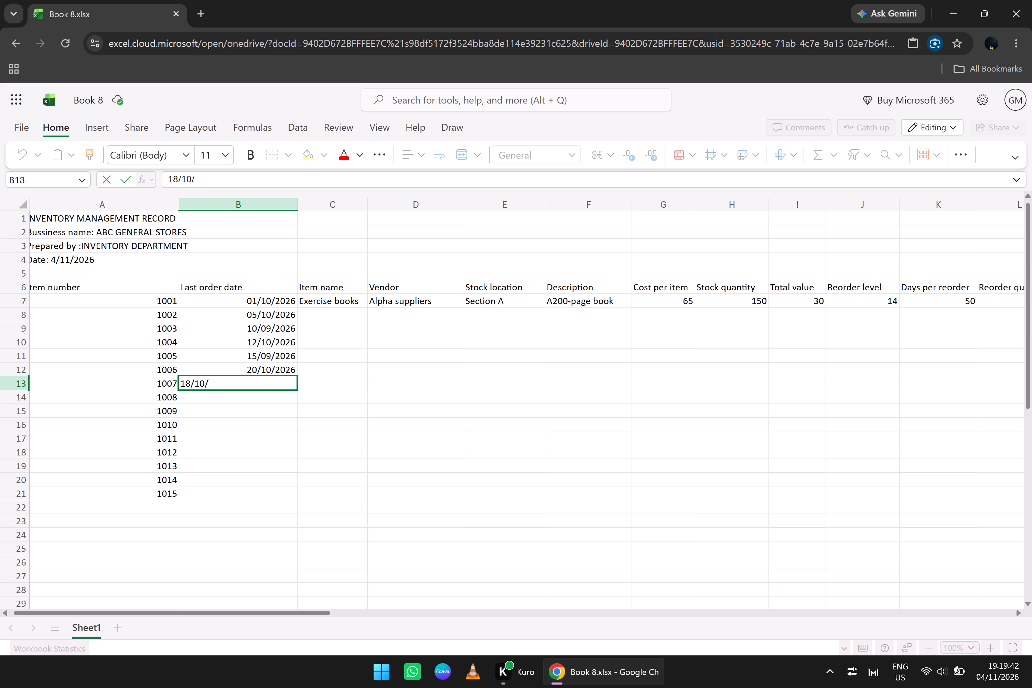
{"action": "key", "text": "2"}
{"action": "type", "text": "026"}
{"action": "key", "text": "Down"}
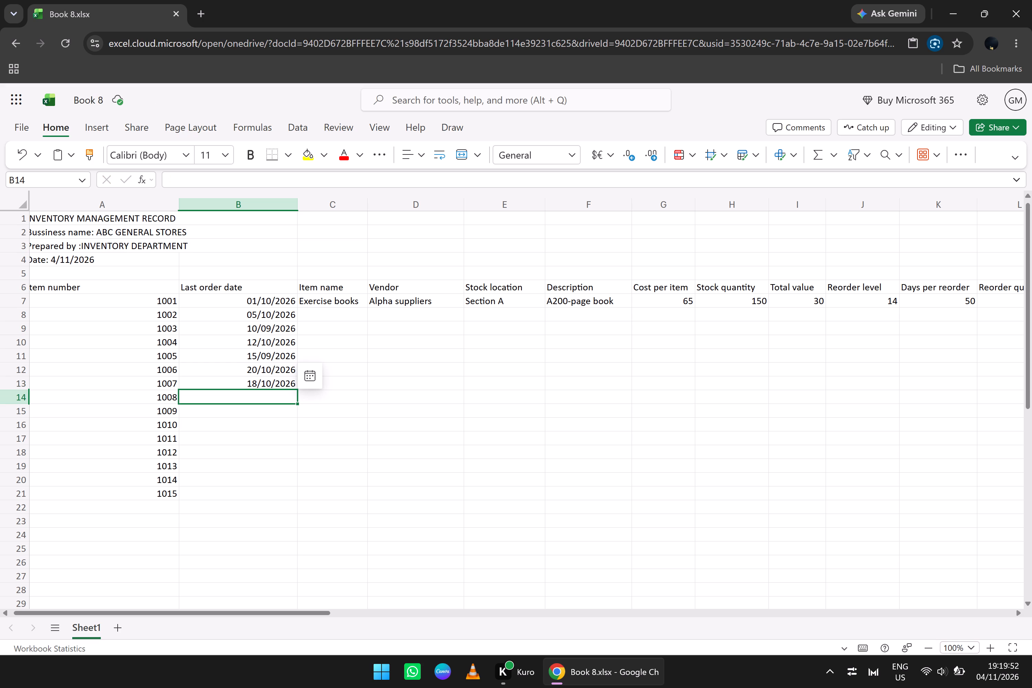
Enter the last order dates 02/09/2026 in B14 and 22/10/2026 in B15 for items 1008 and 1009.
{"action": "key", "text": "0"}
{"action": "key", "text": "2"}
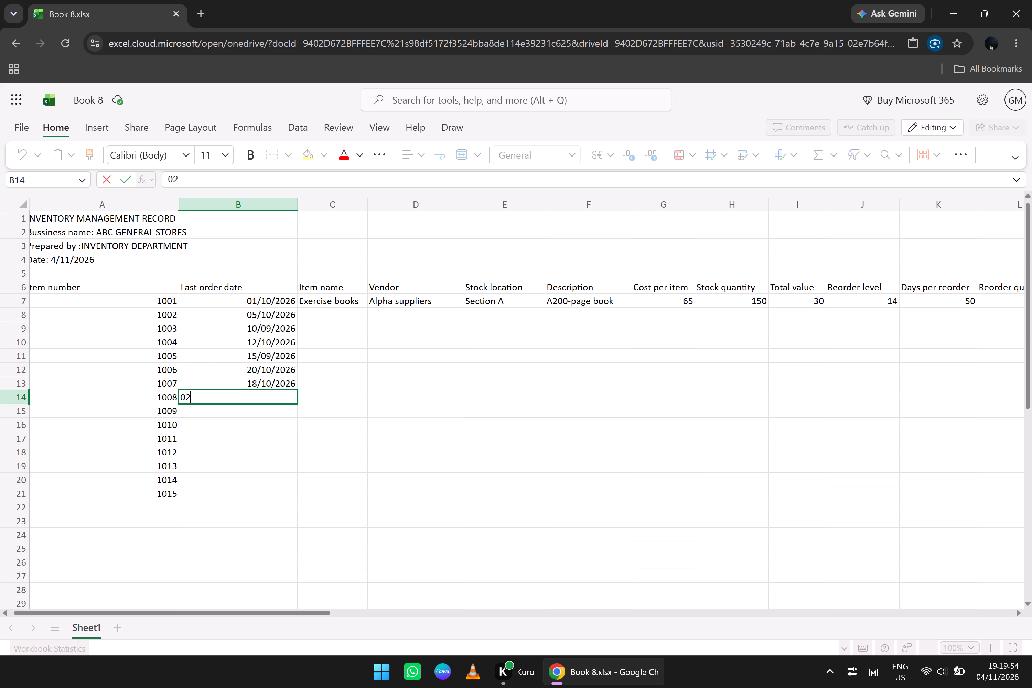
{"action": "type", "text": "/09"}
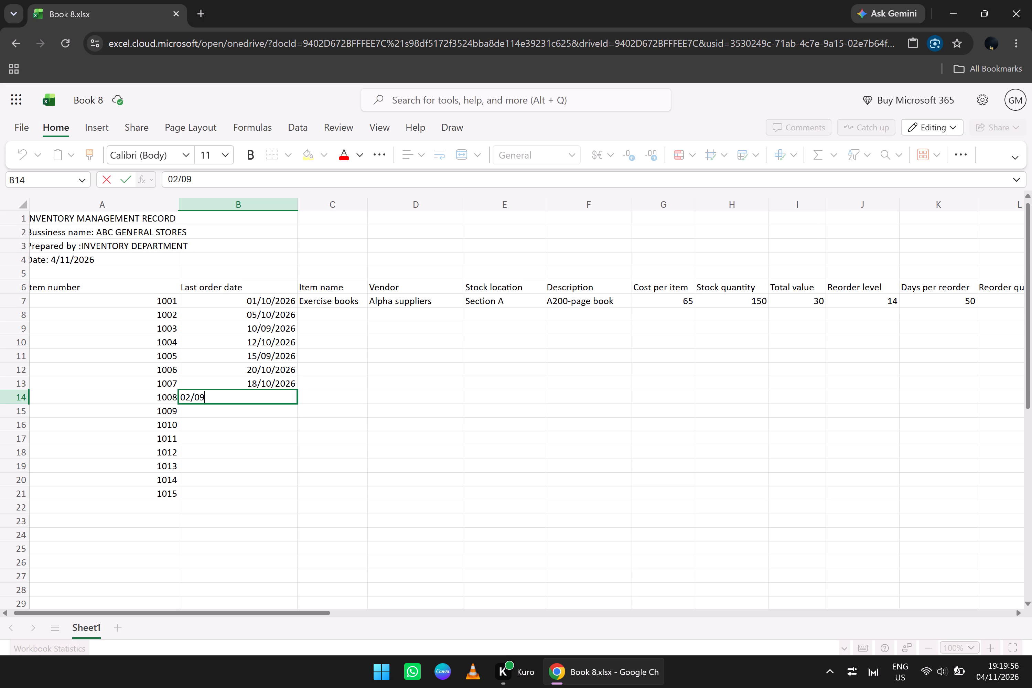
{"action": "key", "text": "slash"}
{"action": "key", "text": "2"}
{"action": "key", "text": "0"}
{"action": "key", "text": "2"}
{"action": "key", "text": "6"}
{"action": "key", "text": "Down"}
{"action": "type", "text": "22"}
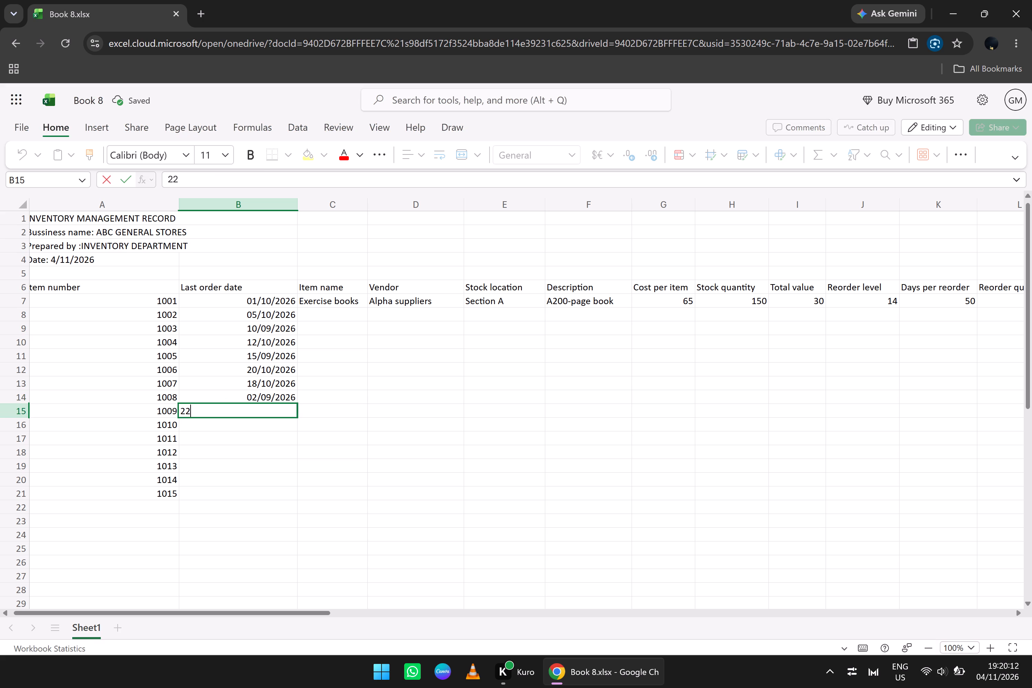
{"action": "type", "text": "/1"}
{"action": "type", "text": "0/202"}
{"action": "key", "text": "6"}
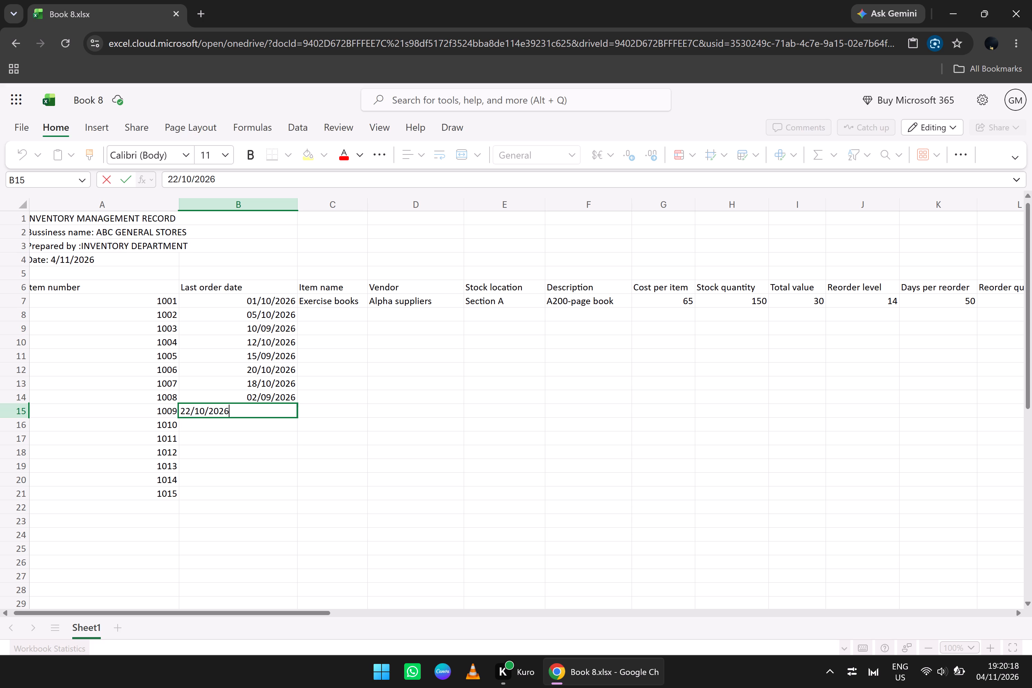
{"action": "key", "text": "Down"}
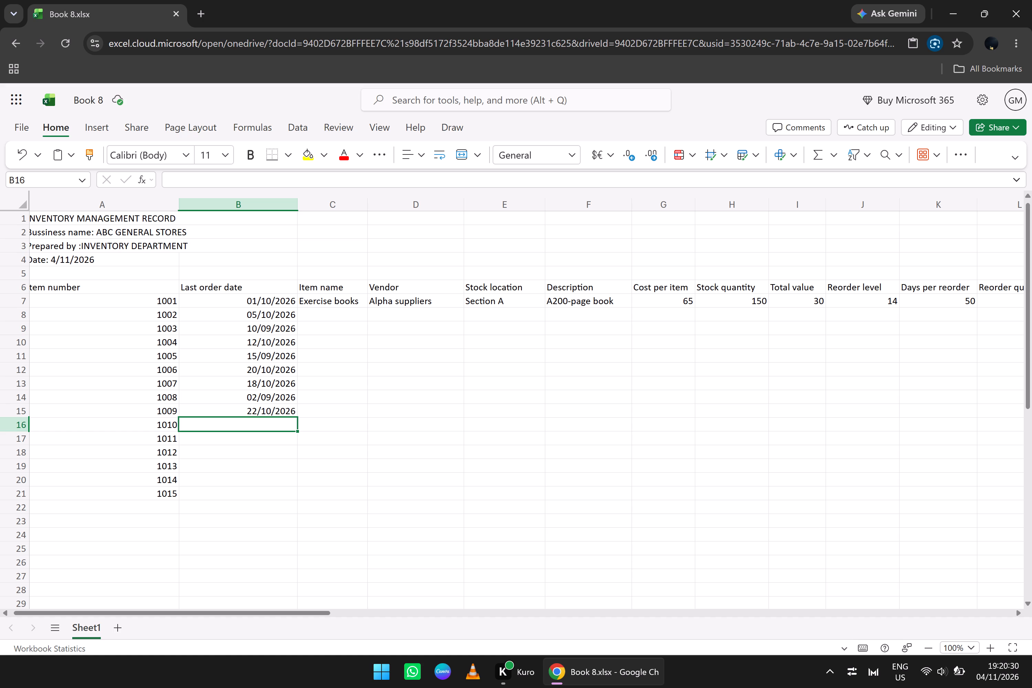
Enter the last order dates 25/10/2026 in B16 and 16/10/2026 in B17 for items 1010 and 1011.
{"action": "key", "text": "2"}
{"action": "key", "text": "5"}
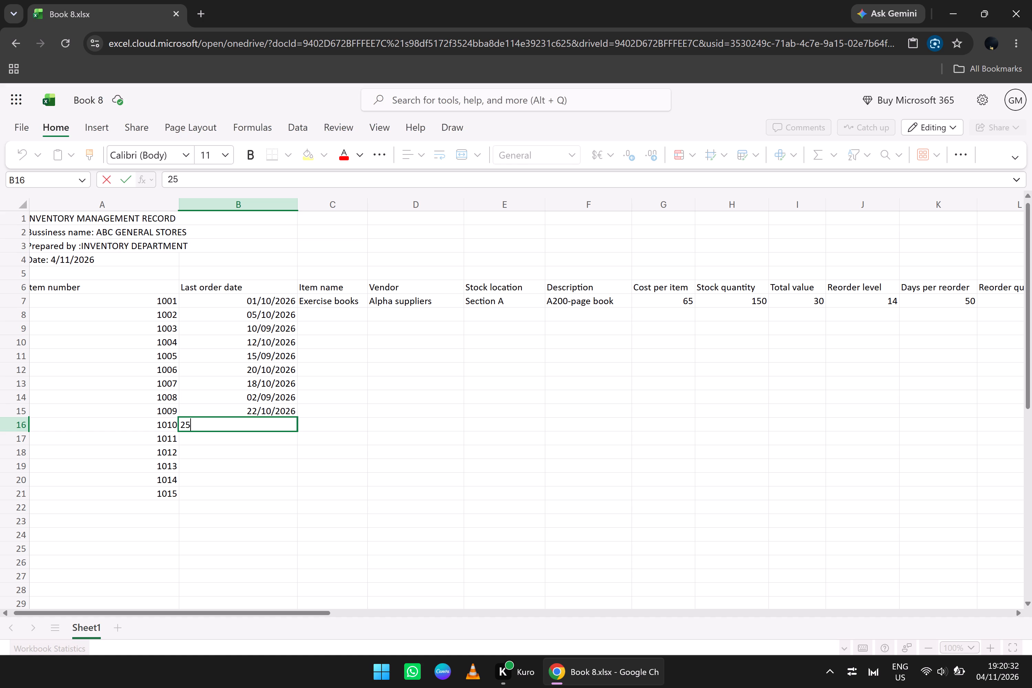
{"action": "key", "text": "slash"}
{"action": "key", "text": "1"}
{"action": "type", "text": "0/"}
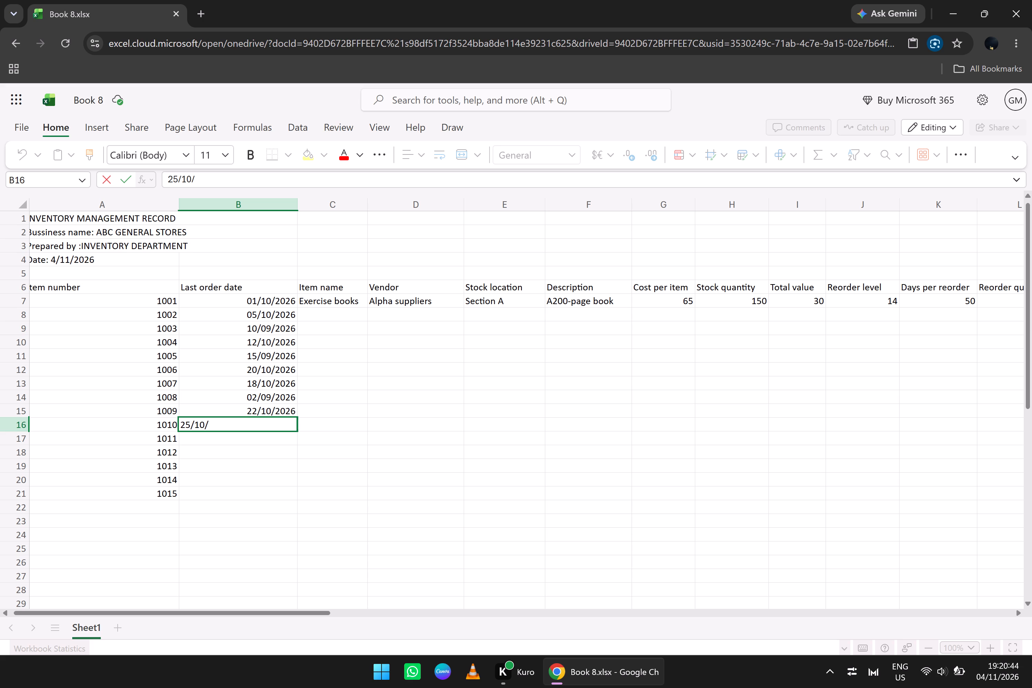
{"action": "key", "text": "2"}
{"action": "type", "text": "026"}
{"action": "key", "text": "Down"}
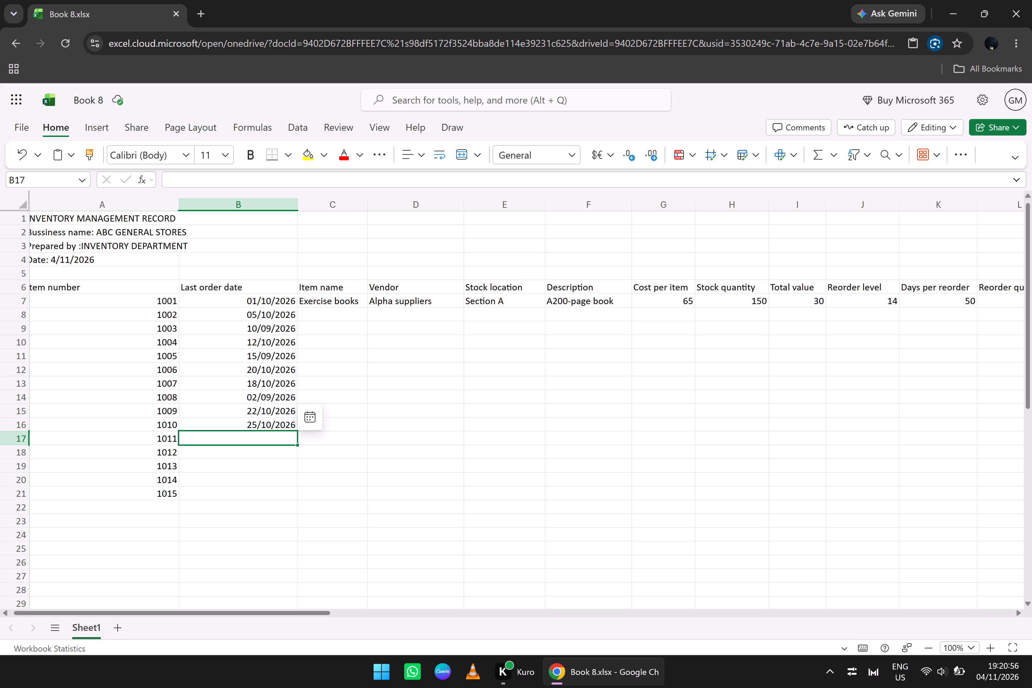
{"action": "key", "text": "1"}
{"action": "key", "text": "6"}
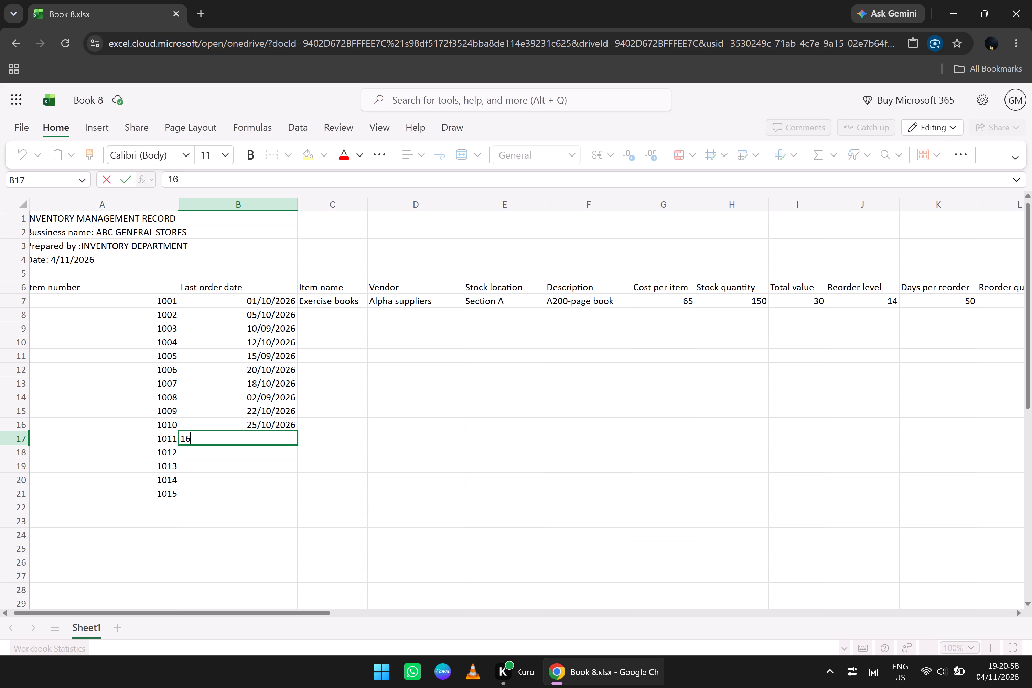
{"action": "key", "text": "slash"}
{"action": "key", "text": "1"}
{"action": "type", "text": "0/2026"}
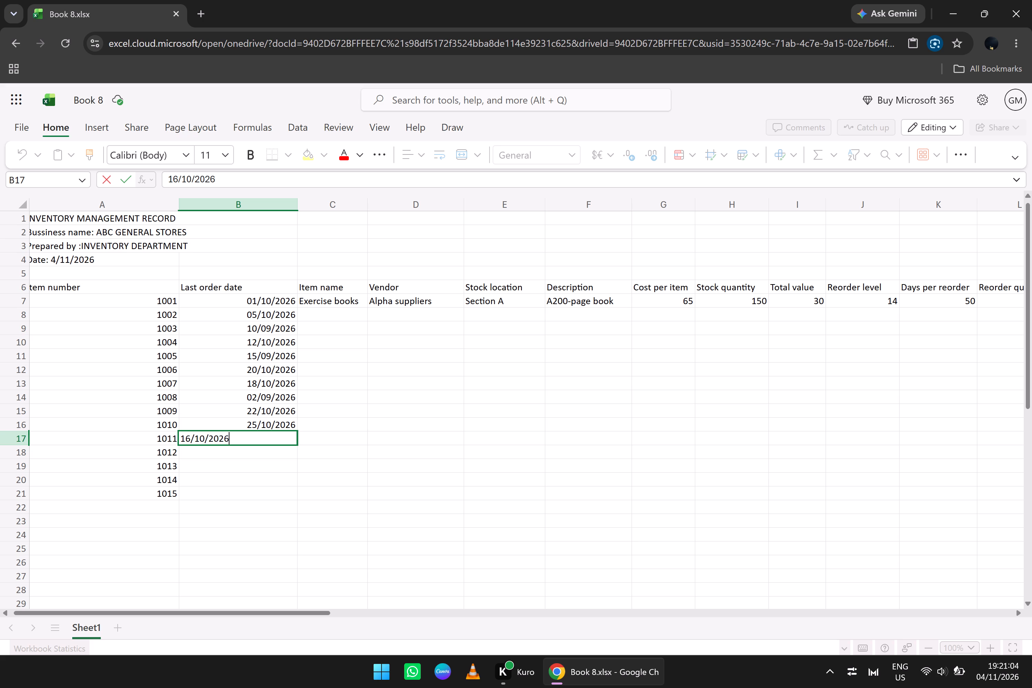
{"action": "key", "text": "Down"}
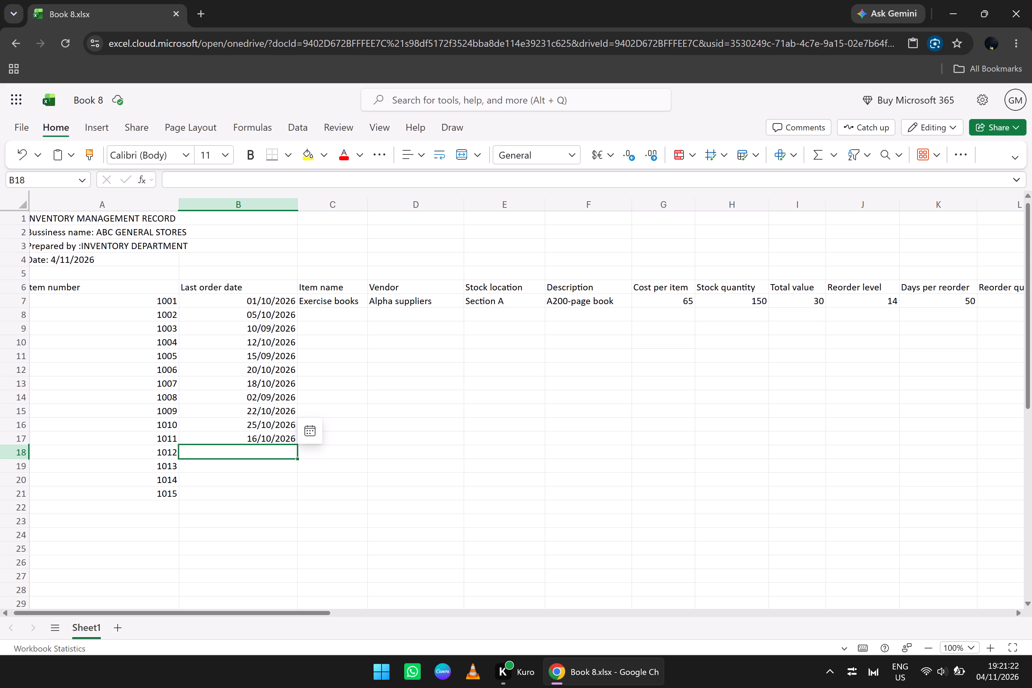
Enter the last order dates 01/09/2026 in B18 and 28/19/2026 in B19 for items 1012 and 1013.
{"action": "key", "text": "0"}
{"action": "key", "text": "1"}
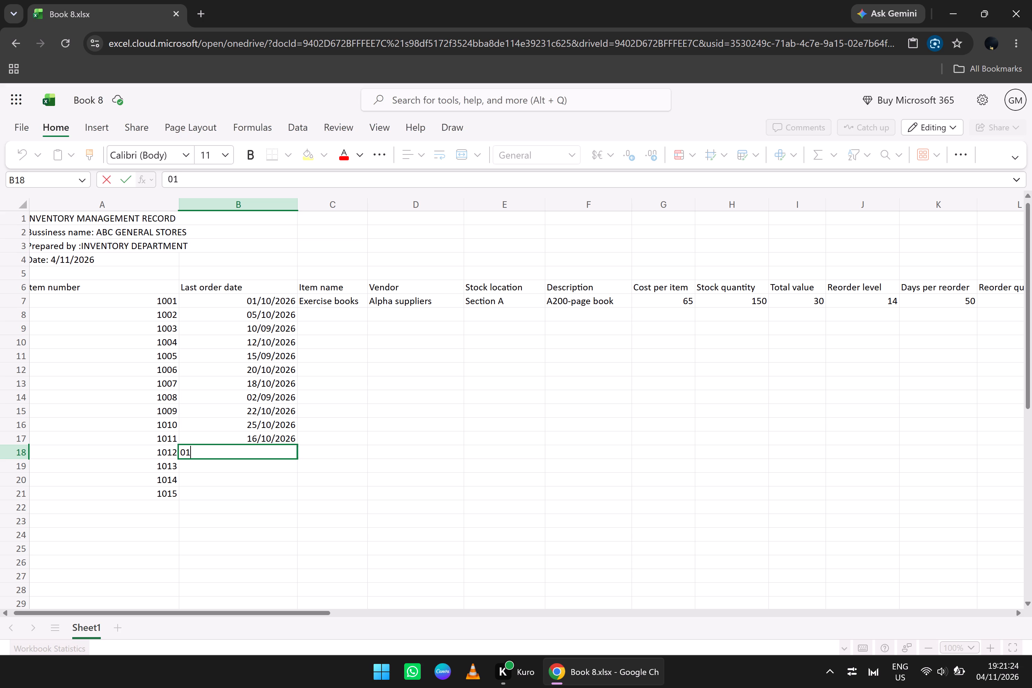
{"action": "type", "text": "/09/"}
{"action": "type", "text": "2026"}
{"action": "key", "text": "Down"}
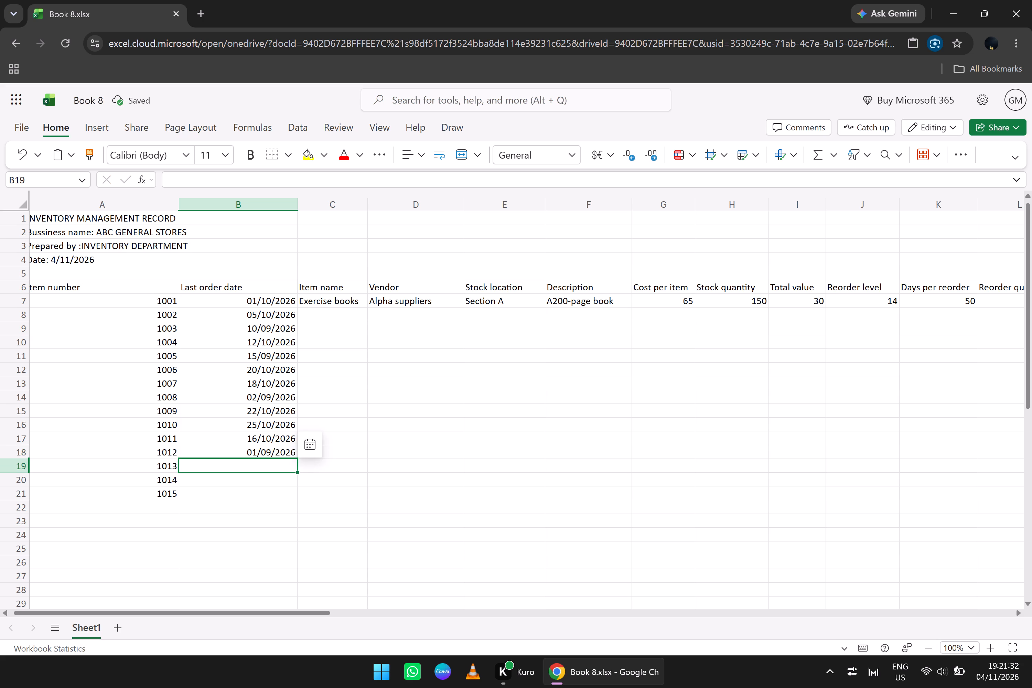
{"action": "key", "text": "2"}
{"action": "type", "text": "8/1"}
{"action": "key", "text": "9"}
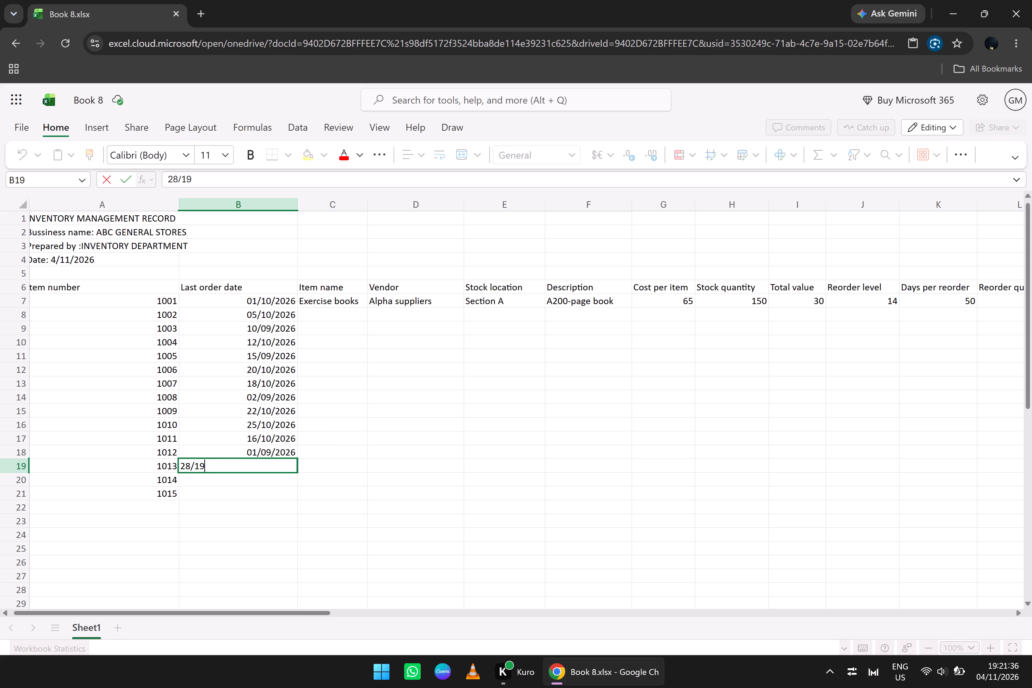
{"action": "key", "text": "slash"}
{"action": "key", "text": "2"}
{"action": "key", "text": "0"}
{"action": "type", "text": "26"}
{"action": "key", "text": "Down"}
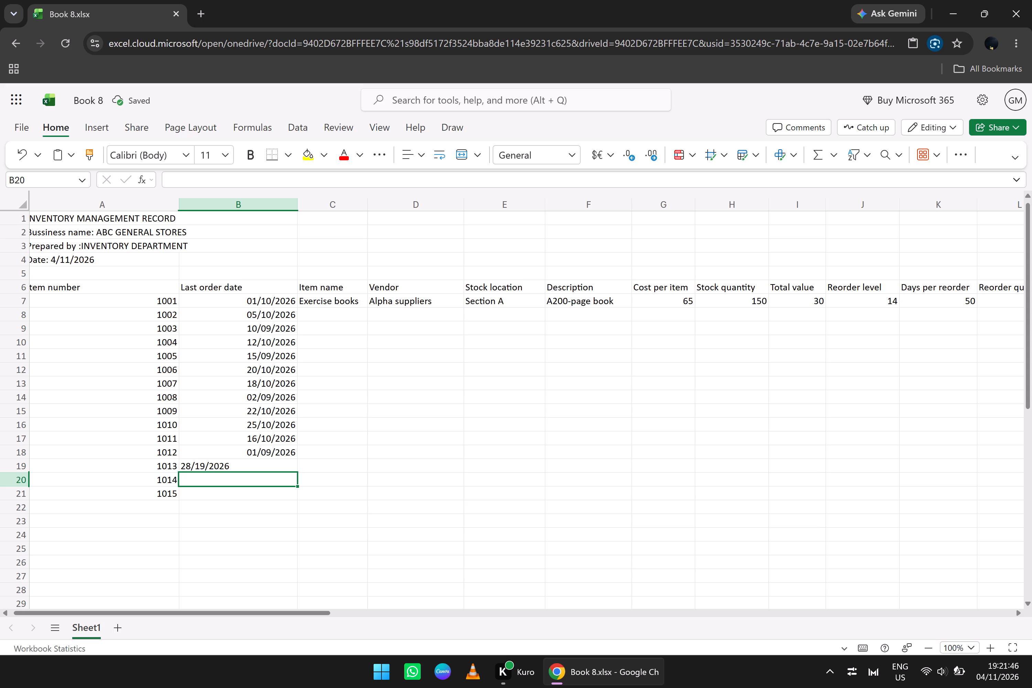
Enter the last order date 19/10/2026 in B20 for item 1014.
{"action": "key", "text": "1"}
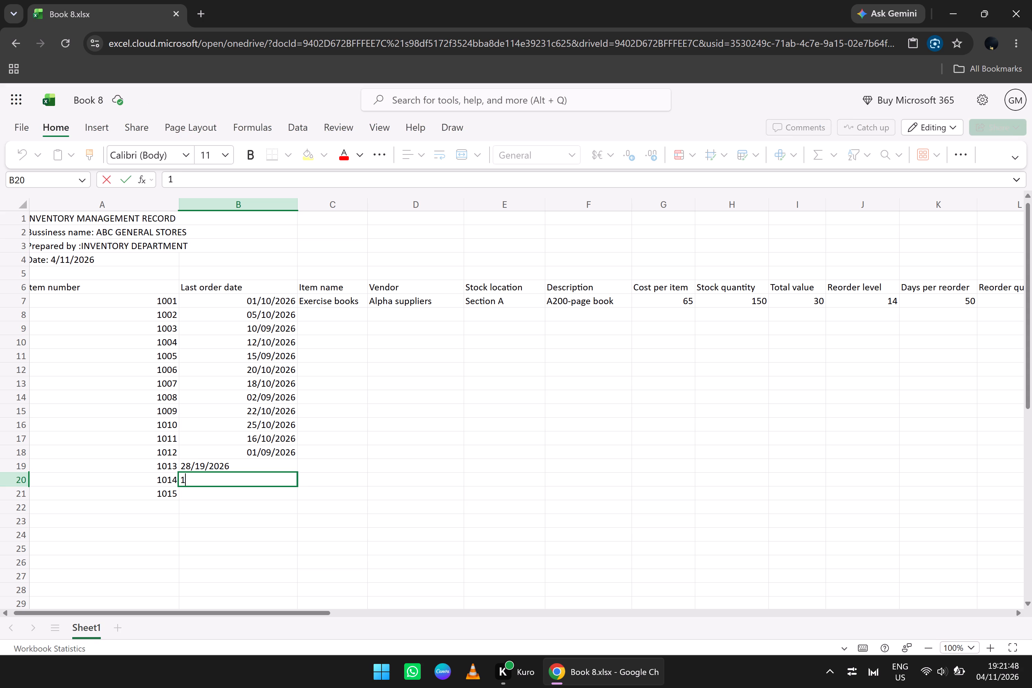
{"action": "type", "text": "9/1"}
{"action": "key", "text": "0"}
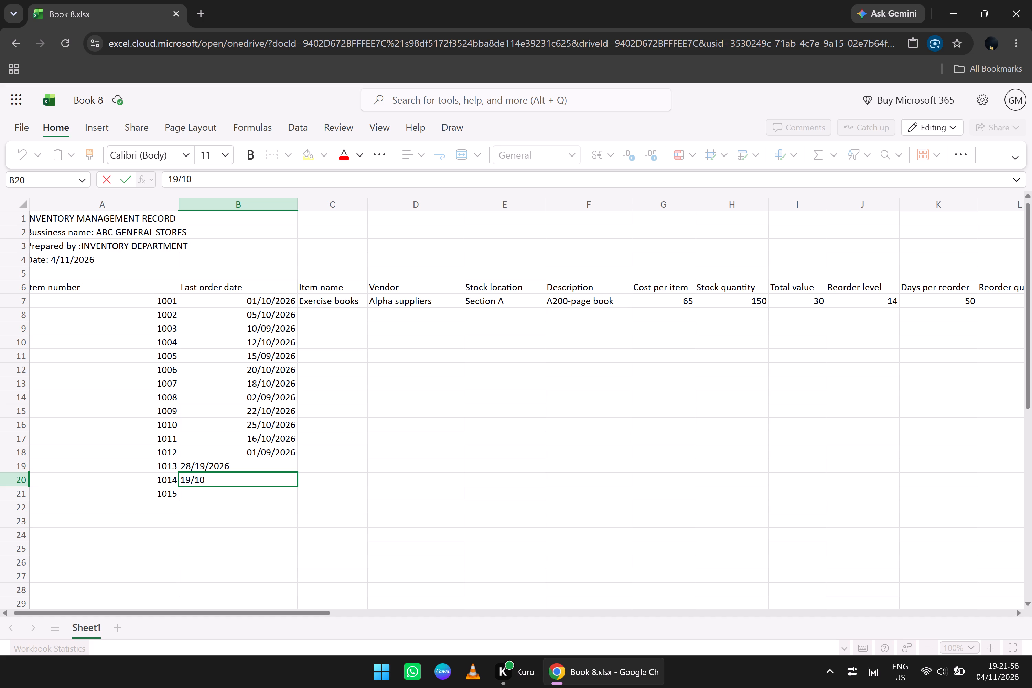
{"action": "key", "text": "slash"}
{"action": "key", "text": "2"}
{"action": "key", "text": "0"}
{"action": "type", "text": "26"}
{"action": "key", "text": "Down"}
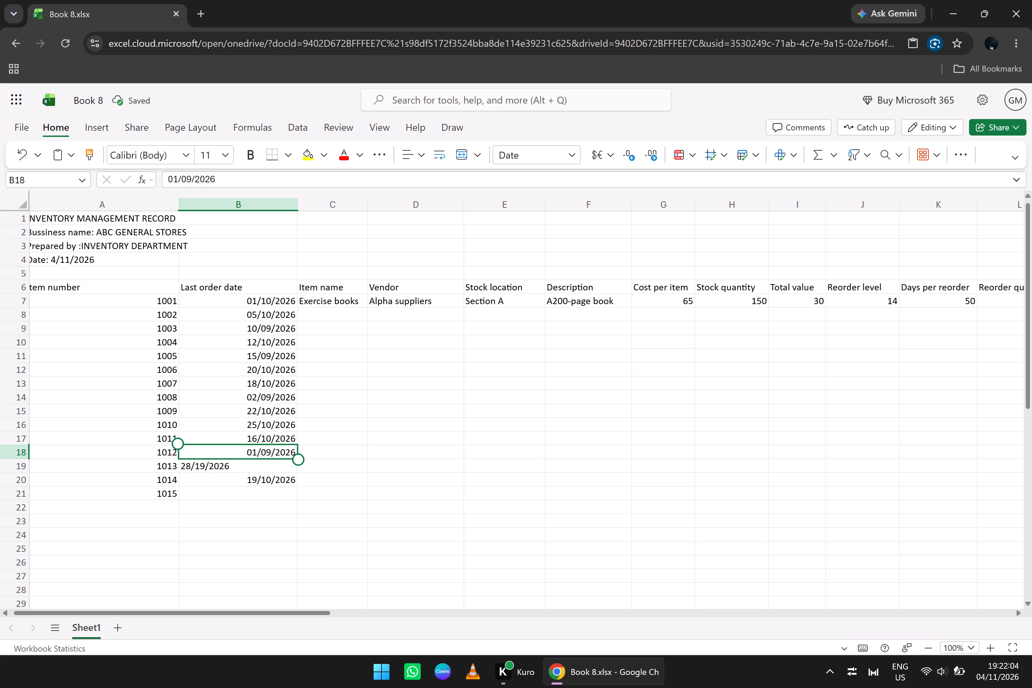
Correct the last order date of item 1013 in B19 to 28/10/2026.
{"action": "key", "text": "Down"}
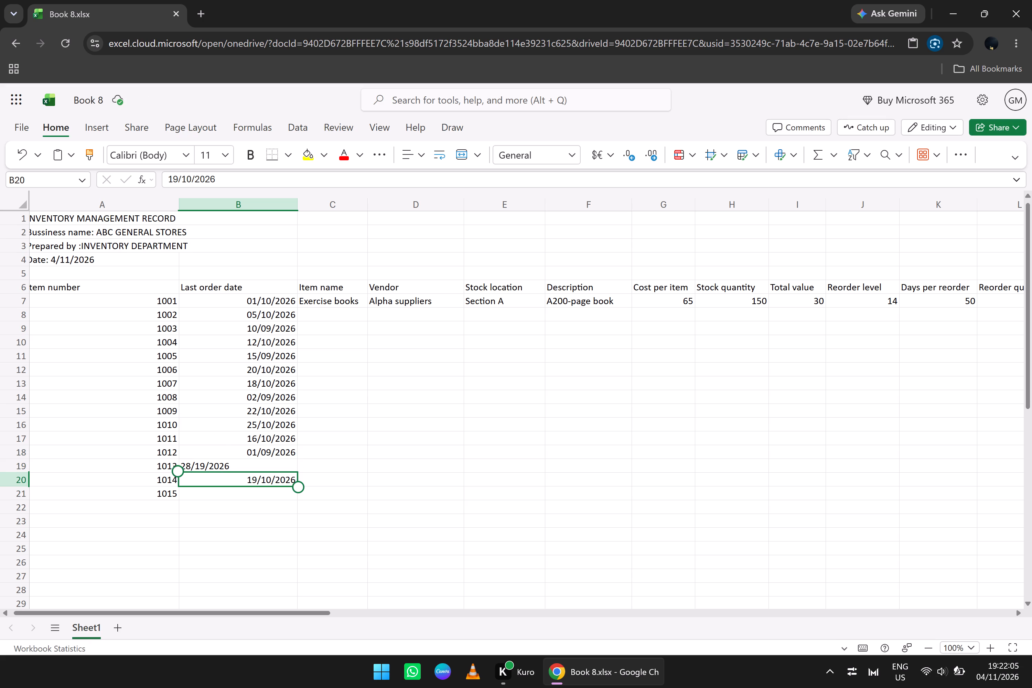
{"action": "key", "text": "BackSpace"}
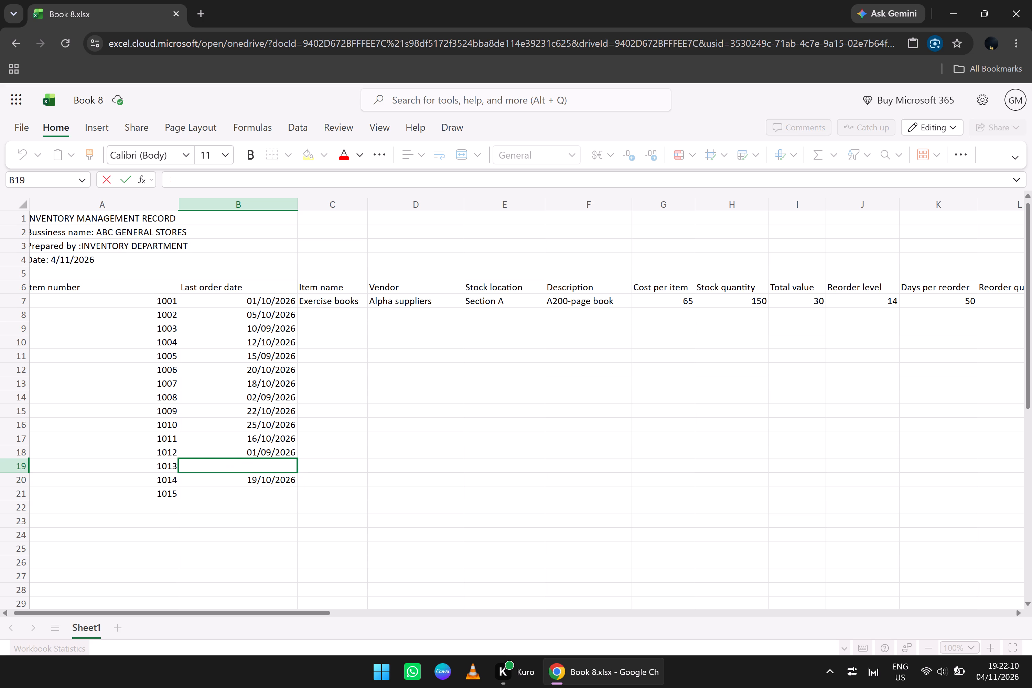
{"action": "key", "text": "2"}
{"action": "key", "text": "8"}
{"action": "type", "text": "/10/2026"}
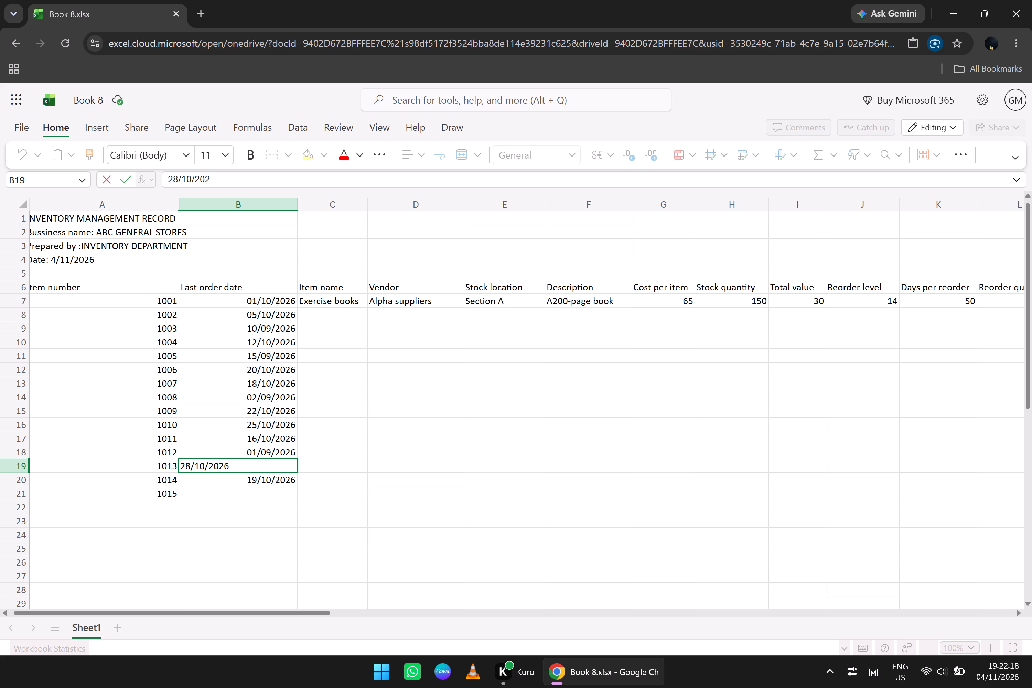
{"action": "key", "text": "Return"}
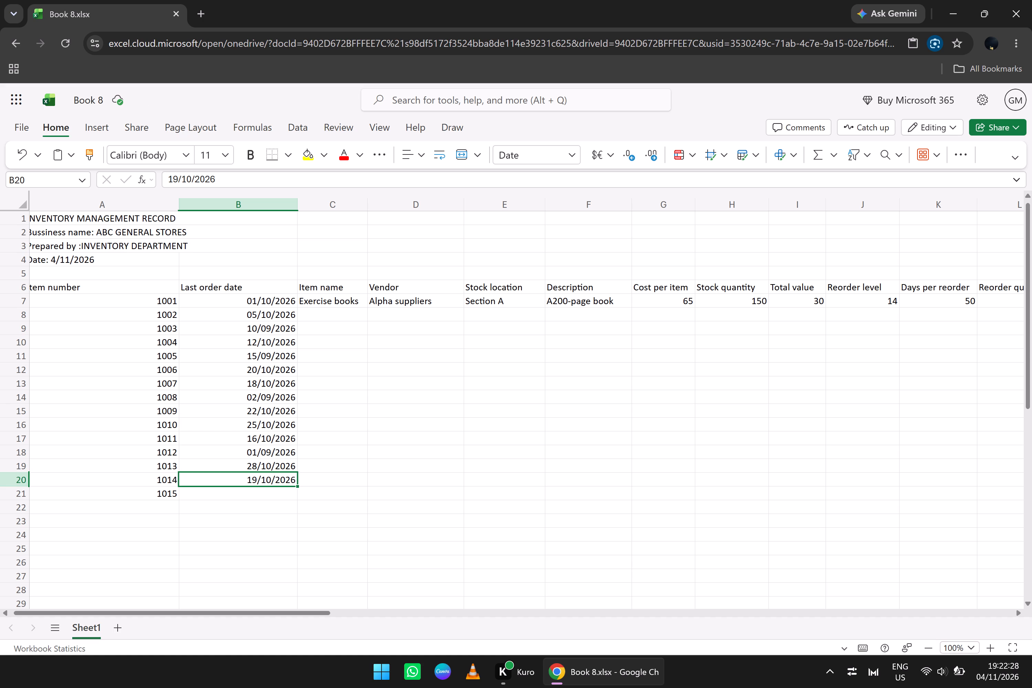
Enter the last order date 03/10/2026 in B21 for item 1015.
{"action": "key", "text": "Down"}
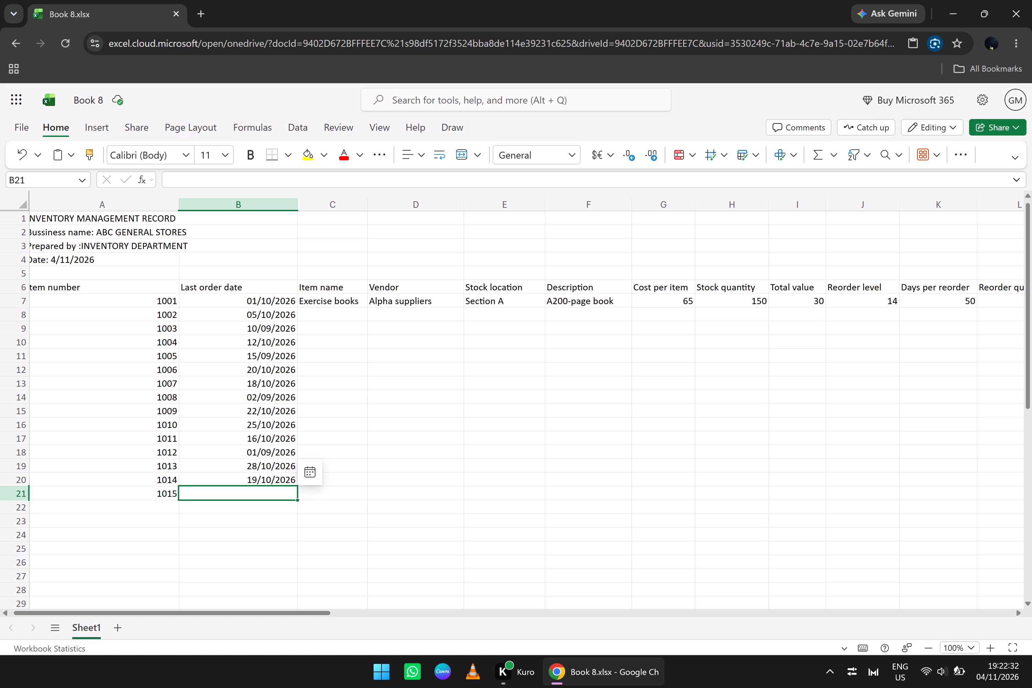
{"action": "key", "text": "0"}
{"action": "key", "text": "3"}
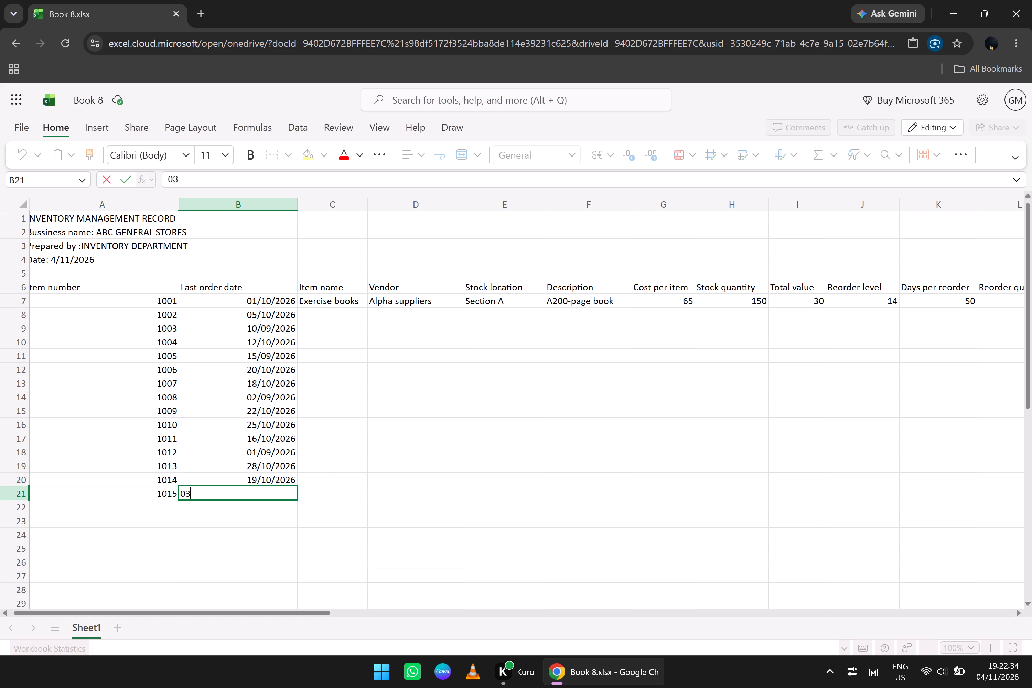
{"action": "type", "text": "/1"}
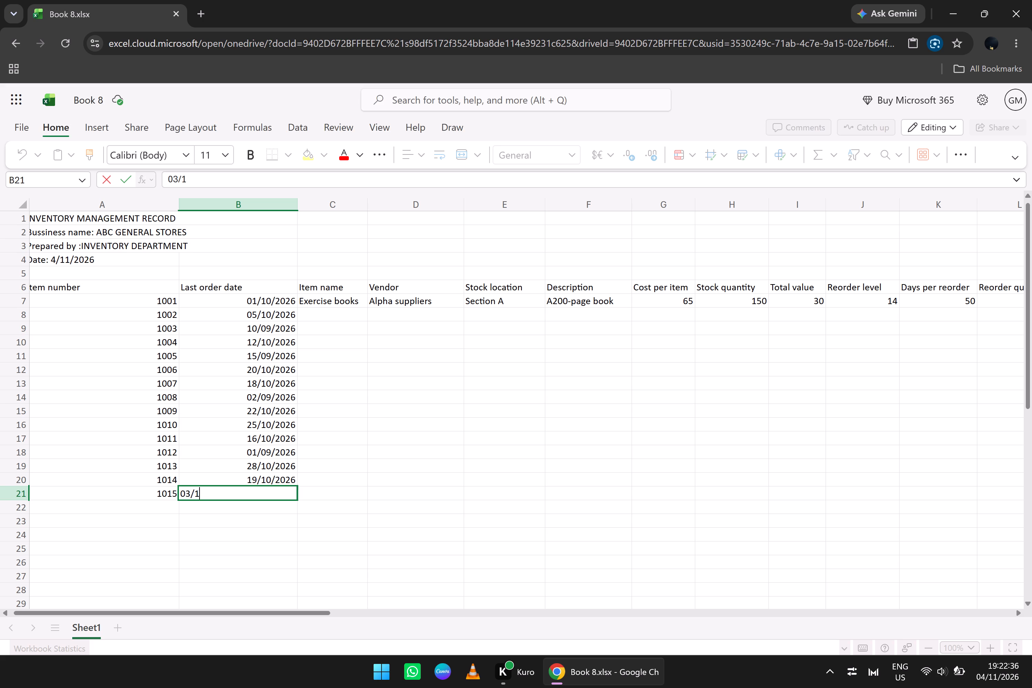
{"action": "key", "text": "9"}
{"action": "key", "text": "BackSpace"}
{"action": "type", "text": "0/"}
{"action": "type", "text": "2026"}
{"action": "key", "text": "Down"}
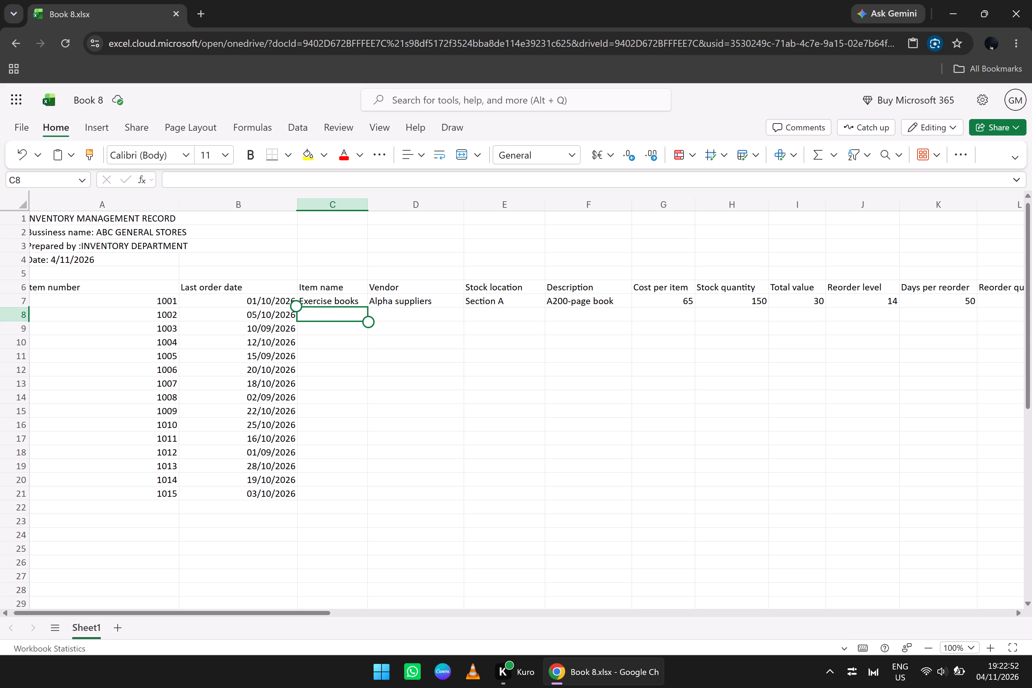
Enter the item names Ball pens, Stapler and Envelopes in C8 to C10 for items 1002 to 1004.
{"action": "key", "text": "b"}
{"action": "key", "text": "a"}
{"action": "type", "text": "ll pens"}
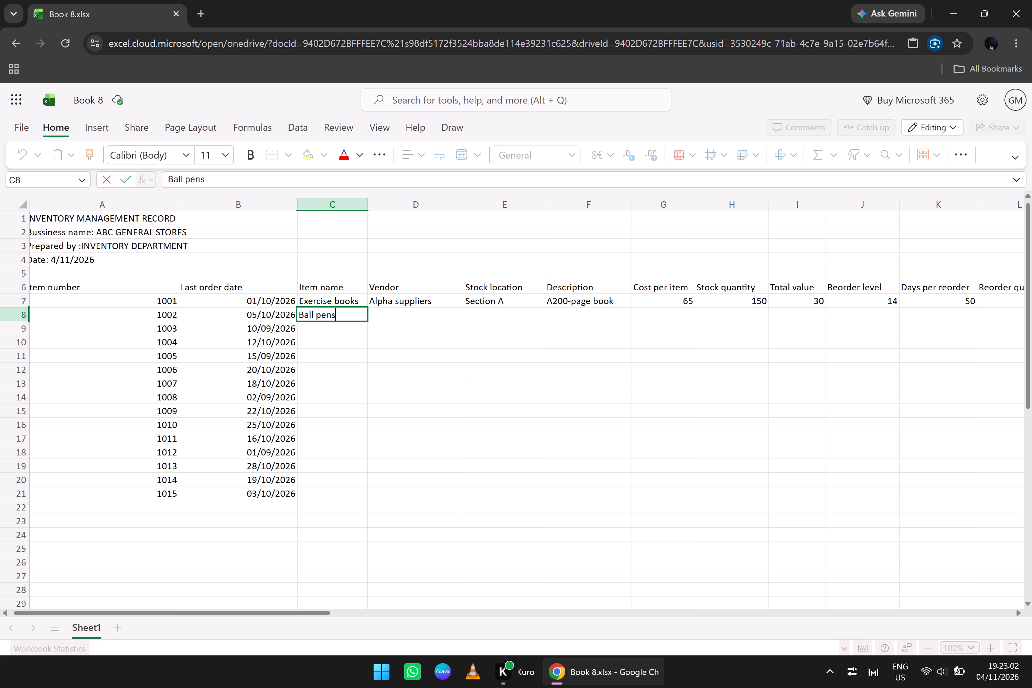
{"action": "key", "text": "Down"}
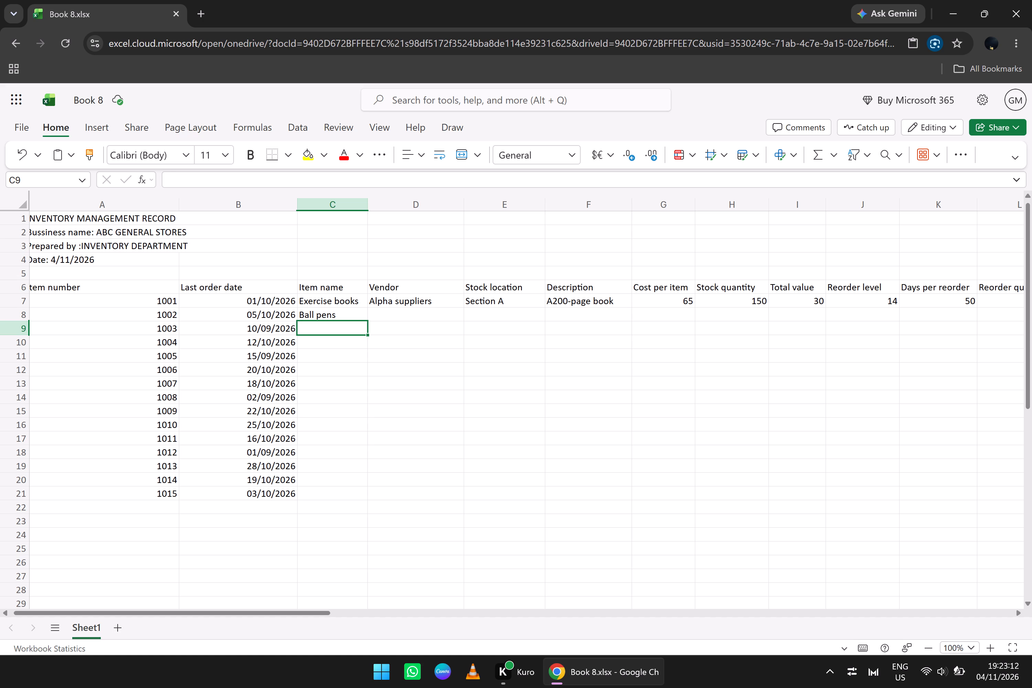
{"action": "key", "text": "s"}
{"action": "type", "text": "tapler"}
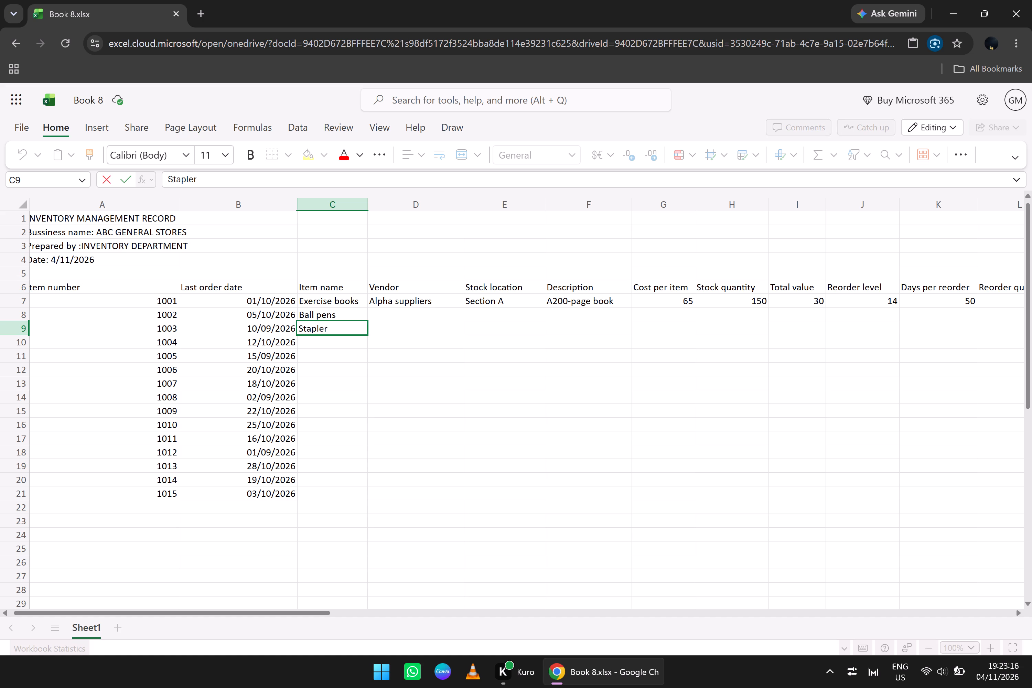
{"action": "key", "text": "Down"}
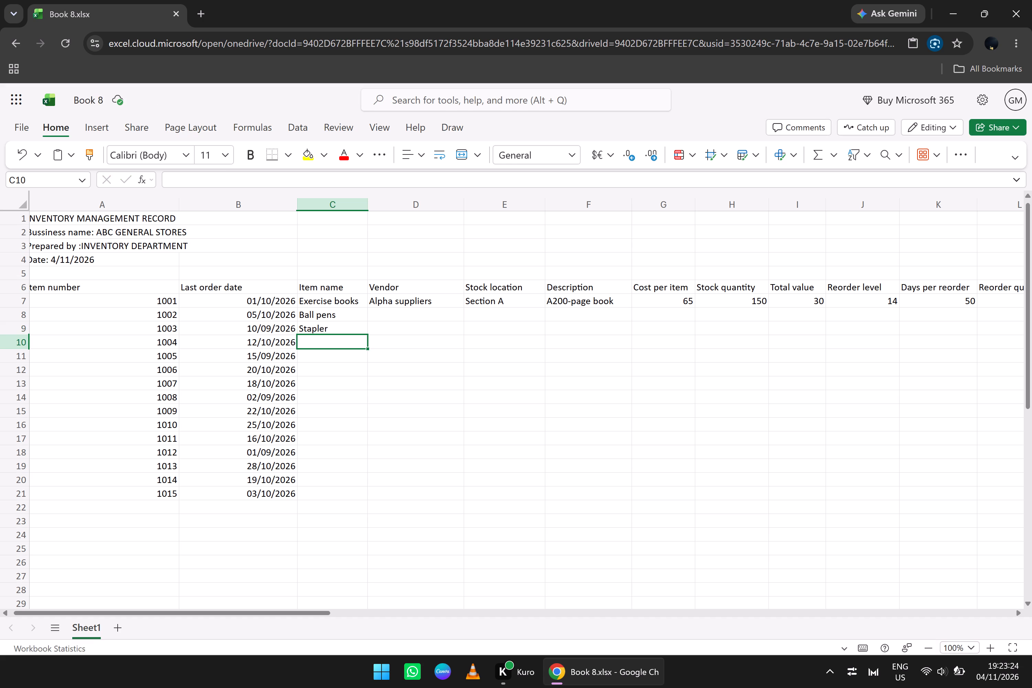
{"action": "key", "text": "e"}
{"action": "type", "text": "nv"}
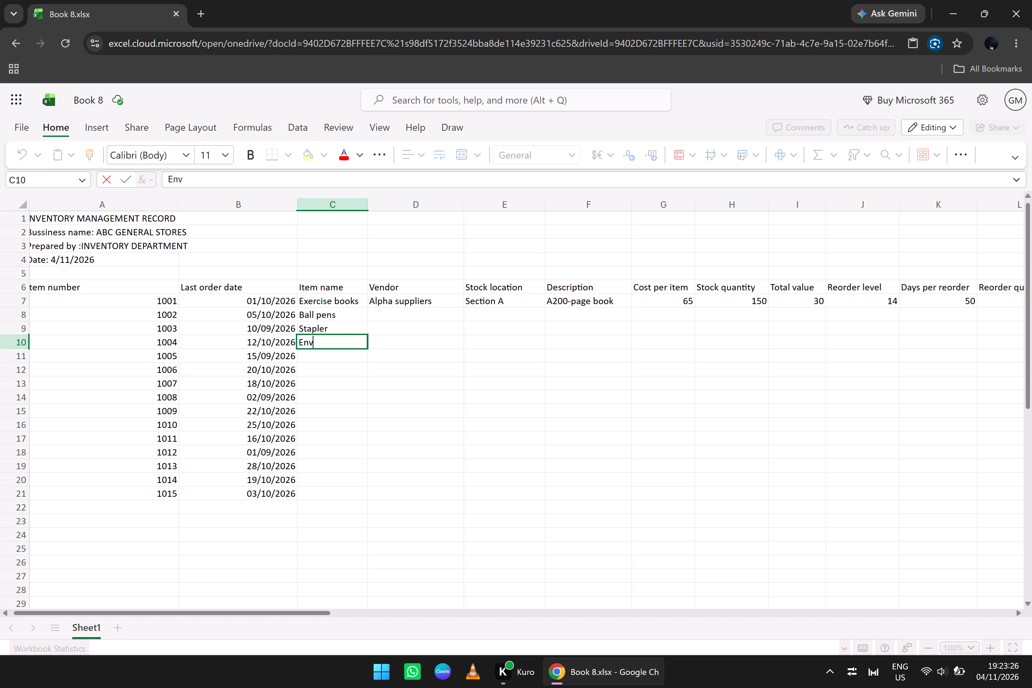
{"action": "type", "text": "elopes"}
{"action": "key", "text": "Down"}
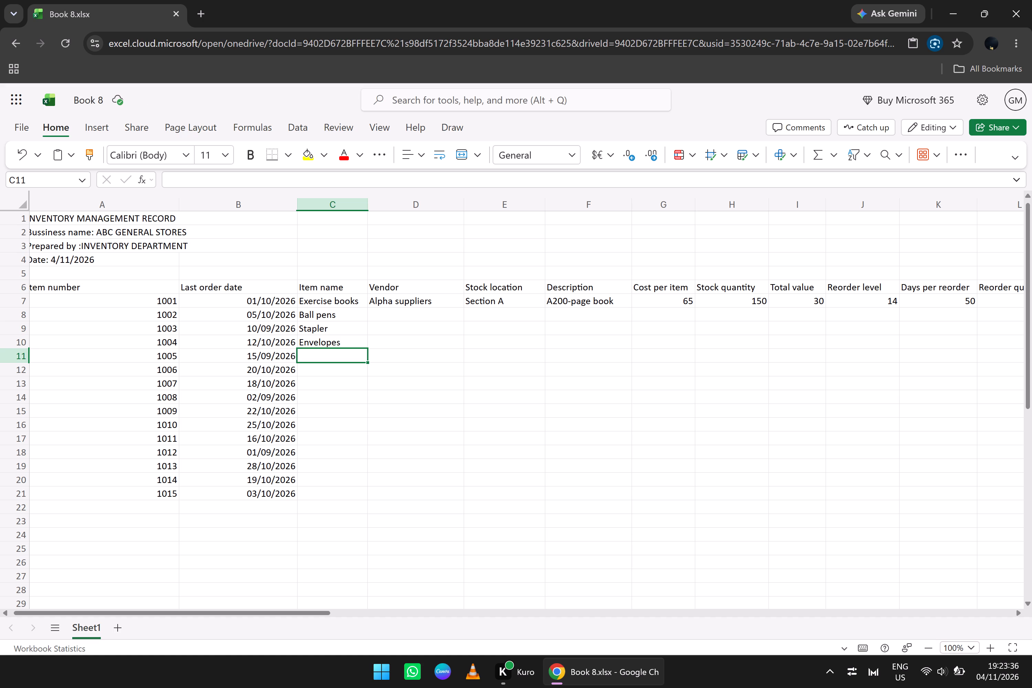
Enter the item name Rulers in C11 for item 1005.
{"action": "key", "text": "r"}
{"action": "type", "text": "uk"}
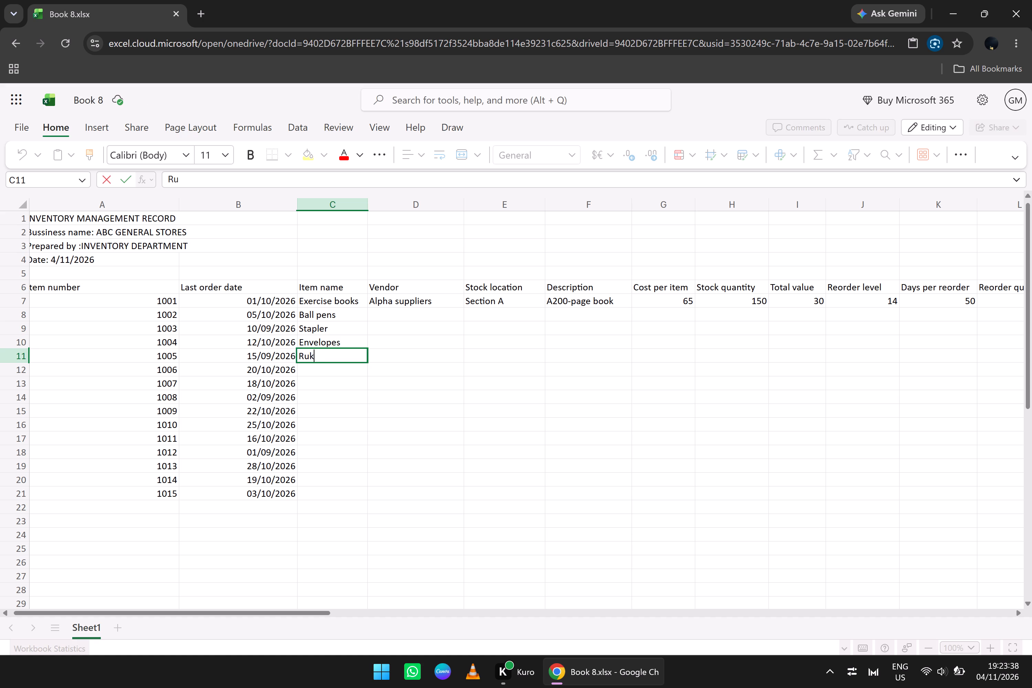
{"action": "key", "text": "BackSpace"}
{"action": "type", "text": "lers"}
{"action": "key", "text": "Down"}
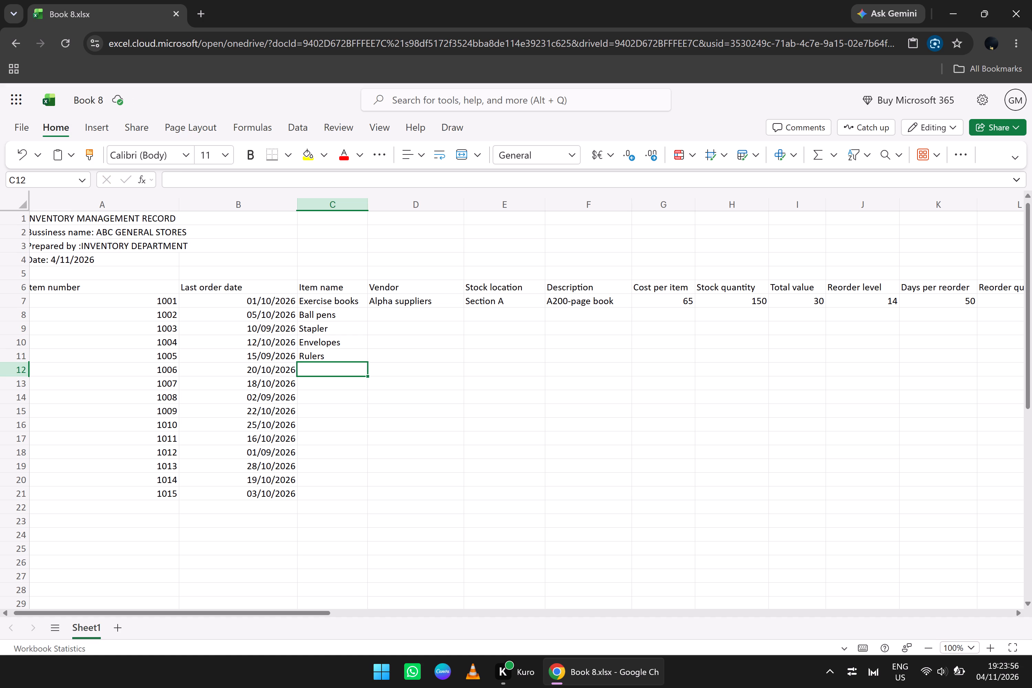
Replace the item name of item 1005 in C11 with Markers.
{"action": "key", "text": "BackSpace"}
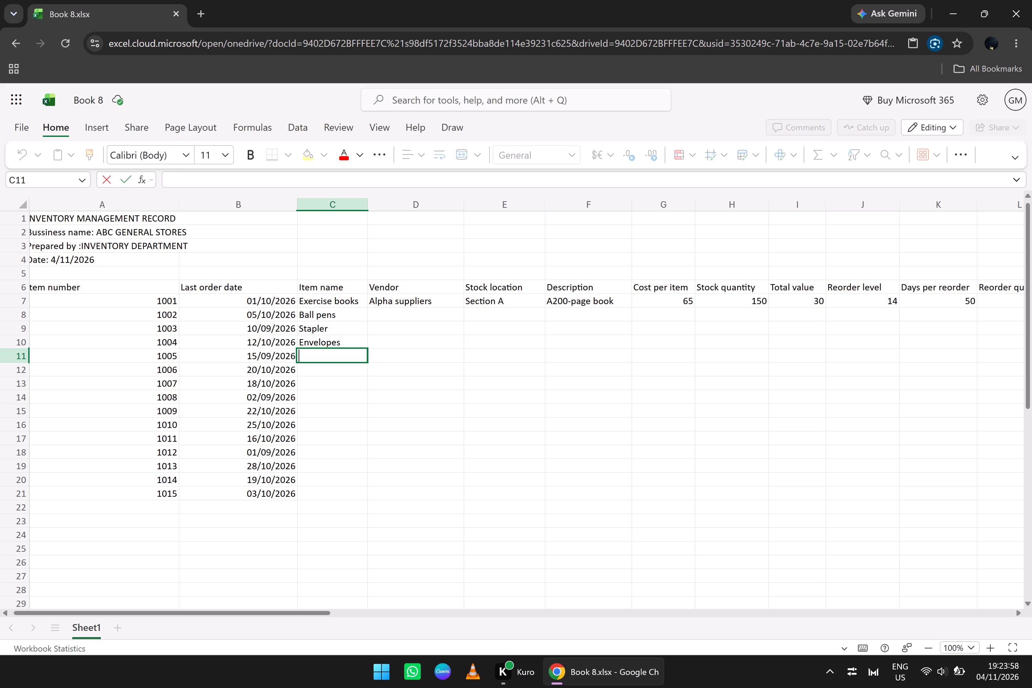
{"action": "key", "text": "m"}
{"action": "type", "text": "arker"}
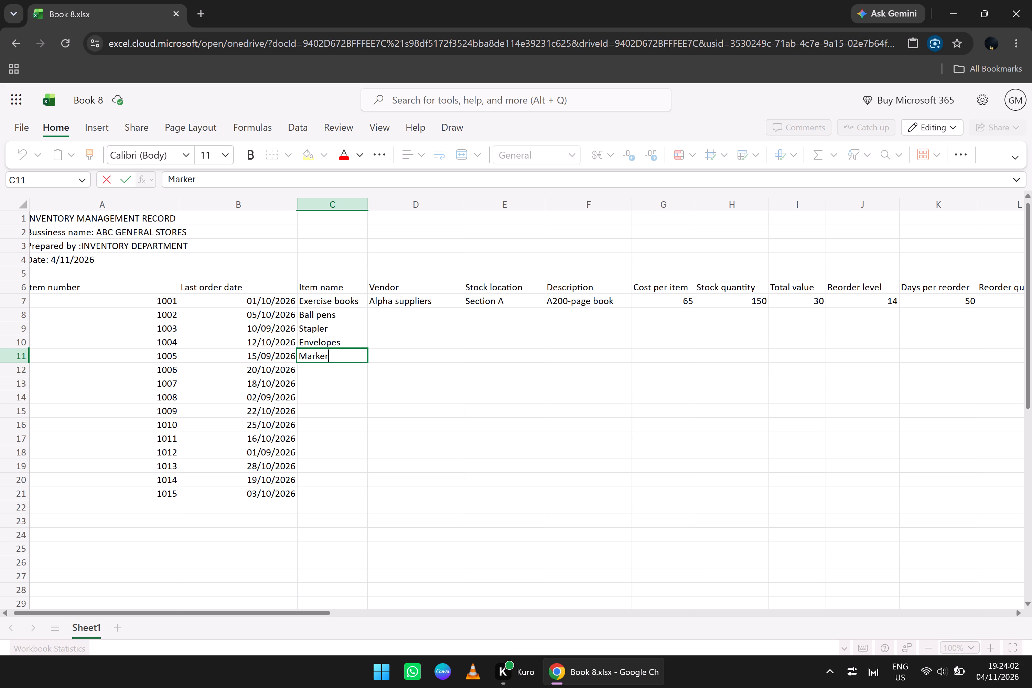
{"action": "key", "text": "s"}
{"action": "key", "text": "Down"}
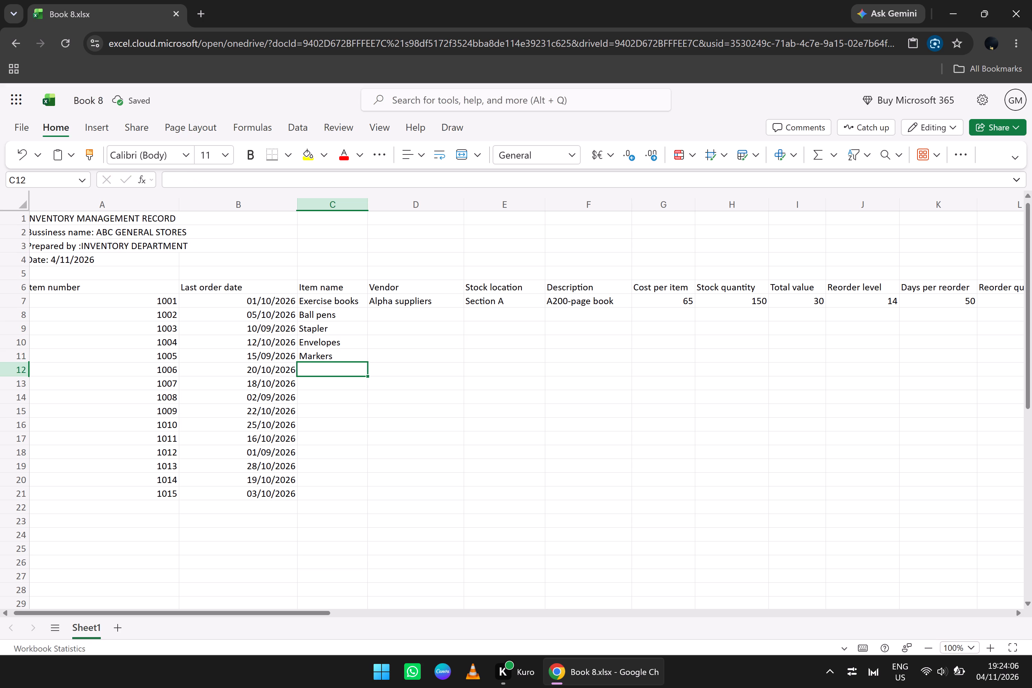
Enter the item name Rulers in C12 for item 1006.
{"action": "key", "text": "r"}
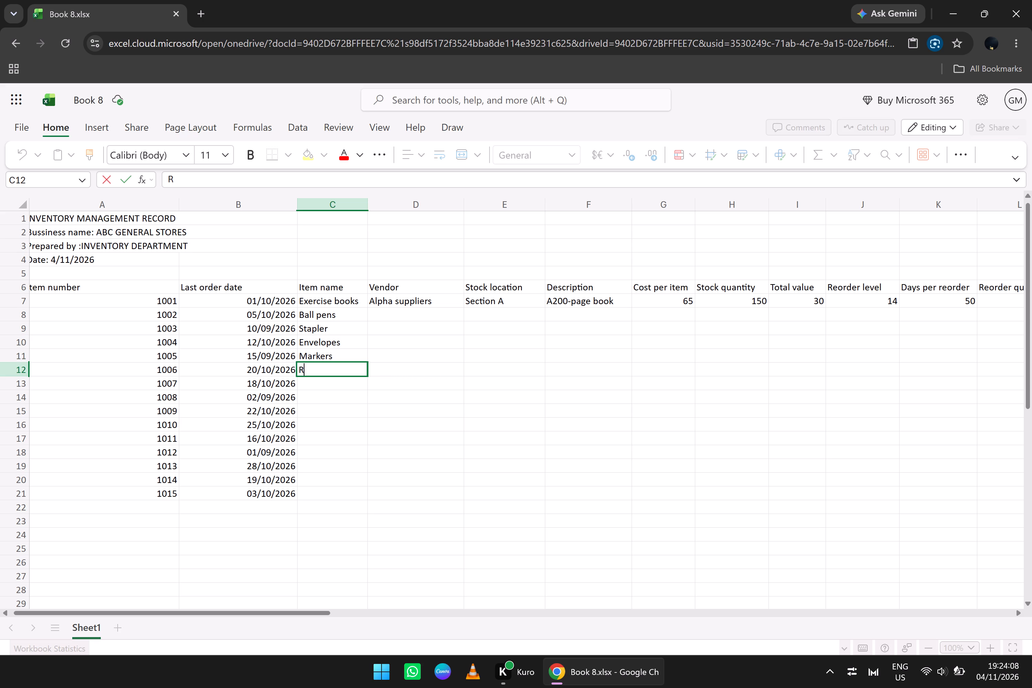
{"action": "type", "text": "ulers"}
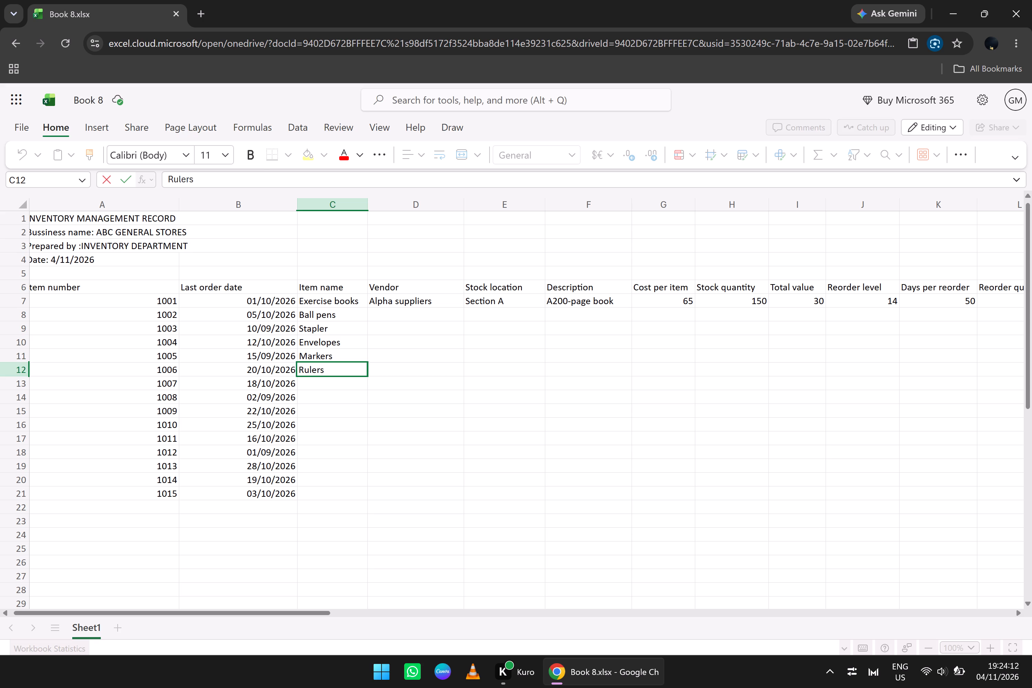
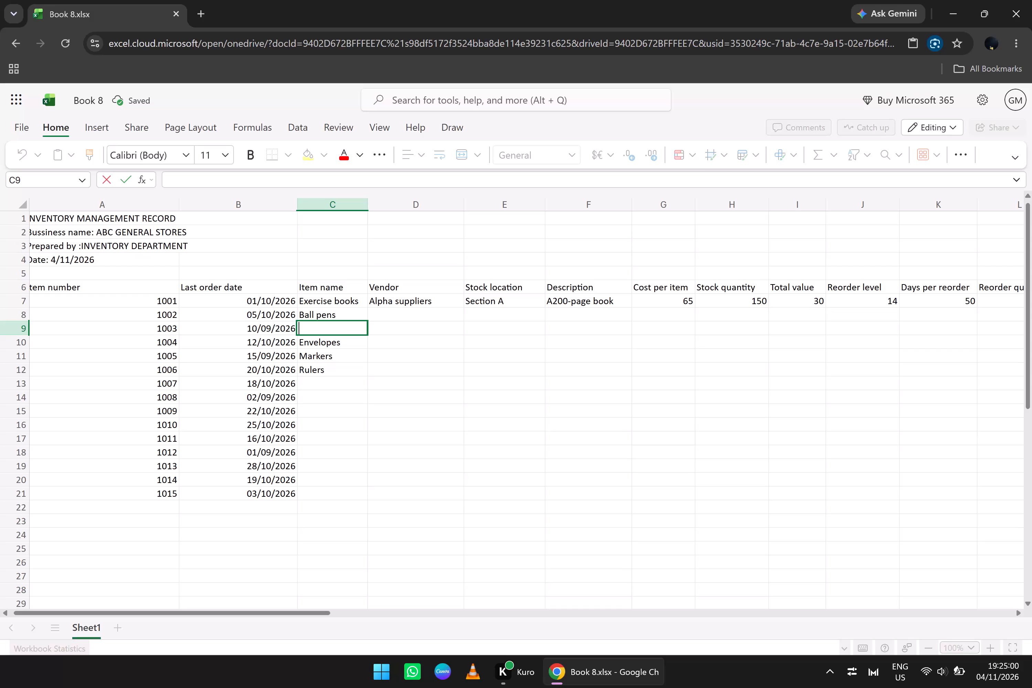
Enter the item name A4 paper in C9 for item 1003.
{"action": "key", "text": "a"}
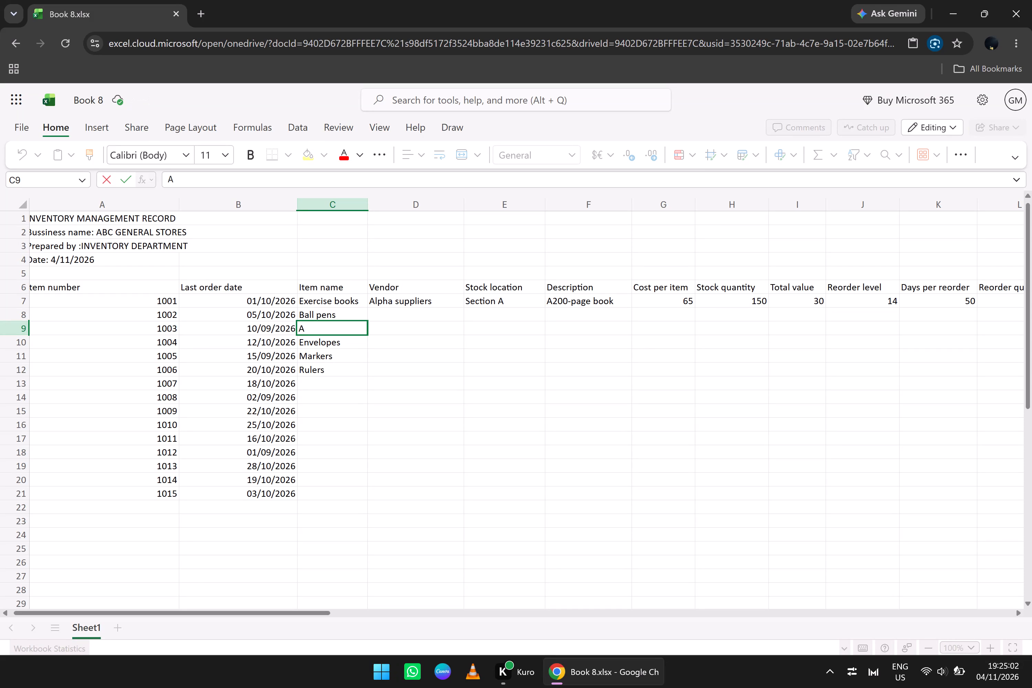
{"action": "key", "text": "4"}
{"action": "key", "text": "space"}
{"action": "type", "text": "papers"}
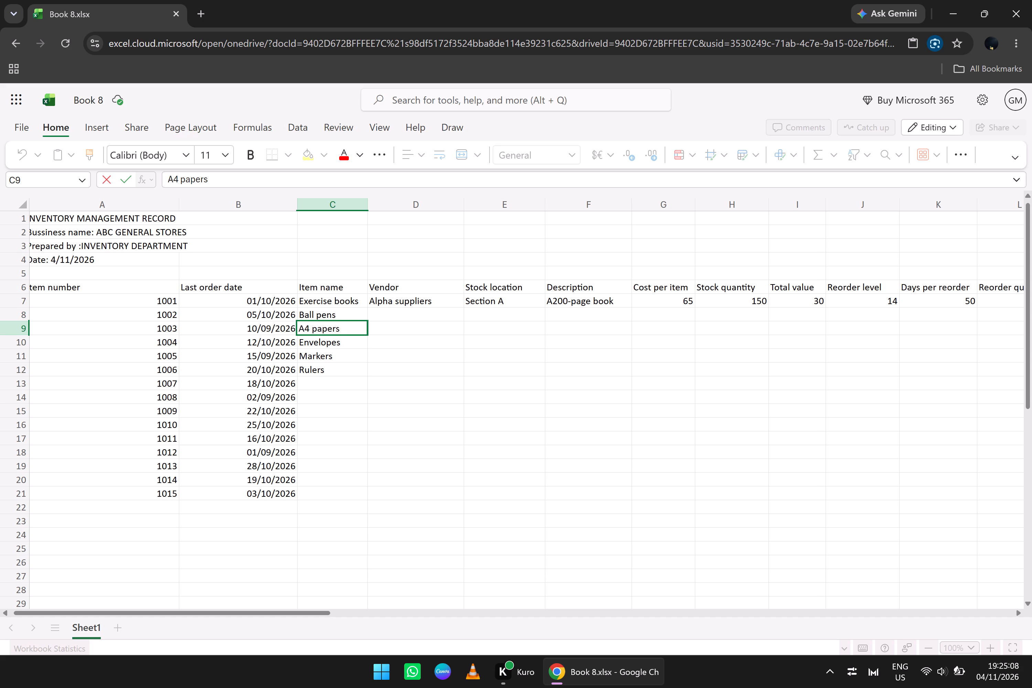
{"action": "key", "text": "BackSpace"}
{"action": "key", "text": "Down"}
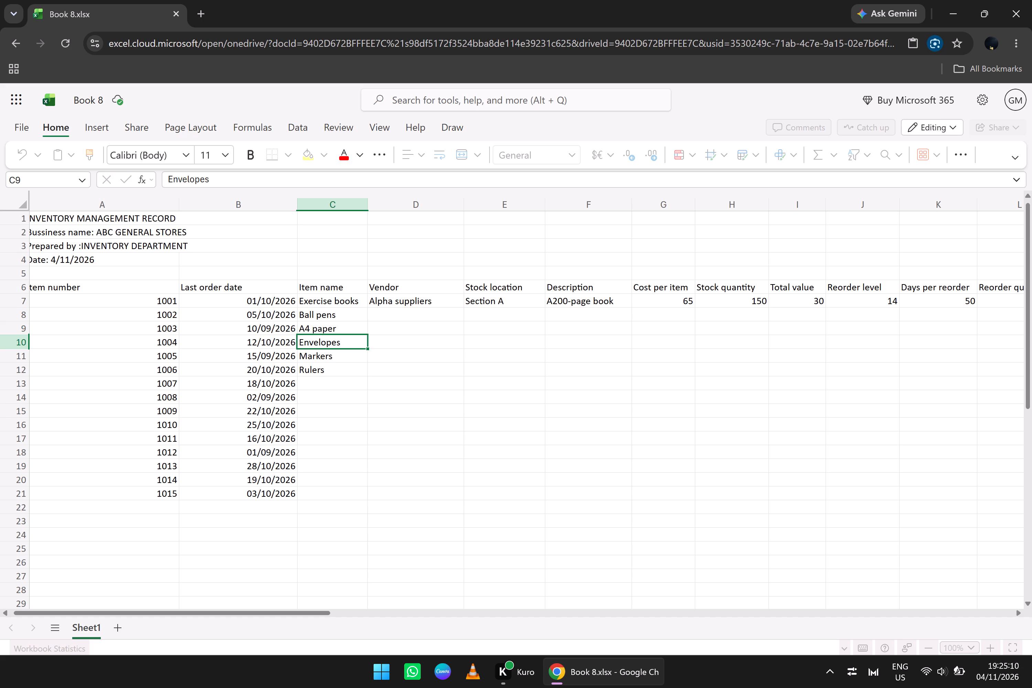
Replace the item name of item 1004 in C10 with Staplers.
{"action": "key", "text": "BackSpace"}
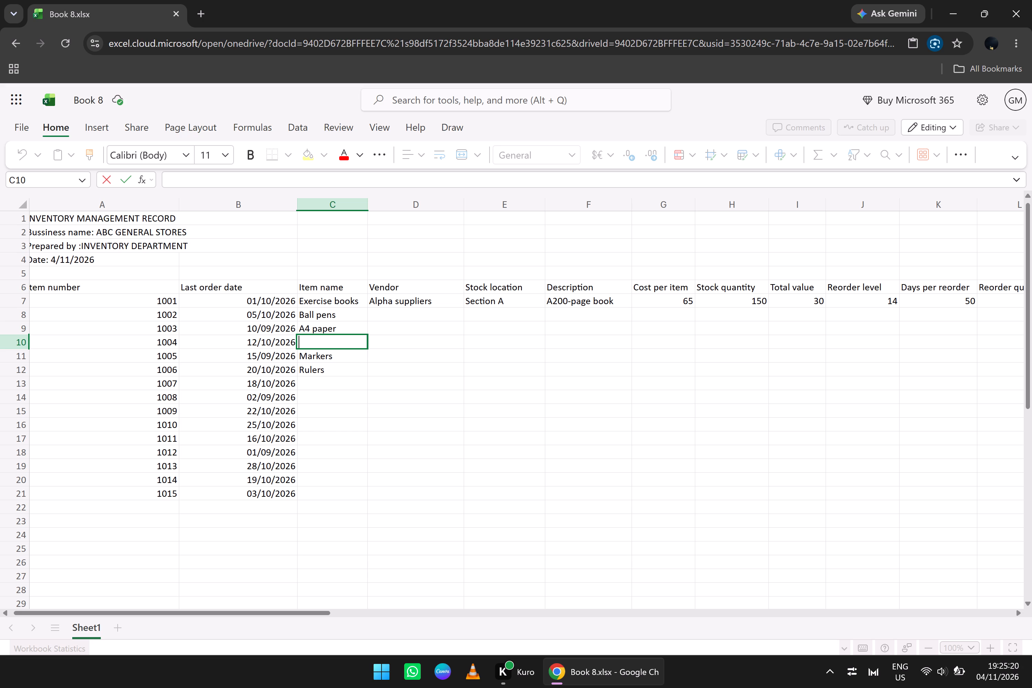
{"action": "key", "text": "s"}
{"action": "type", "text": "taplers"}
{"action": "key", "text": "Down"}
Replace the item name of item 1005 in C11 with Envelopes.
{"action": "key", "text": "BackSpace"}
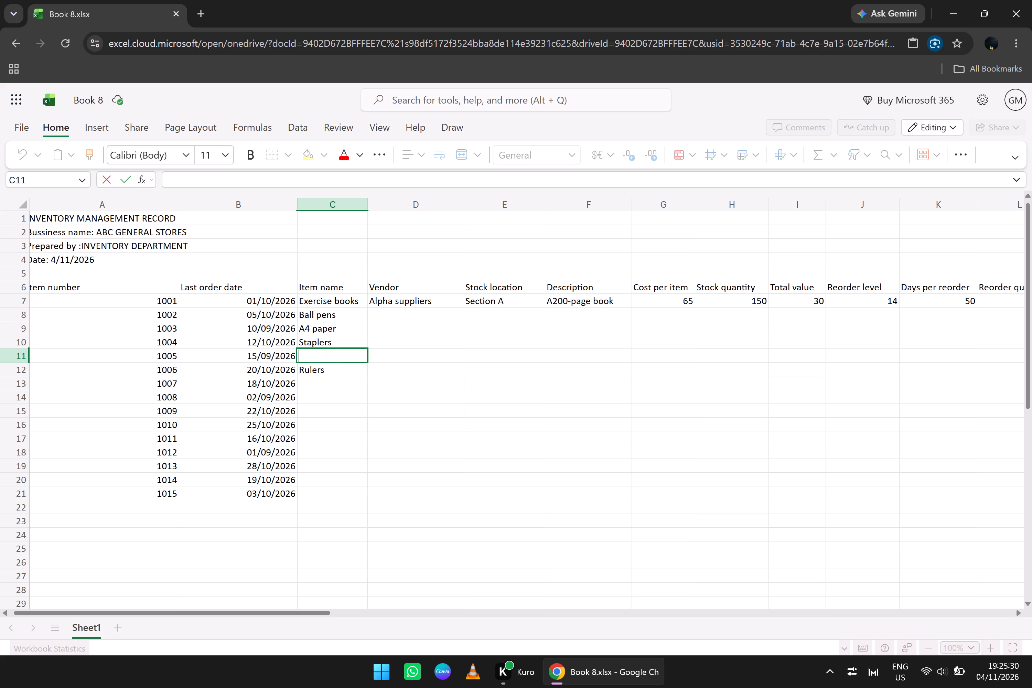
{"action": "key", "text": "e"}
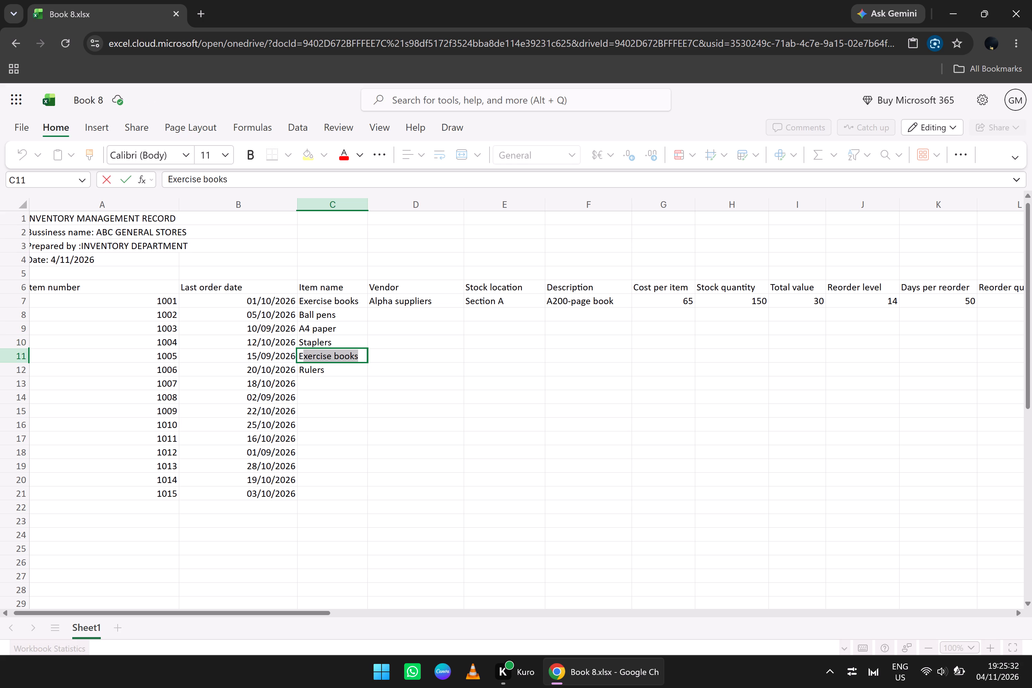
{"action": "key", "text": "n"}
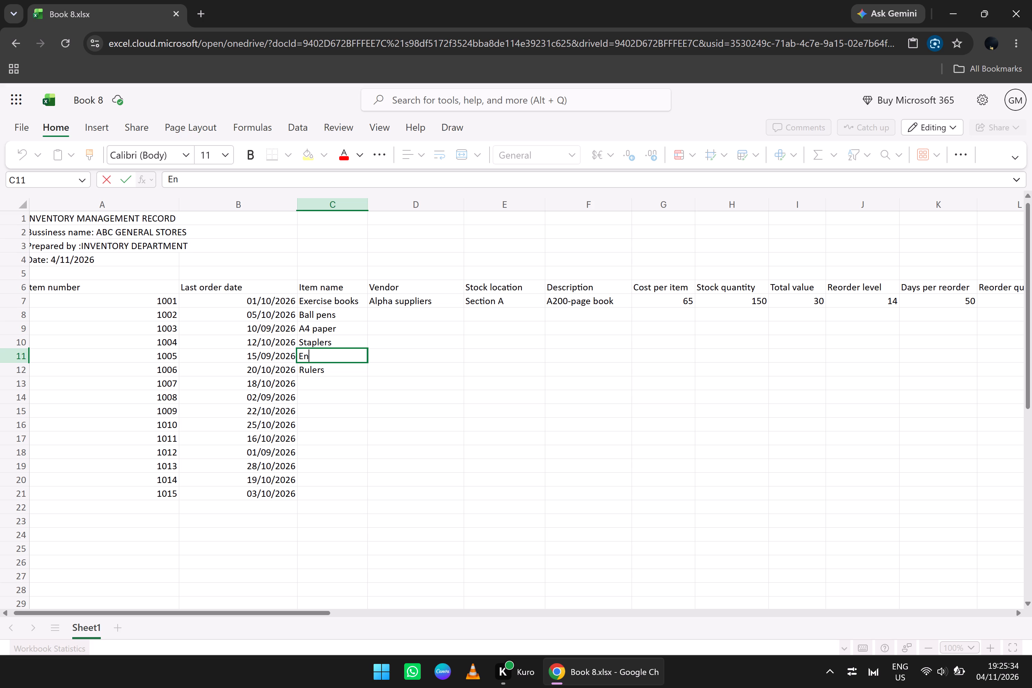
{"action": "key", "text": "v"}
{"action": "key", "text": "e"}
{"action": "type", "text": "lopes"}
{"action": "key", "text": "Return"}
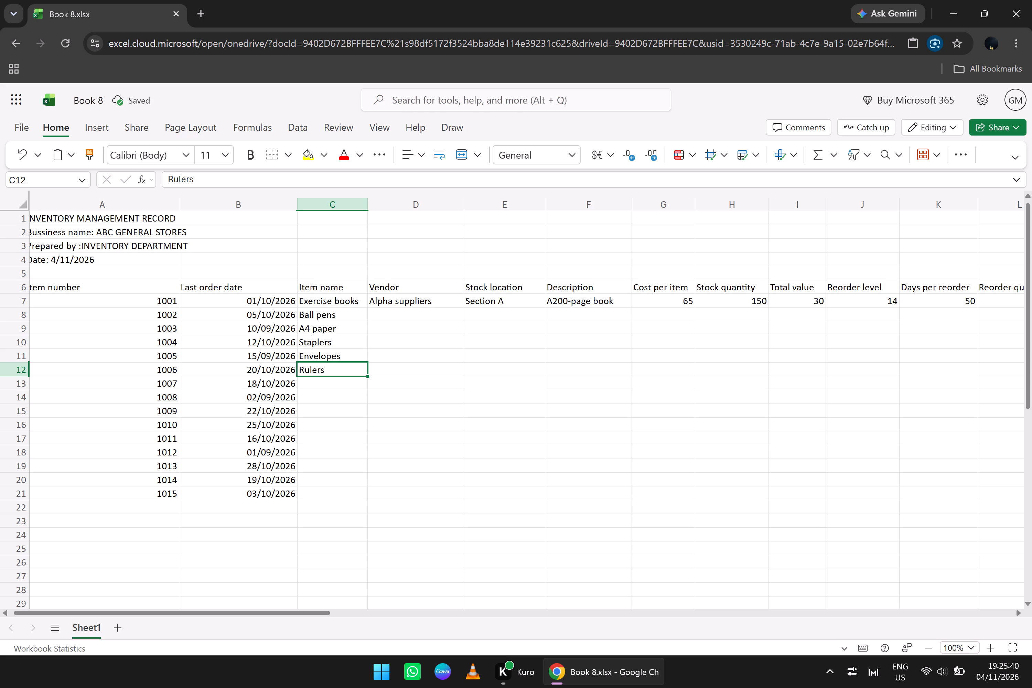
Replace the item name of item 1006 in C12 with Markers.
{"action": "key", "text": "BackSpace"}
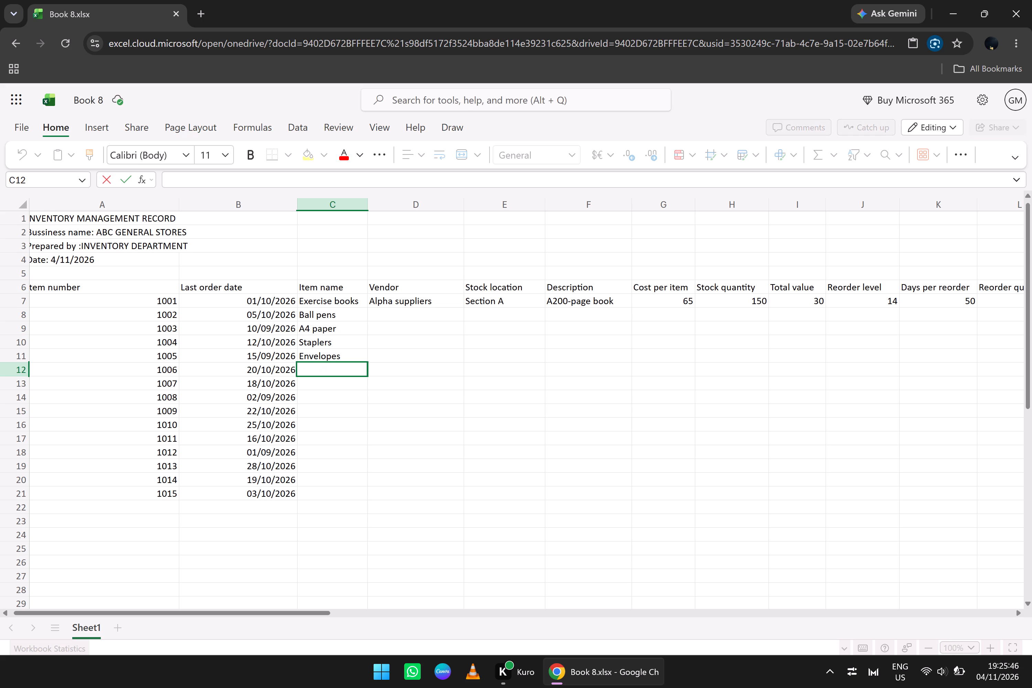
{"action": "key", "text": "m"}
{"action": "type", "text": "arkers"}
{"action": "key", "text": "Down"}
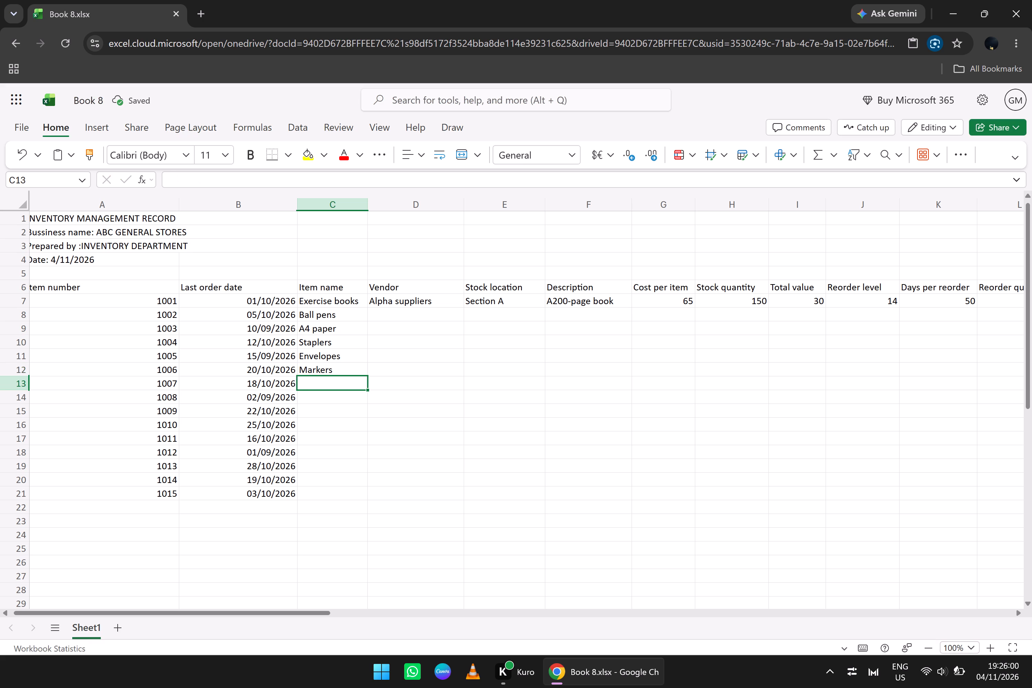
Enter the item names Rulers and Files in C13 and C14 for items 1007 and 1008.
{"action": "key", "text": "r"}
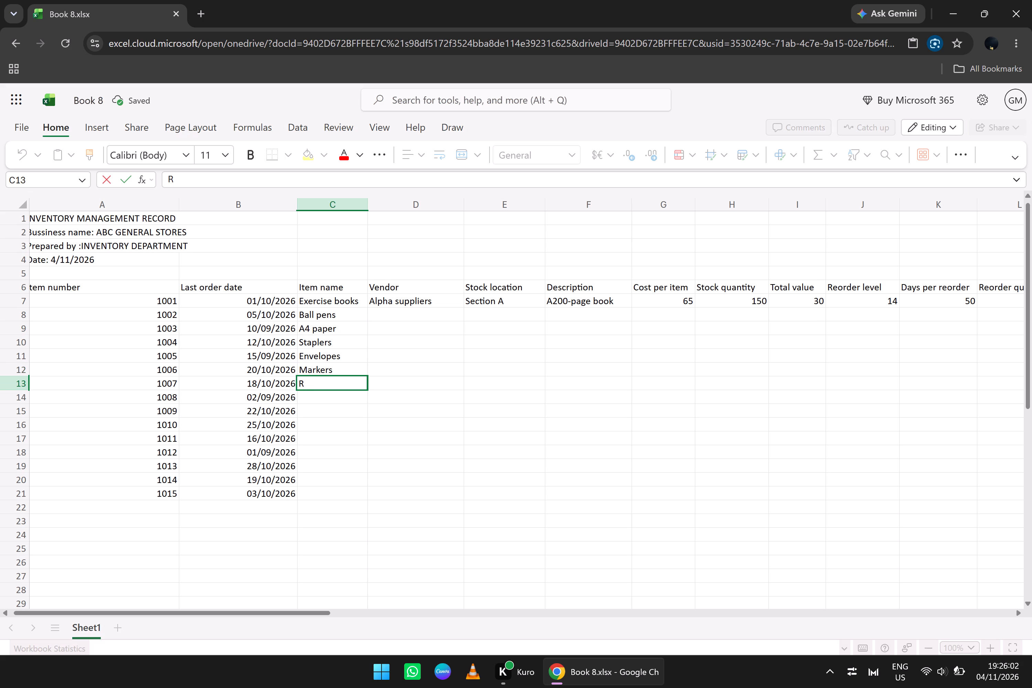
{"action": "type", "text": "ul"}
{"action": "type", "text": "ers"}
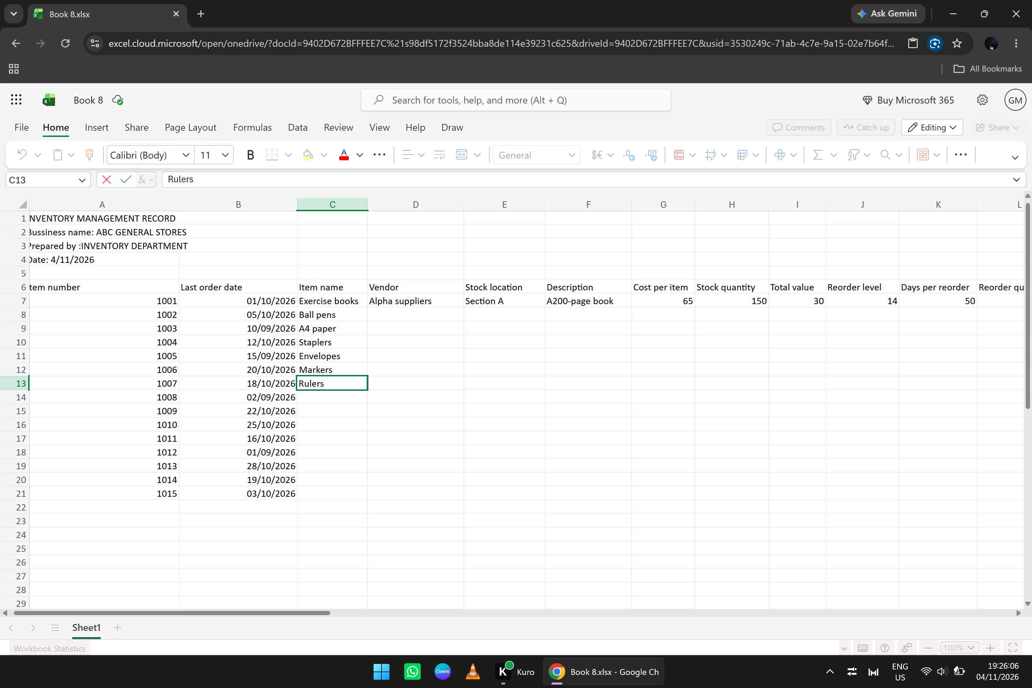
{"action": "key", "text": "Down"}
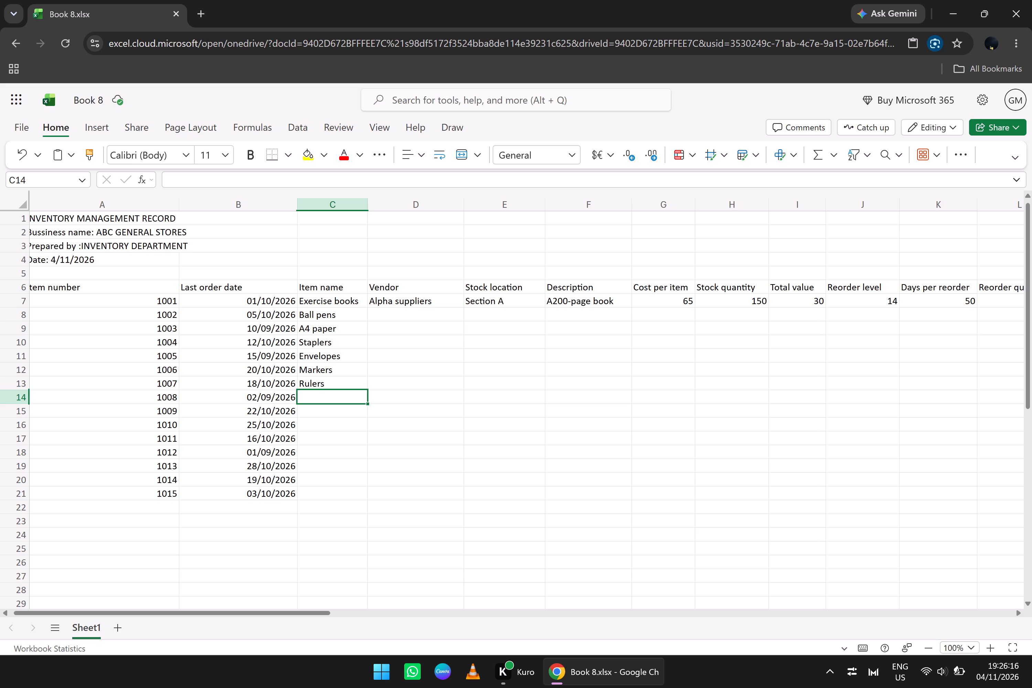
{"action": "key", "text": "f"}
{"action": "key", "text": "i"}
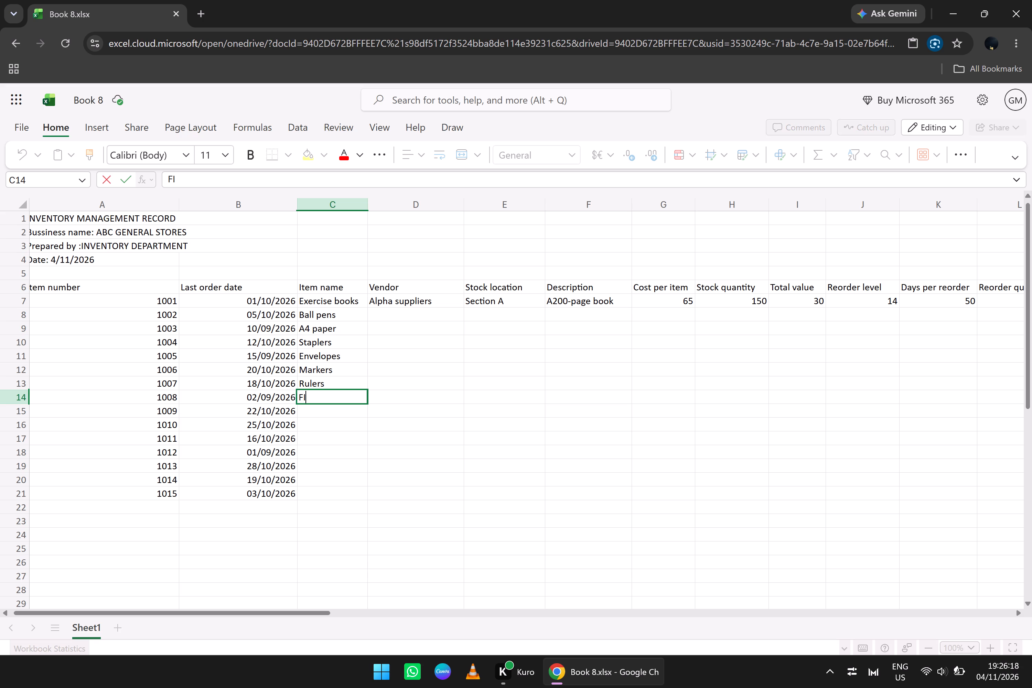
{"action": "key", "text": "BackSpace"}
{"action": "type", "text": "iles"}
{"action": "key", "text": "Down"}
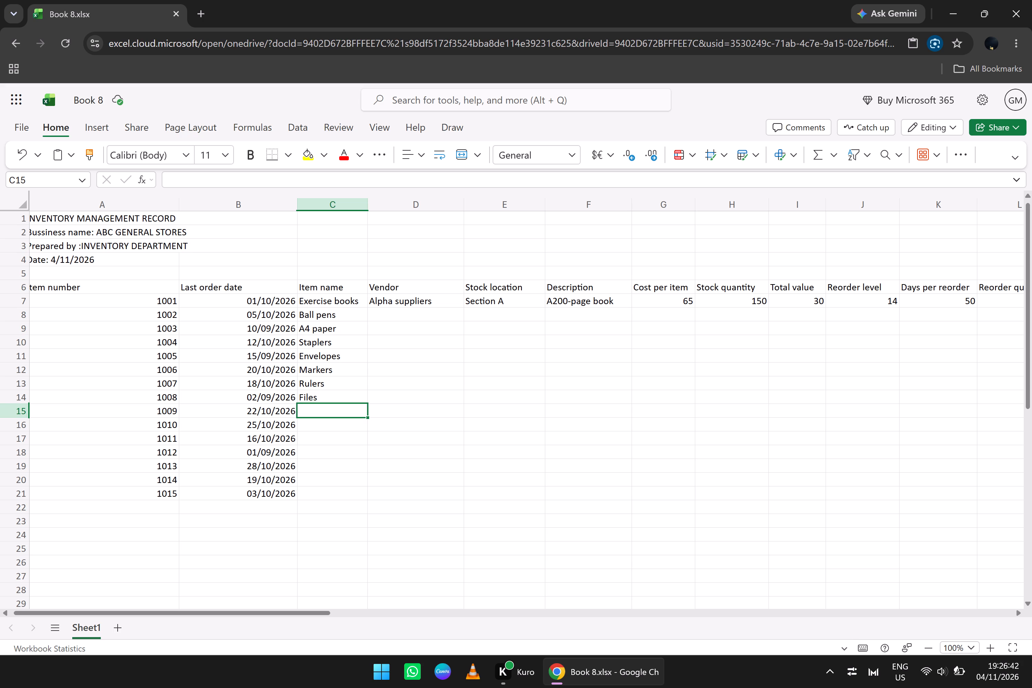
Enter the item name Notebooks in C15 for item 1009.
{"action": "key", "text": "n"}
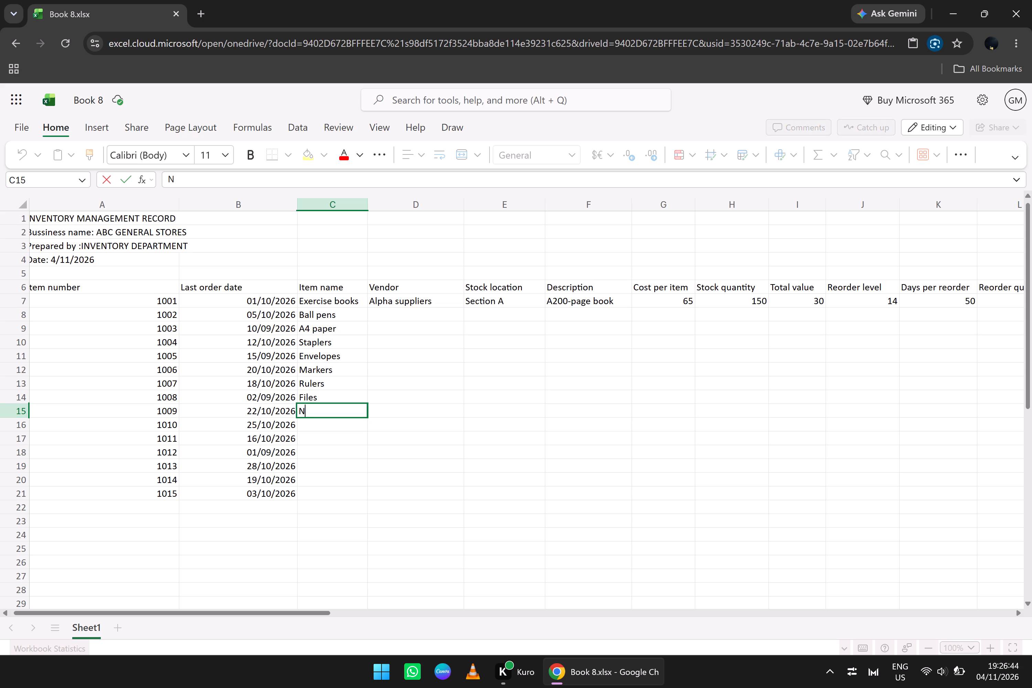
{"action": "key", "text": "o"}
{"action": "type", "text": "te"}
{"action": "key", "text": "space"}
{"action": "key", "text": "BackSpace"}
{"action": "type", "text": "bo"}
{"action": "type", "text": "oks"}
{"action": "key", "text": "Down"}
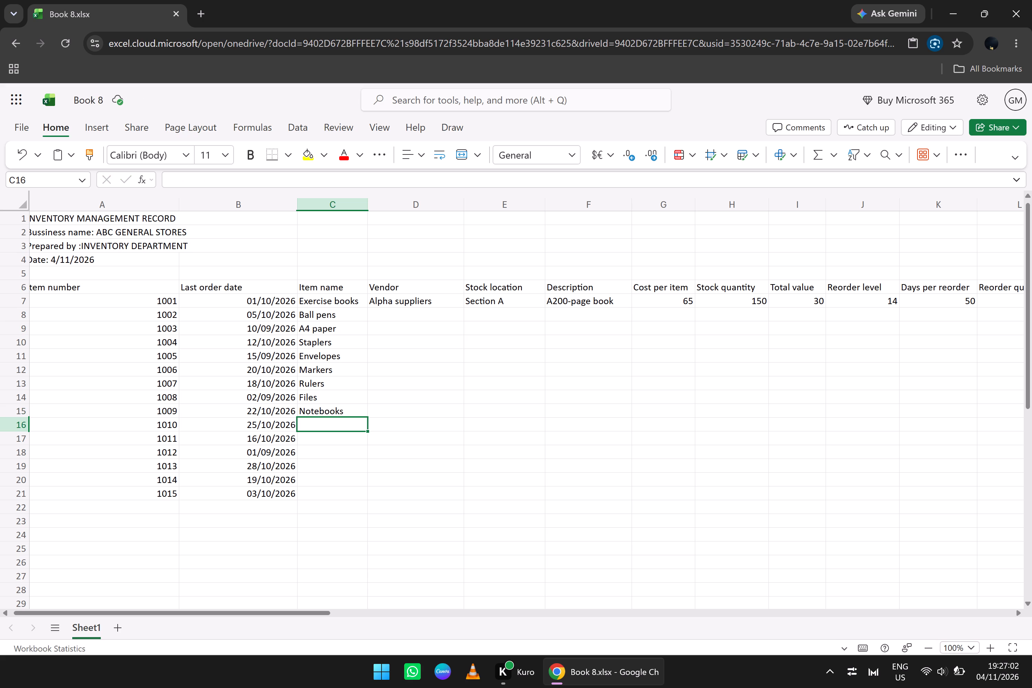
Enter the item name Glue sticks in C16 for item 1010.
{"action": "key", "text": "g"}
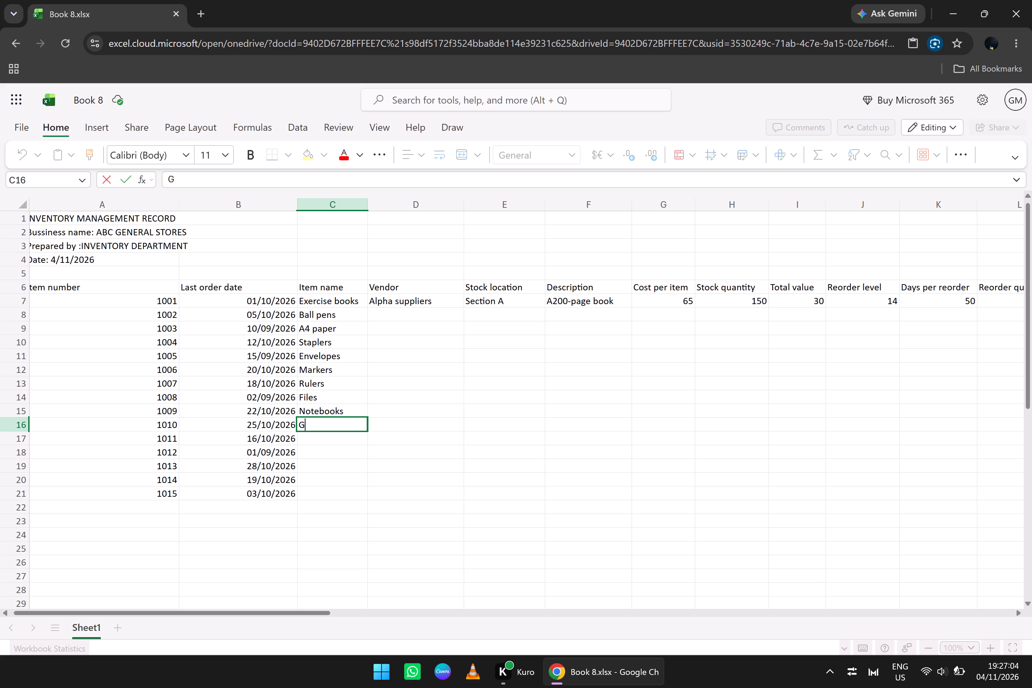
{"action": "type", "text": "lue"}
{"action": "key", "text": "space"}
{"action": "type", "text": "s"}
{"action": "type", "text": "ticks"}
{"action": "key", "text": "Down"}
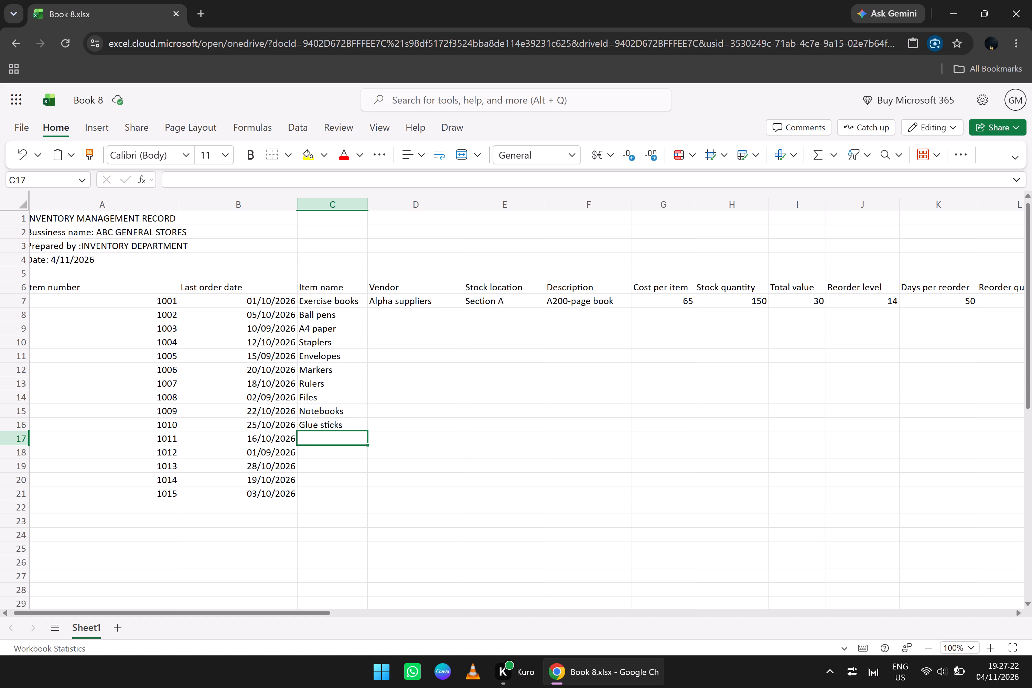
Enter the item names Scissors and Highlighters in C17 and C18 for items 1011 and 1012.
{"action": "key", "text": "s"}
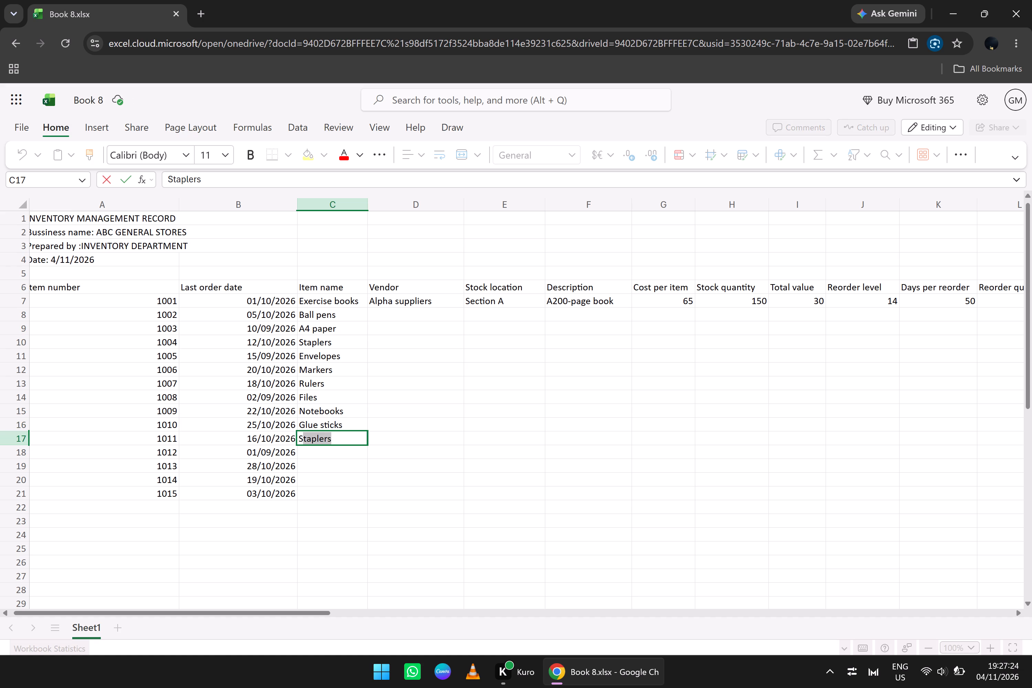
{"action": "type", "text": "ci"}
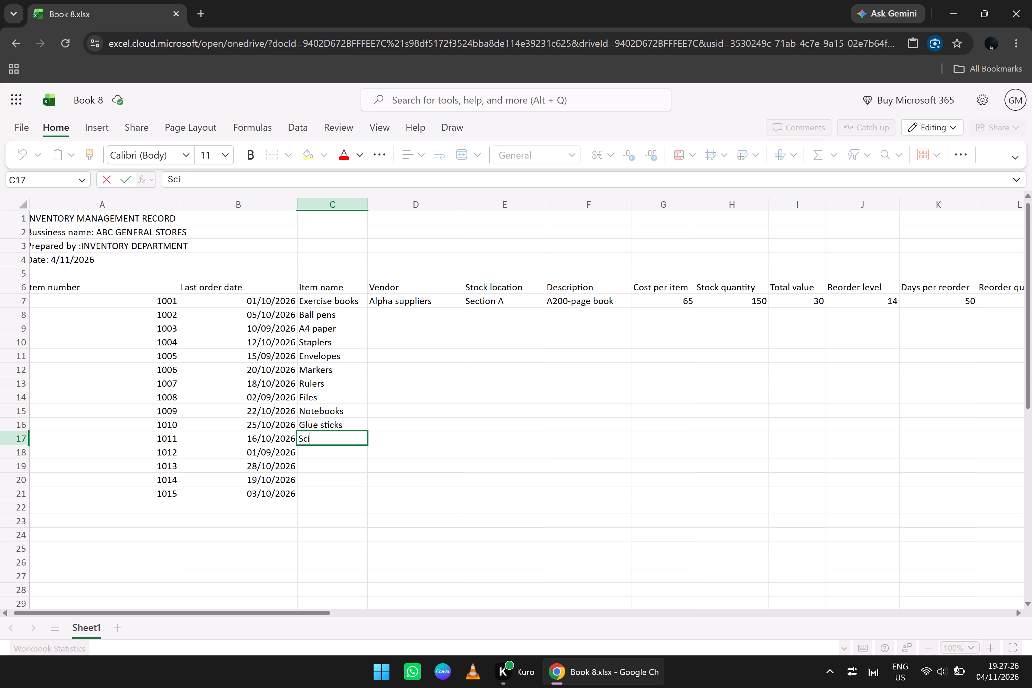
{"action": "type", "text": "ss"}
{"action": "type", "text": "ors"}
{"action": "key", "text": "Down"}
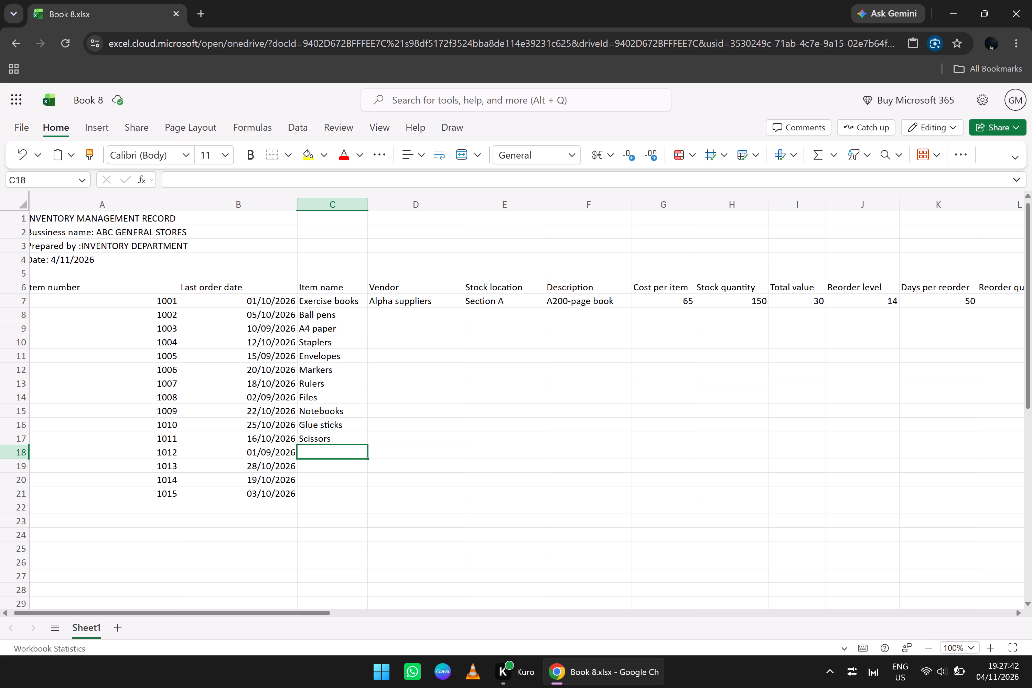
{"action": "key", "text": "h"}
{"action": "type", "text": "igh"}
{"action": "type", "text": "lighters"}
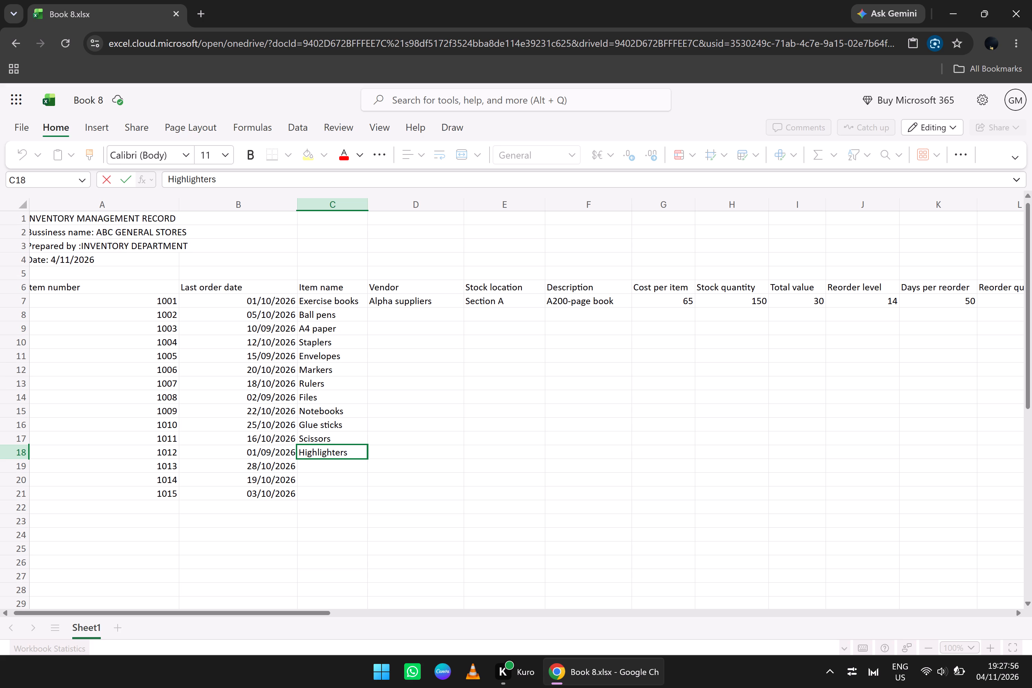
{"action": "key", "text": "Down"}
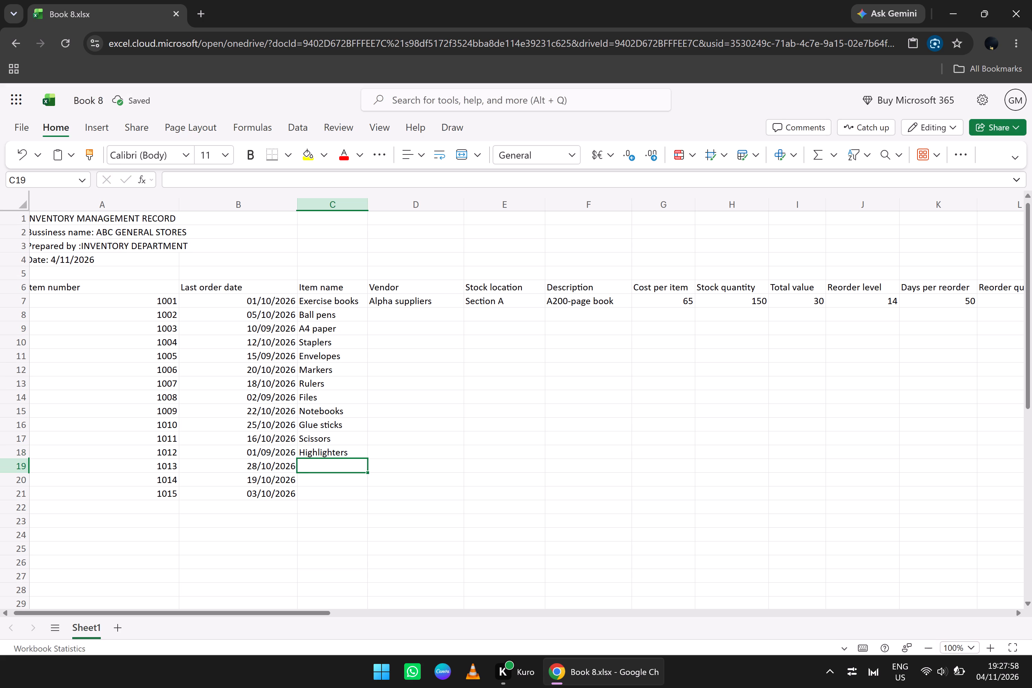
Enter the item name Calculators in C19 for item 1013.
{"action": "type", "text": "CC"}
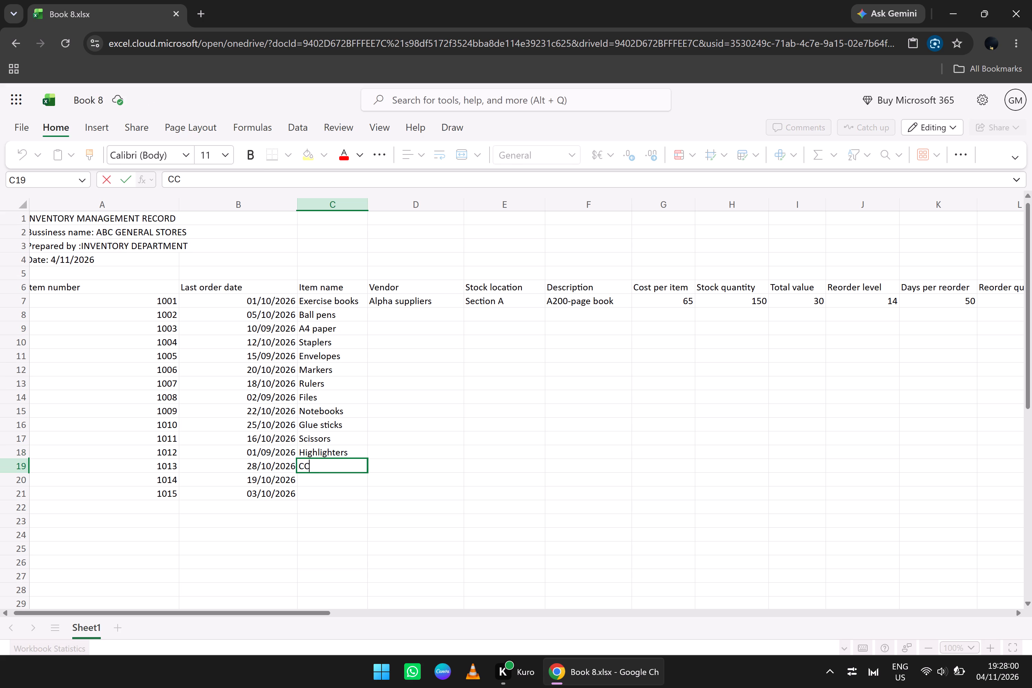
{"action": "key", "text": "BackSpace"}
{"action": "type", "text": "al"}
{"action": "type", "text": "culators"}
{"action": "key", "text": "Down"}
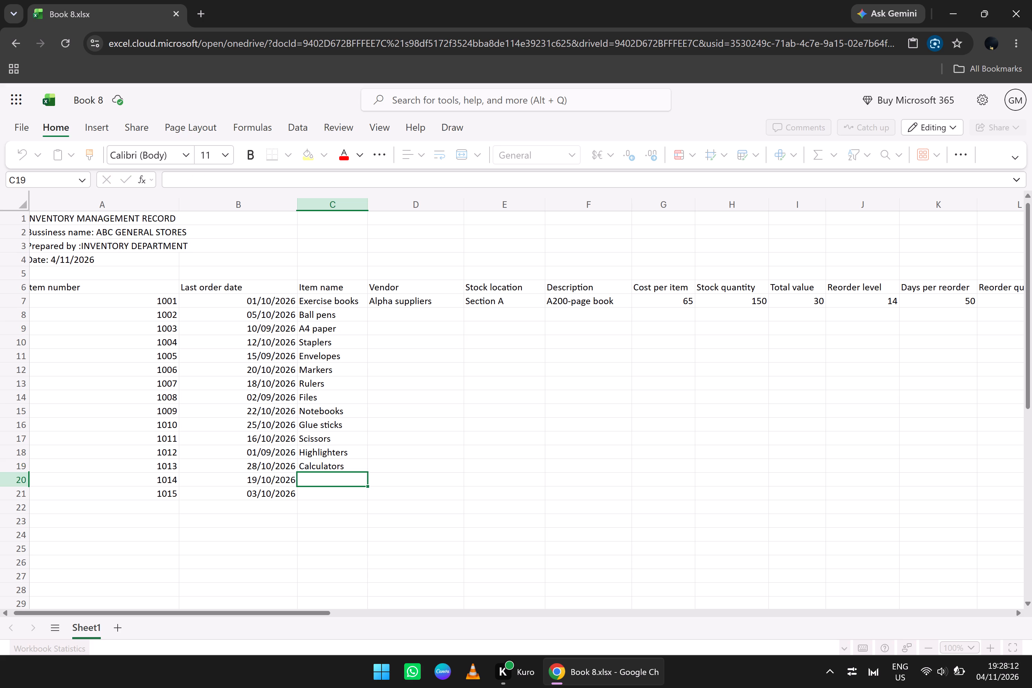
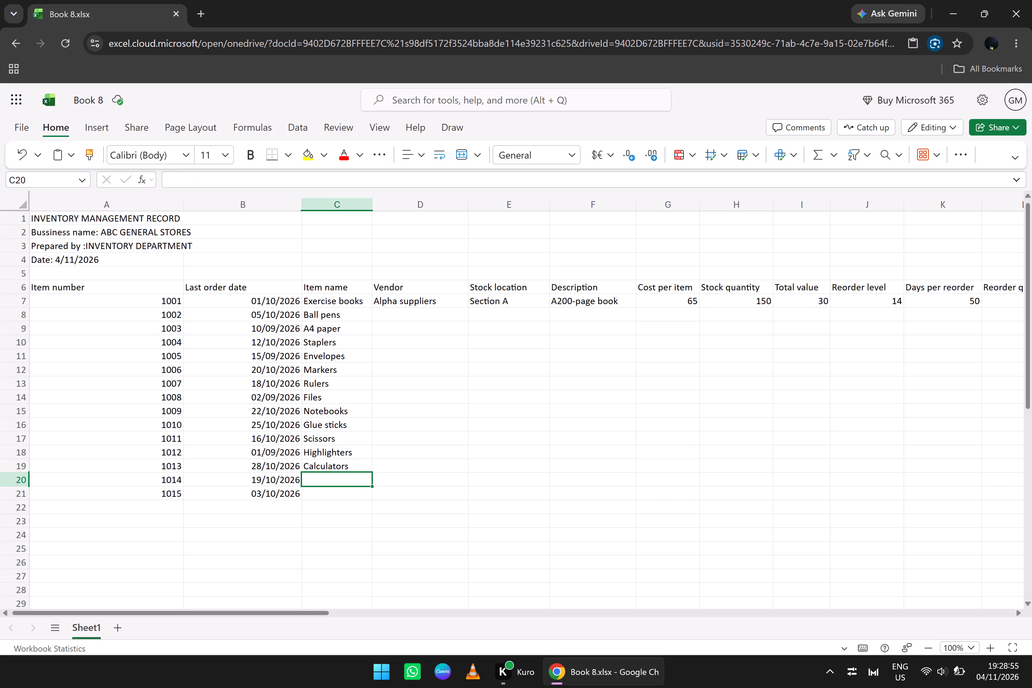
Enter the item names Correction tape and Printing ink in C20 and C21 for items 1014 and 1015.
{"action": "key", "text": "c"}
{"action": "type", "text": "orrection tape"}
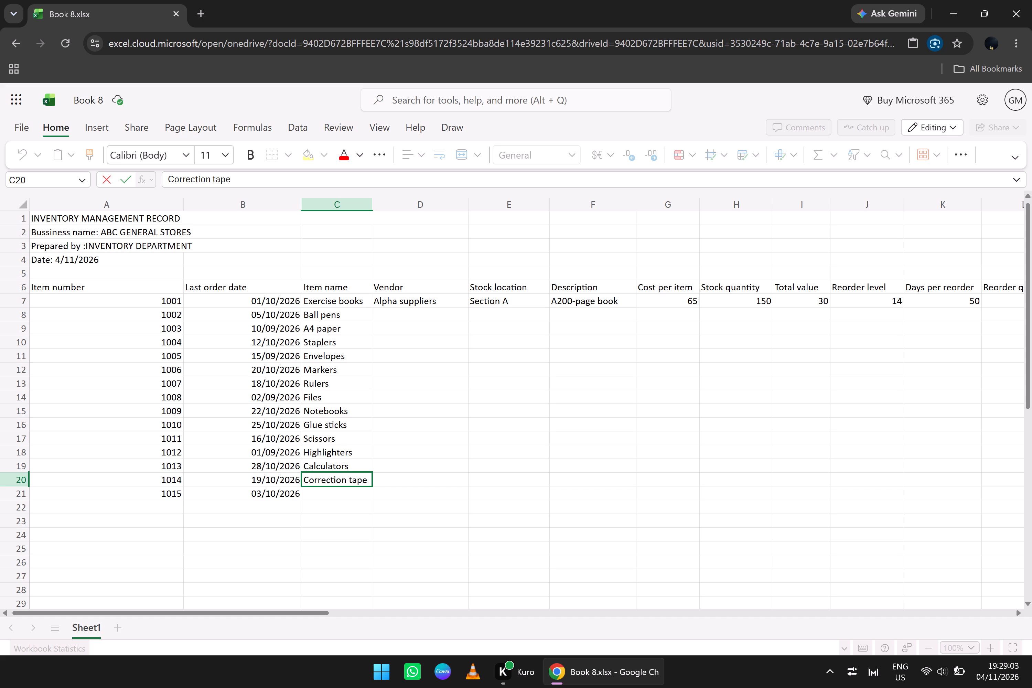
{"action": "key", "text": "Down"}
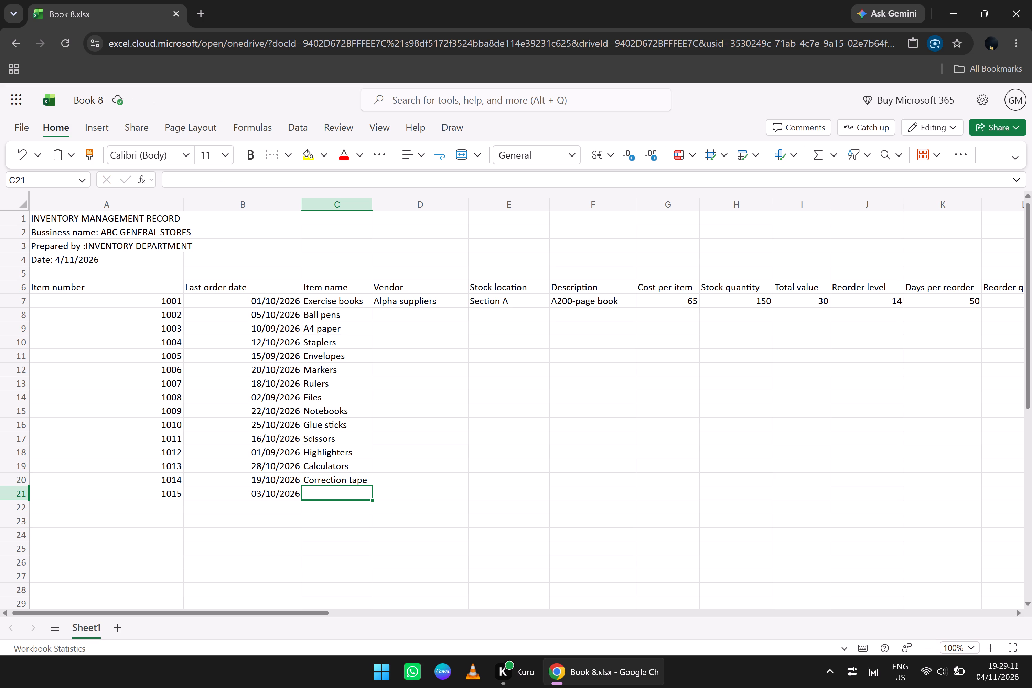
{"action": "key", "text": "p"}
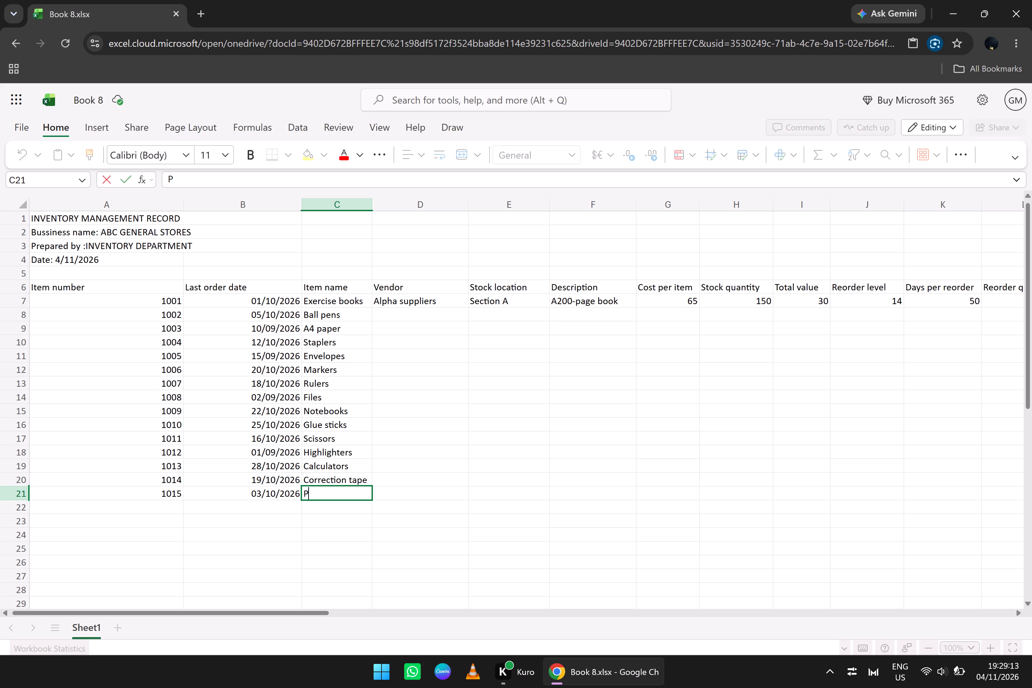
{"action": "type", "text": "rinting ink"}
{"action": "key", "text": "Down"}
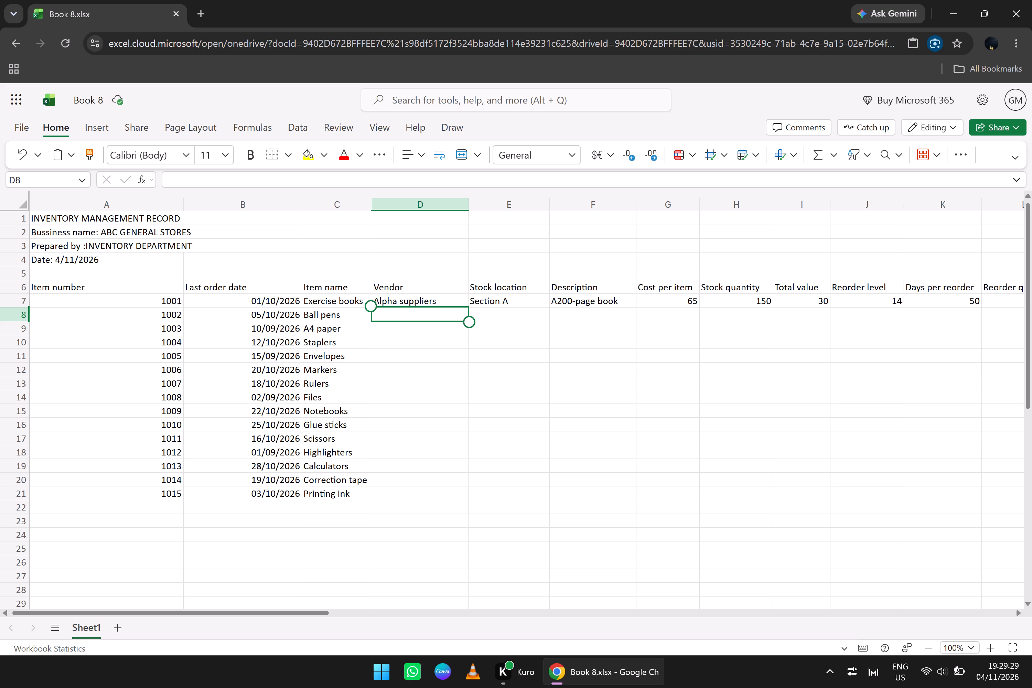
Enter the vendor Quick supplies in D8 for item 1002, Ball pens.
{"action": "key", "text": "q"}
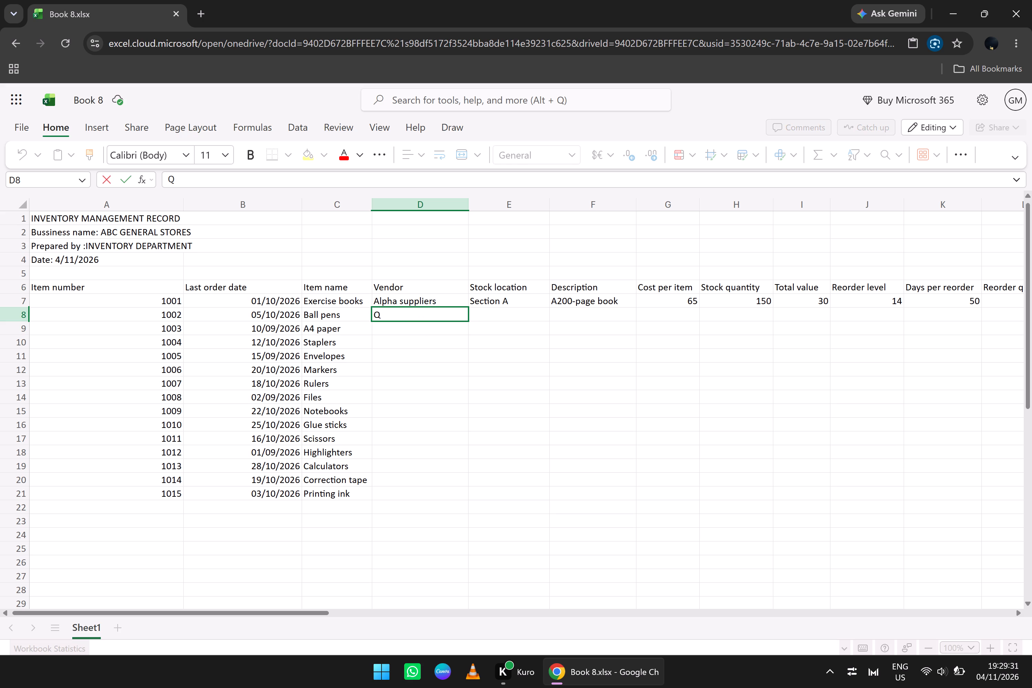
{"action": "type", "text": "uick sup"}
{"action": "key", "text": "p"}
{"action": "type", "text": "lies"}
{"action": "key", "text": "Down"}
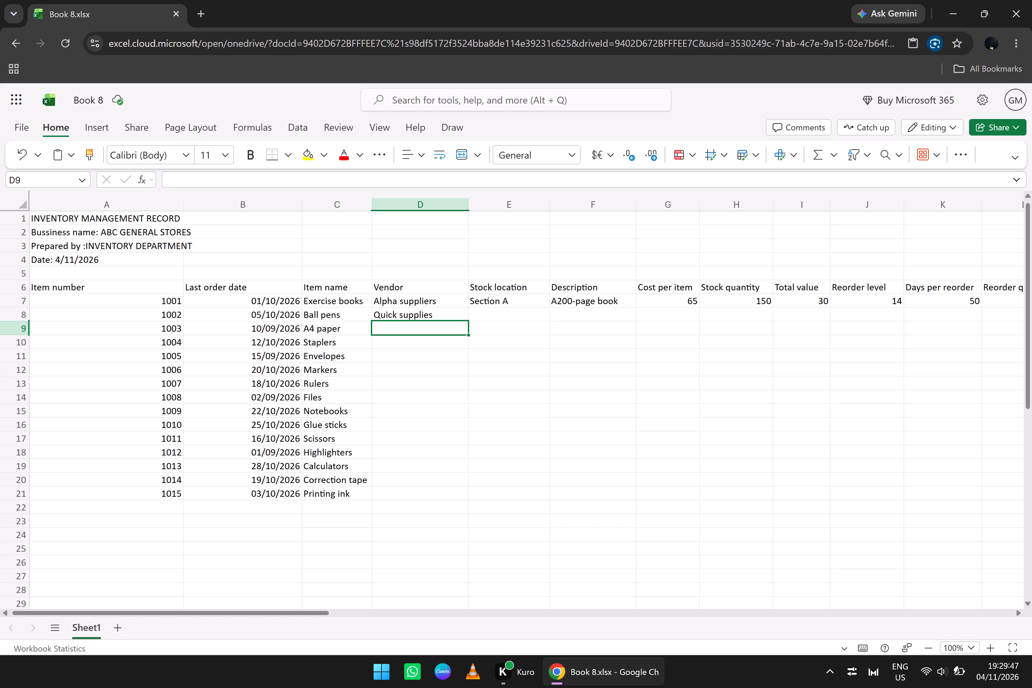
Enter the vendor Paper world in D9 for item 1003, A4 paper.
{"action": "key", "text": "p"}
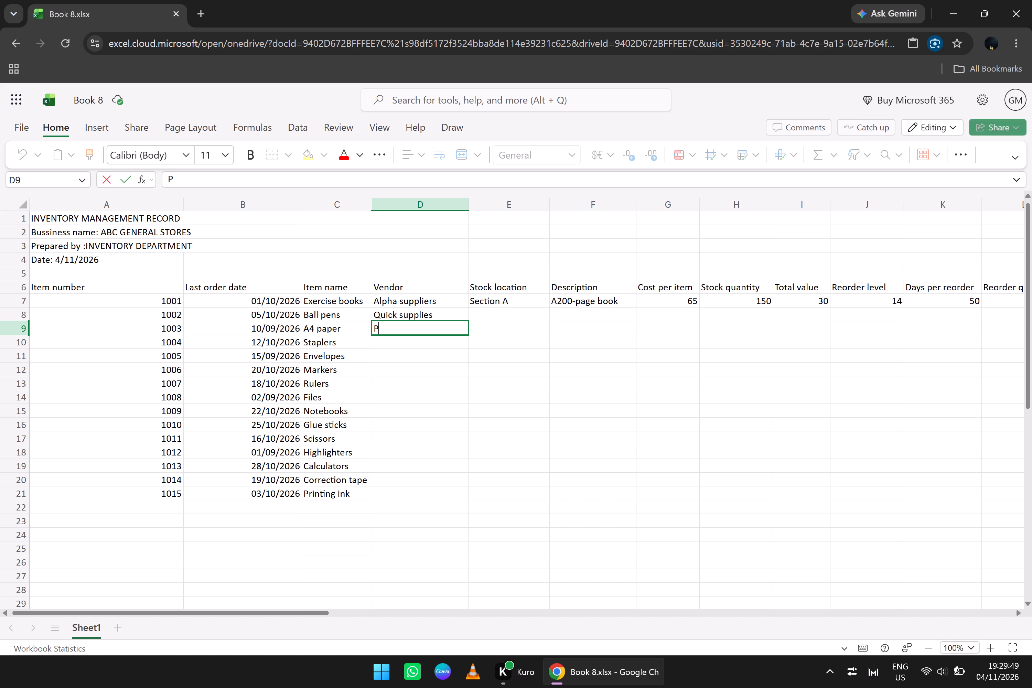
{"action": "type", "text": "aper worl"}
{"action": "key", "text": "Down"}
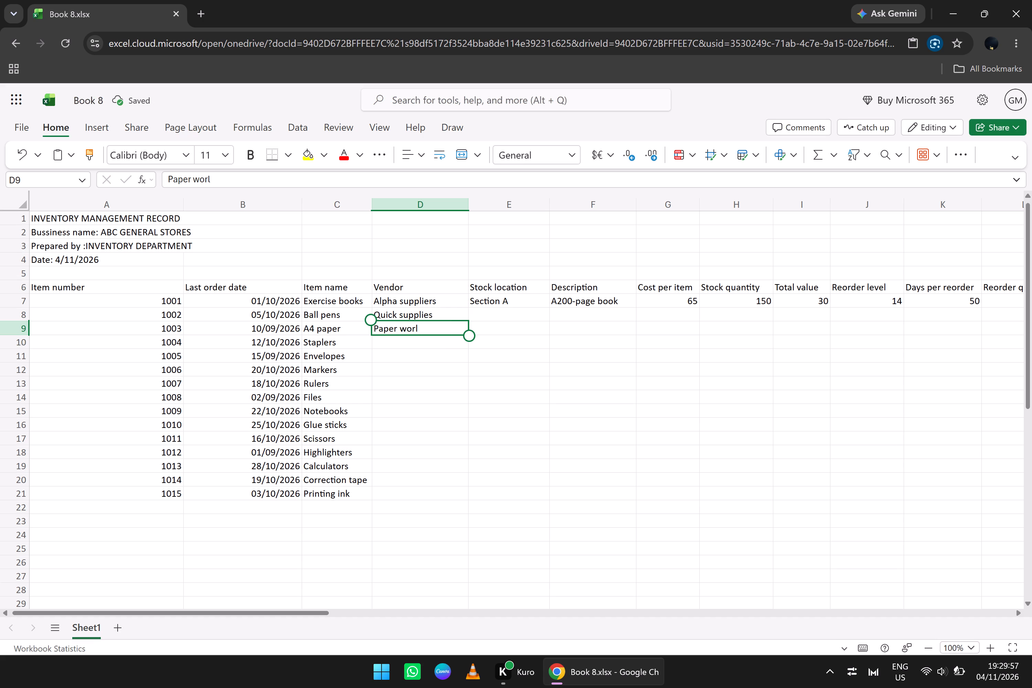
{"action": "key", "text": "d"}
{"action": "key", "text": "BackSpace"}
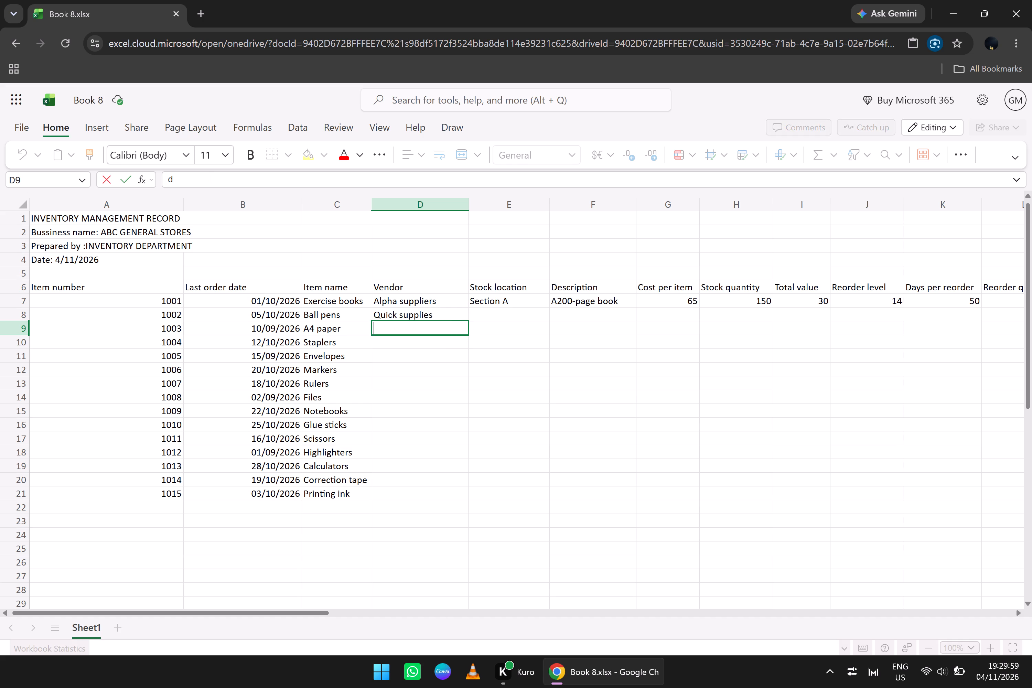
{"action": "key", "text": "p"}
{"action": "key", "text": "a"}
{"action": "key", "text": "p"}
{"action": "type", "text": "er w"}
{"action": "type", "text": "orld"}
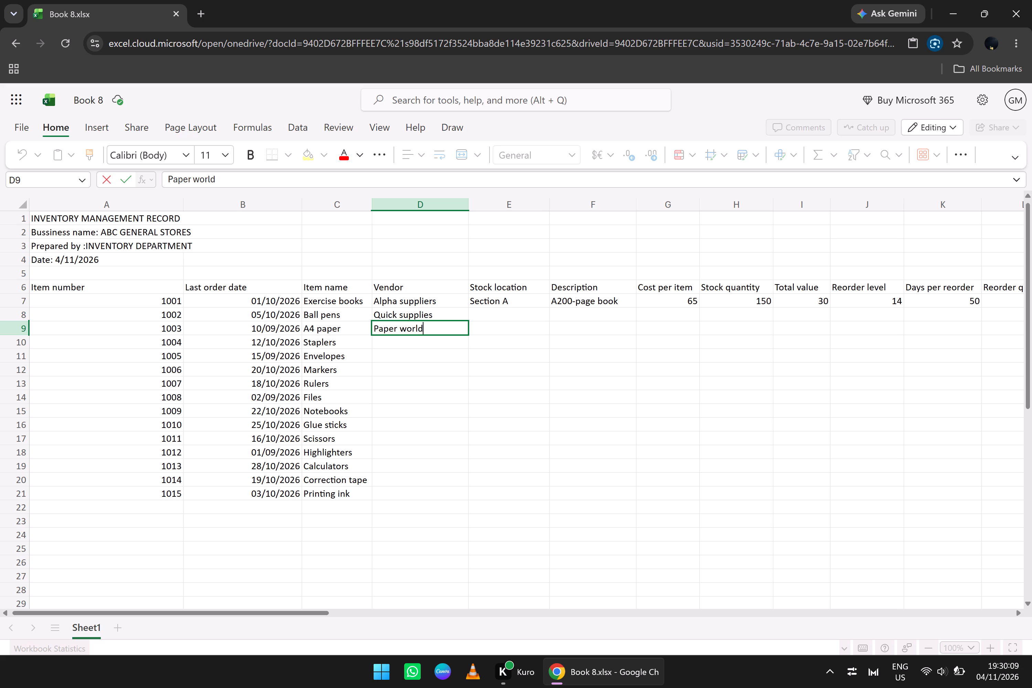
{"action": "key", "text": "Down"}
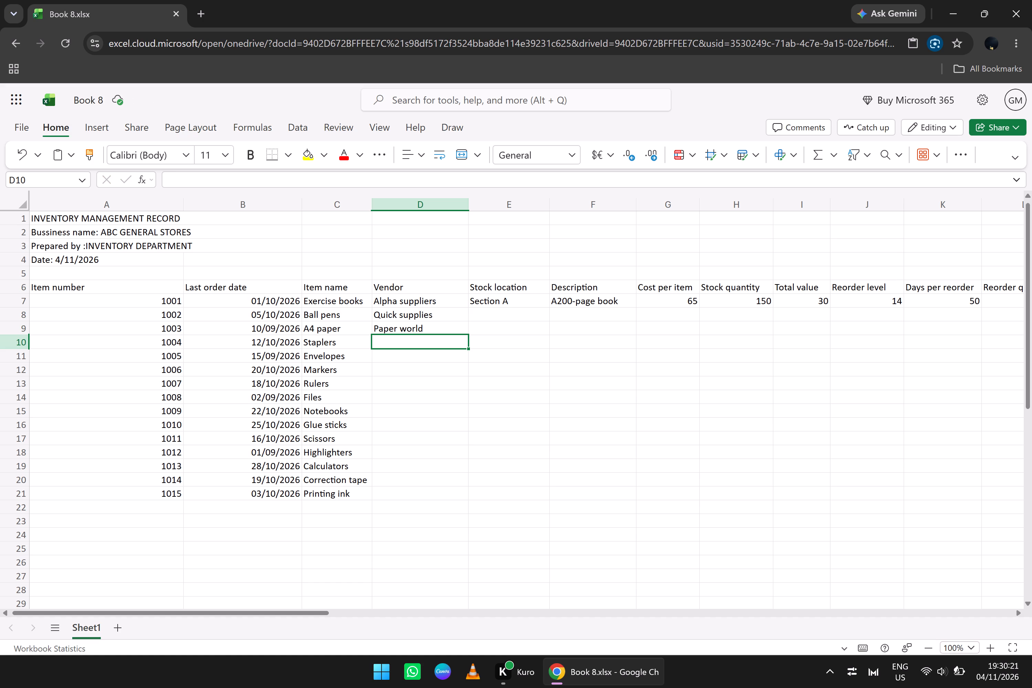
Enter the vendor Office mart in D10 for item 1004, Staplers.
{"action": "key", "text": "o"}
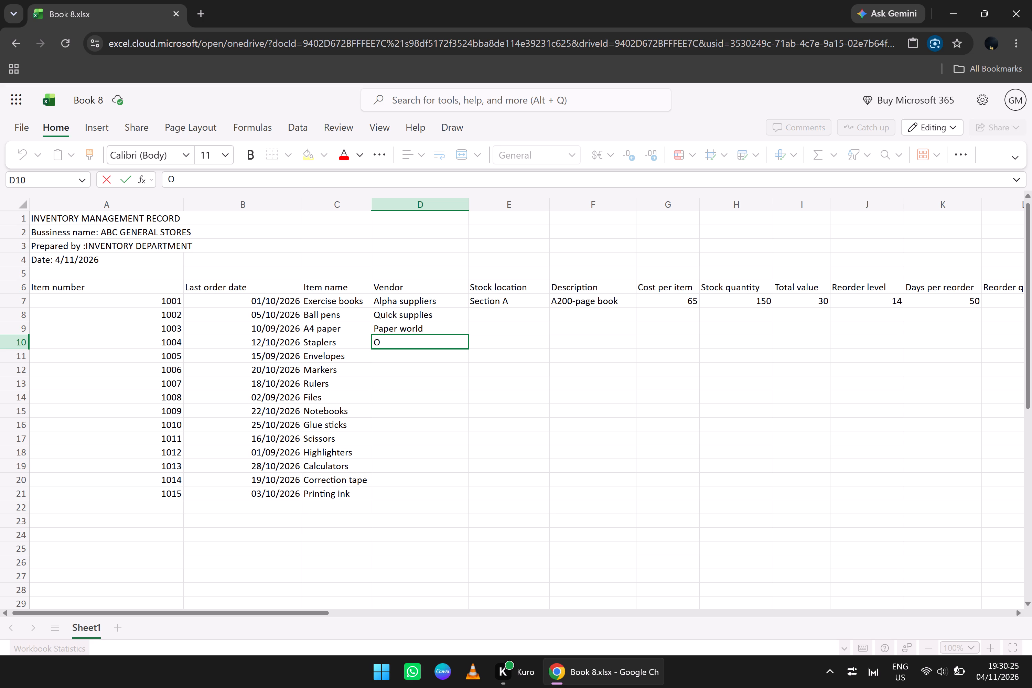
{"action": "type", "text": "ff"}
{"action": "type", "text": "ice ma"}
{"action": "type", "text": "rt"}
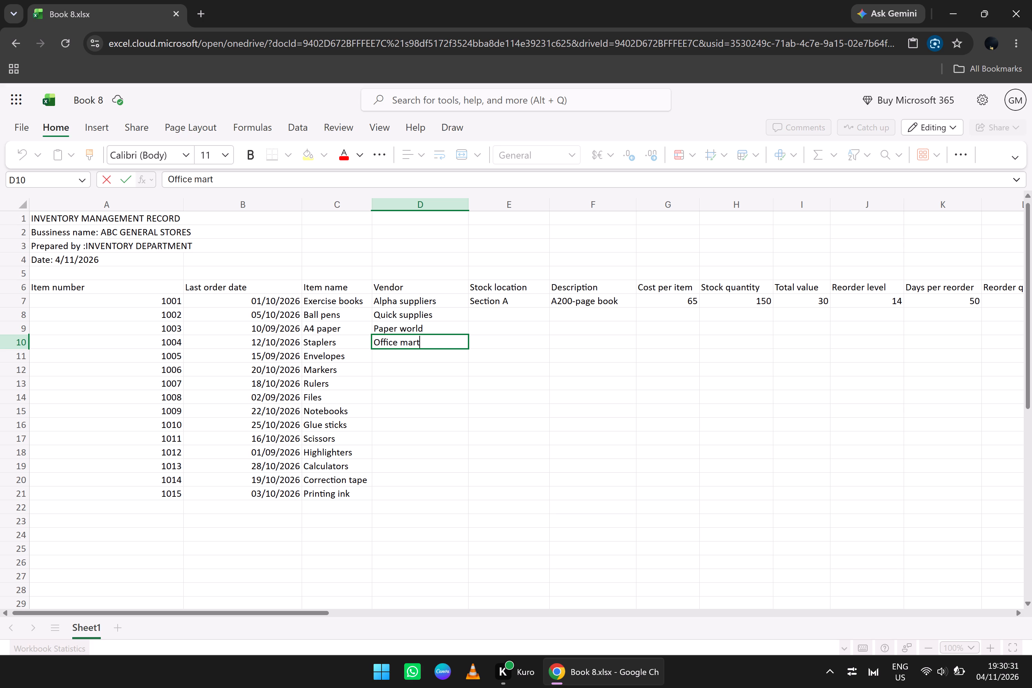
{"action": "key", "text": "Down"}
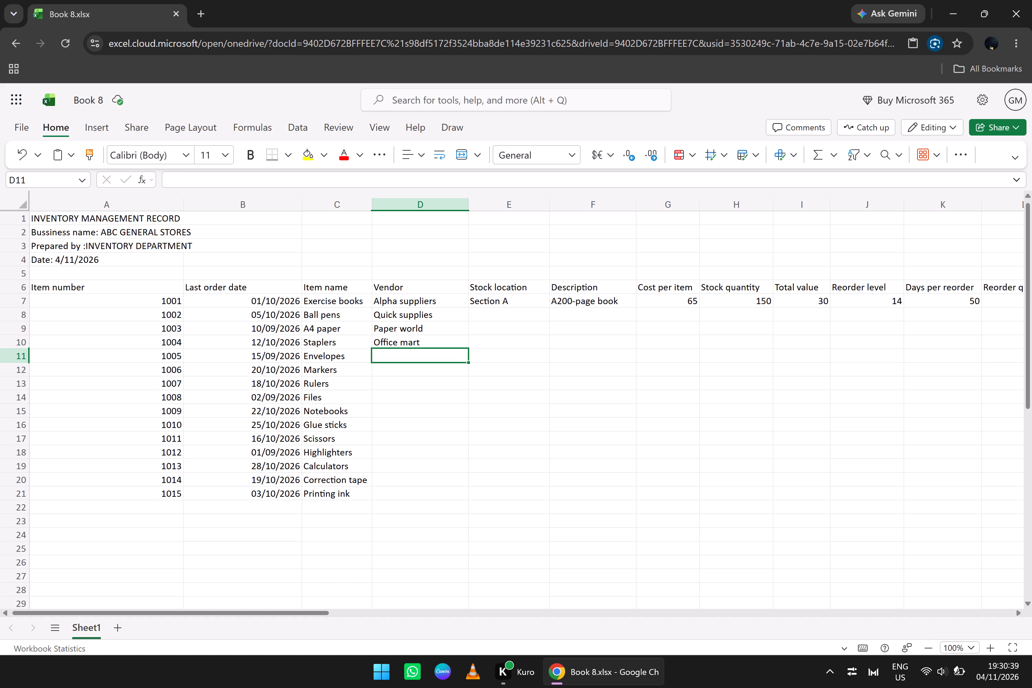
Enter the vendors Alpha suppliers and Quick supplies in D11 and D12 for items 1005 and 1006.
{"action": "key", "text": "a"}
{"action": "type", "text": "lpa"}
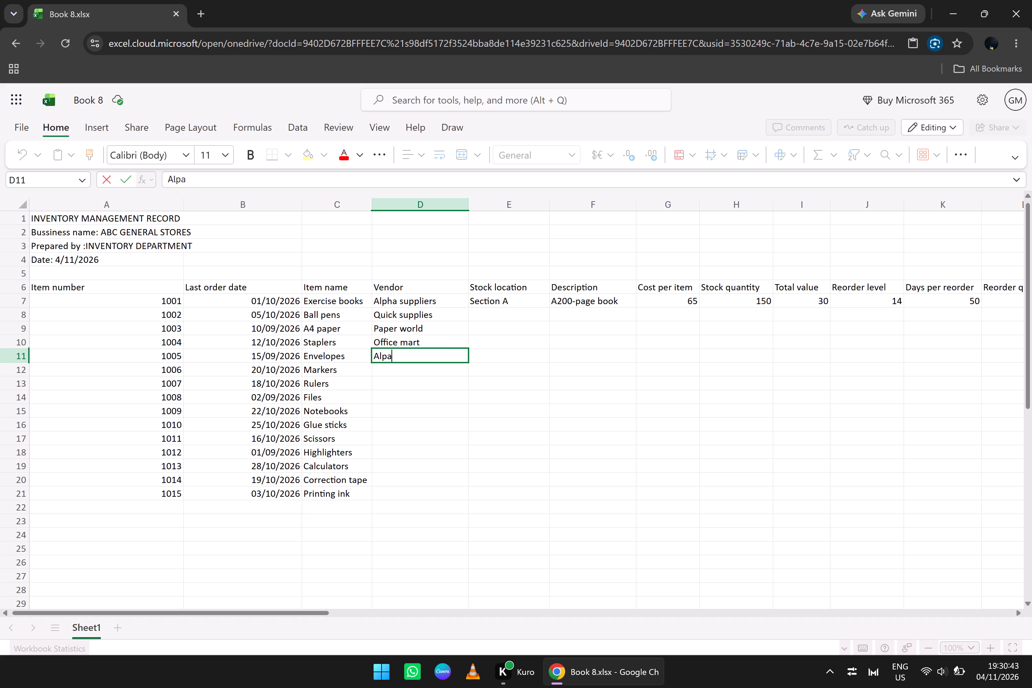
{"action": "key", "text": "BackSpace"}
{"action": "type", "text": "ha"}
{"action": "key", "text": "space"}
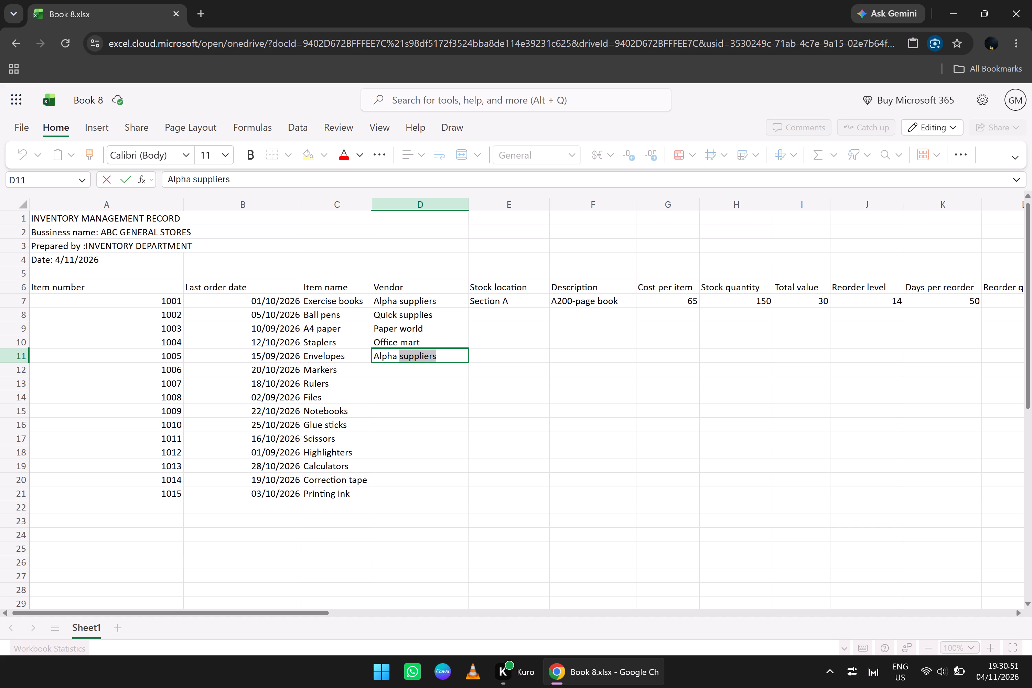
{"action": "key", "text": "Return"}
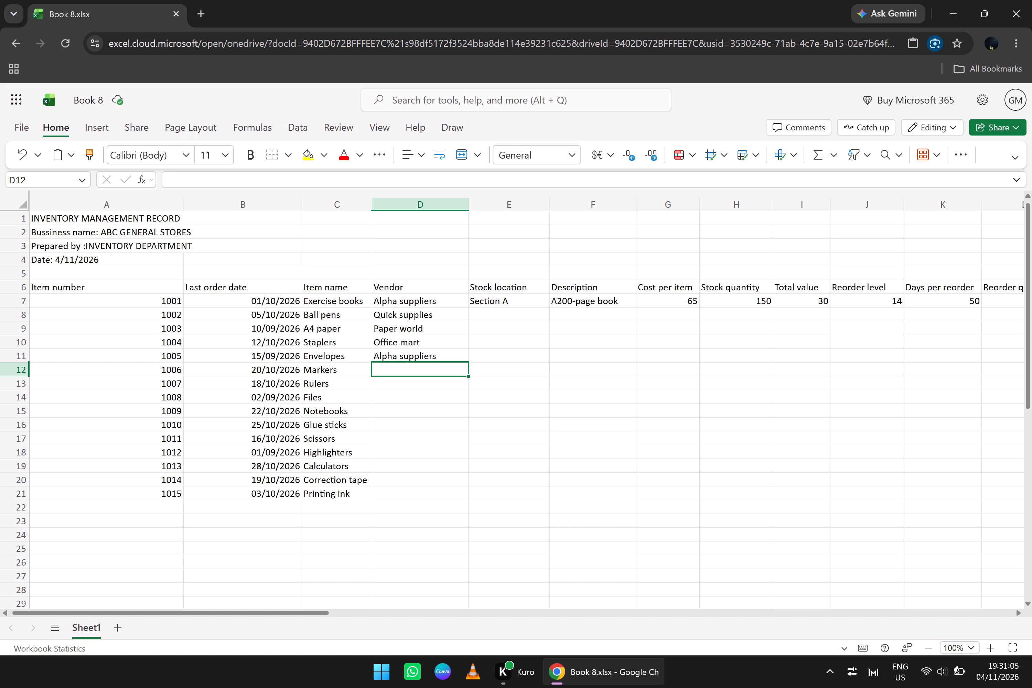
{"action": "key", "text": "q"}
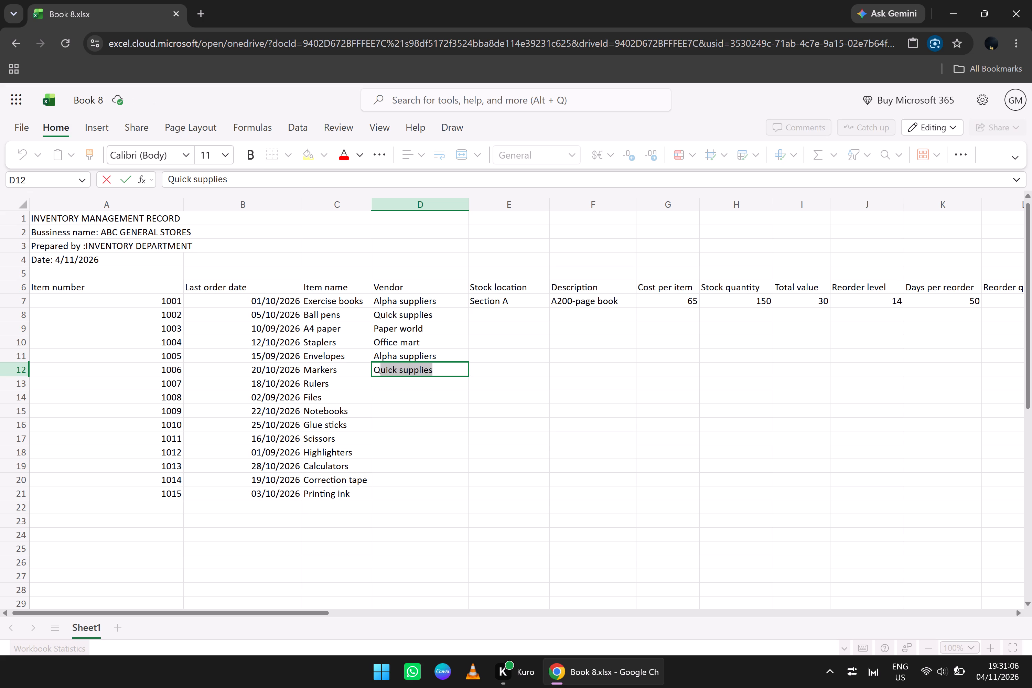
{"action": "key", "text": "Return"}
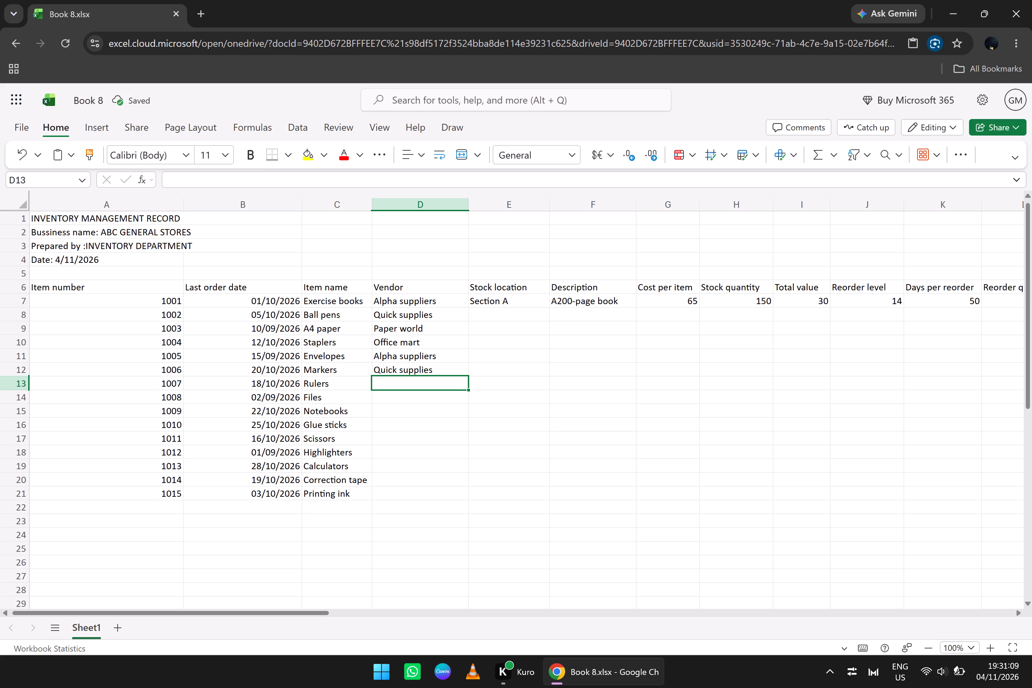
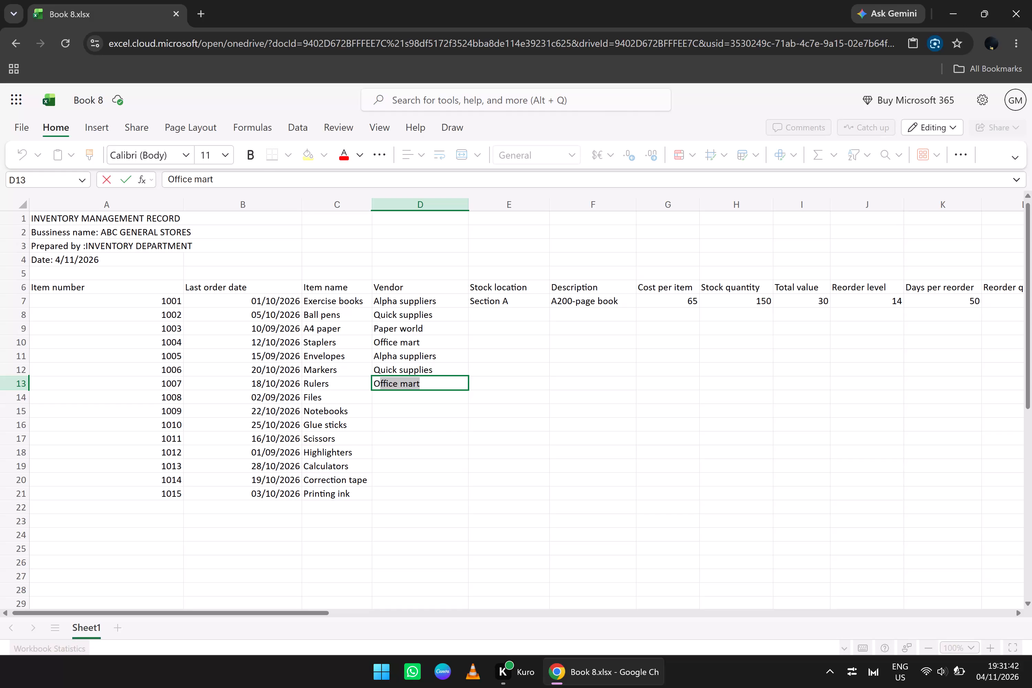
Enter vendors Office mart, Paper world, Alpha suppliers and Quick supplies in D13 to D16 for items 1007 to 1010.
{"action": "key", "text": "Return"}
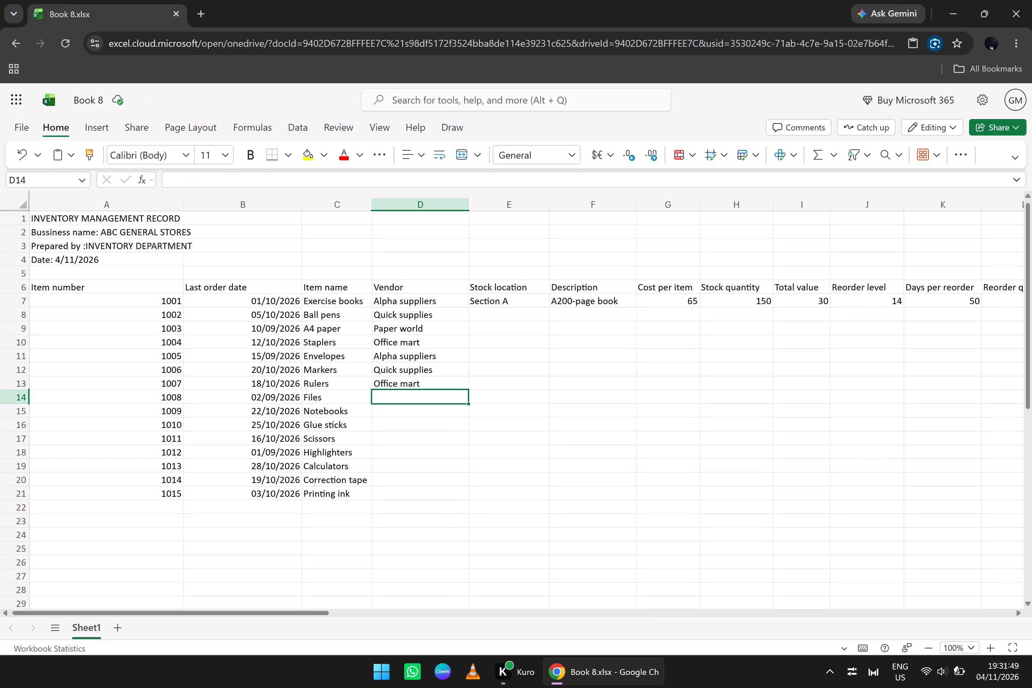
{"action": "key", "text": "p"}
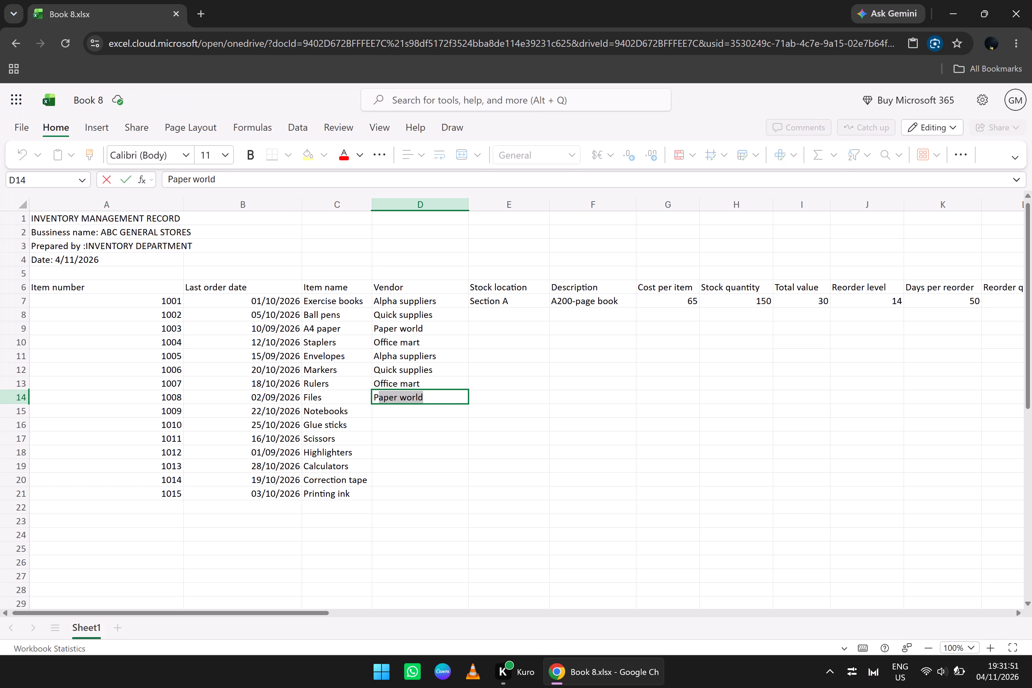
{"action": "key", "text": "Return"}
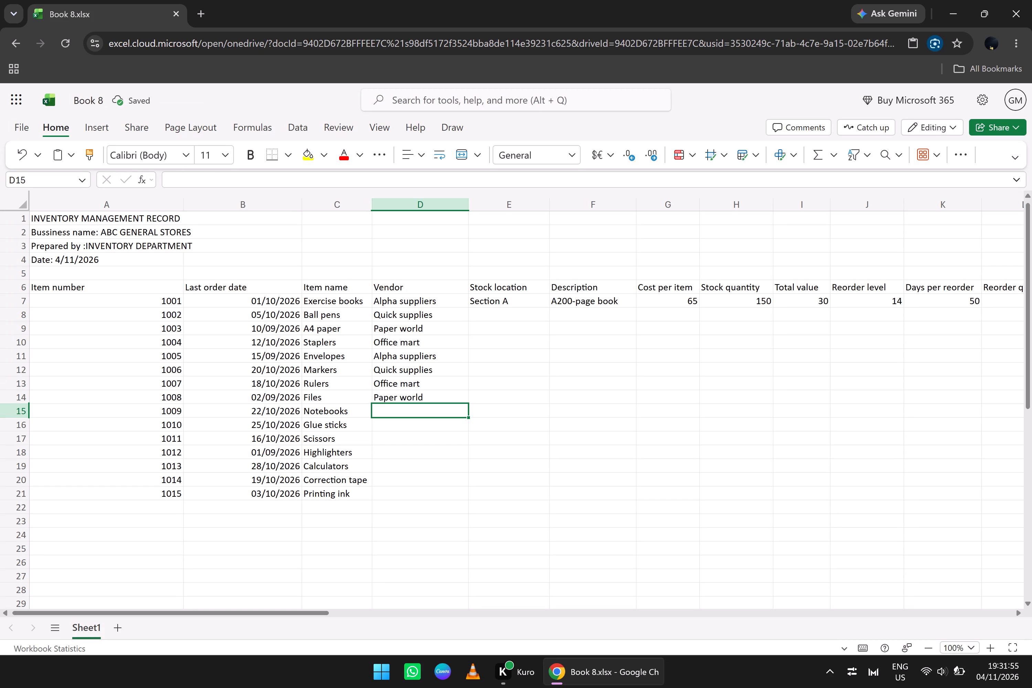
{"action": "key", "text": "a"}
{"action": "key", "text": "Return"}
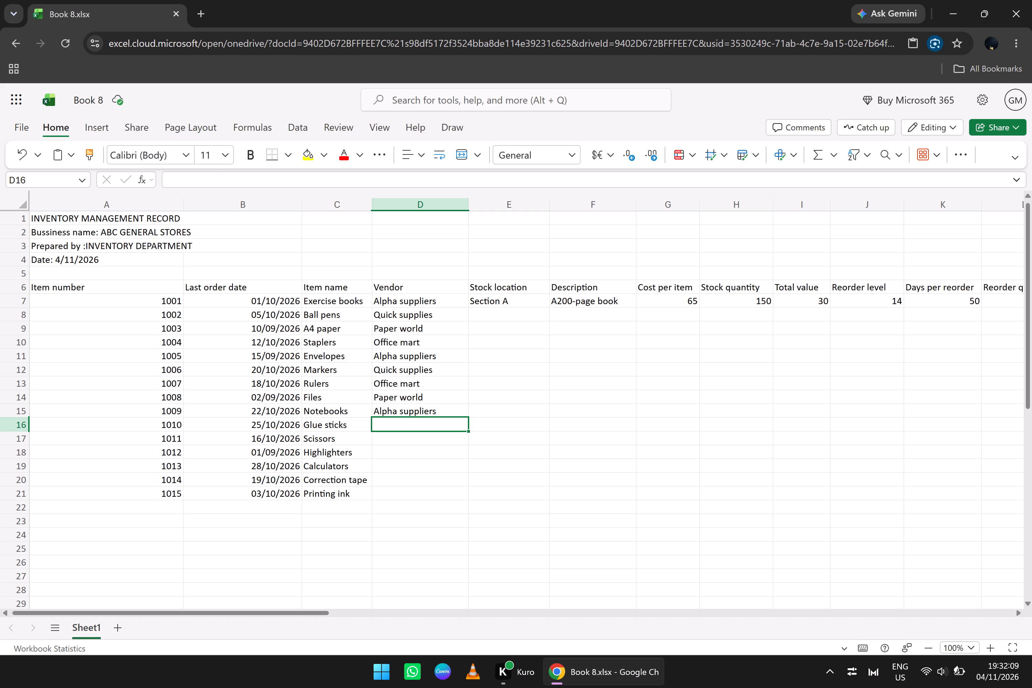
{"action": "key", "text": "q"}
{"action": "key", "text": "Return"}
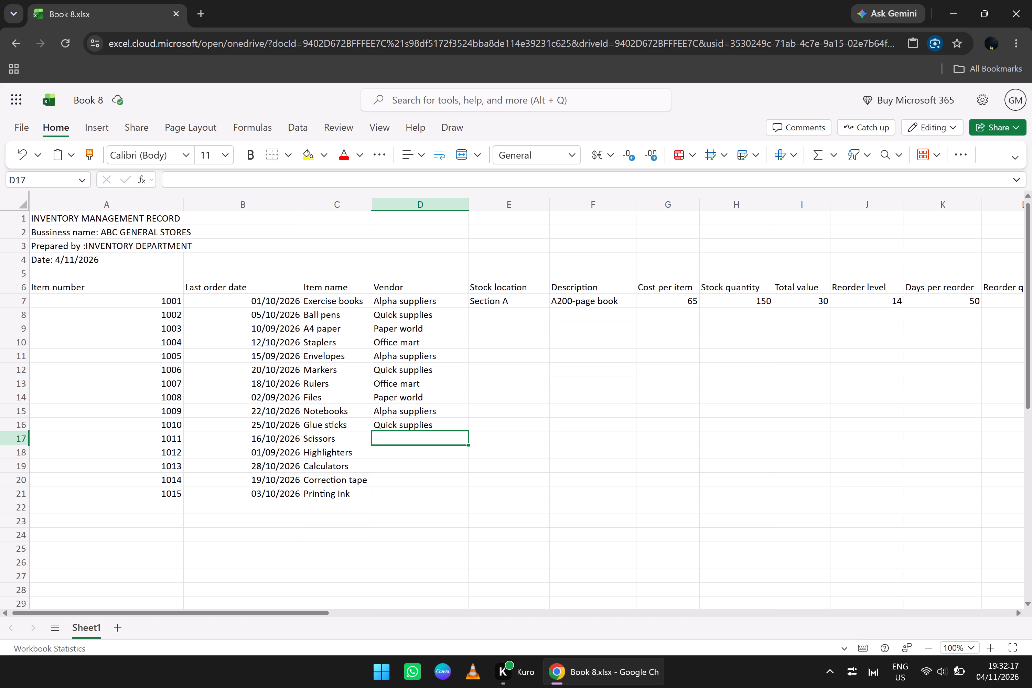
Enter vendors Office mart, Paper world, Alpha suppliers, Quick supplies and Office mart in D17 to D21 for items 1011 to 1015.
{"action": "key", "text": "o"}
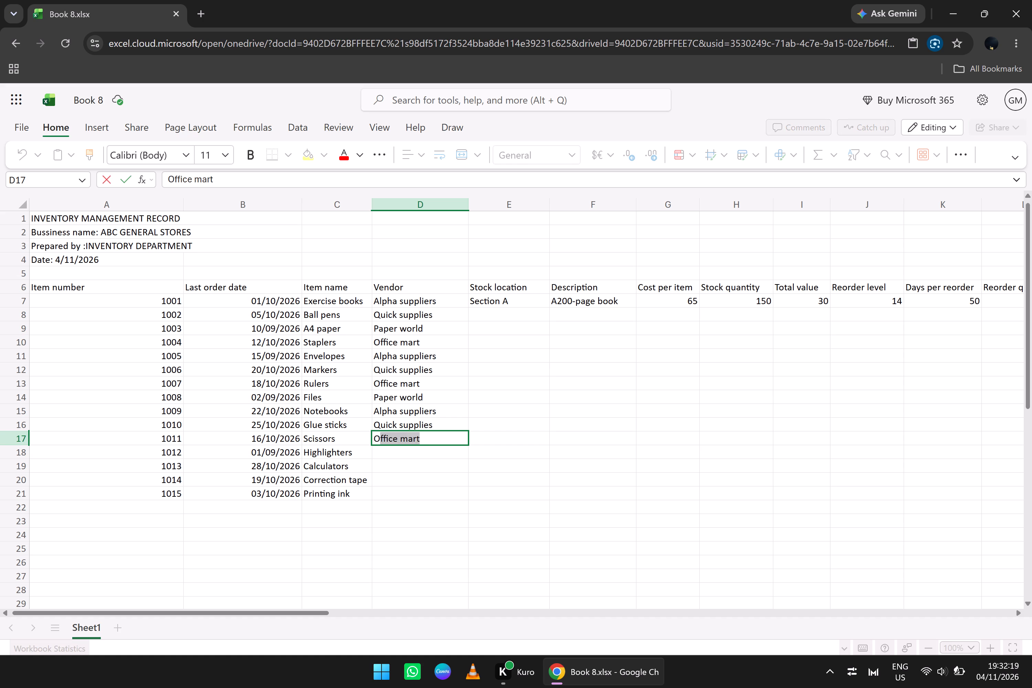
{"action": "key", "text": "Return"}
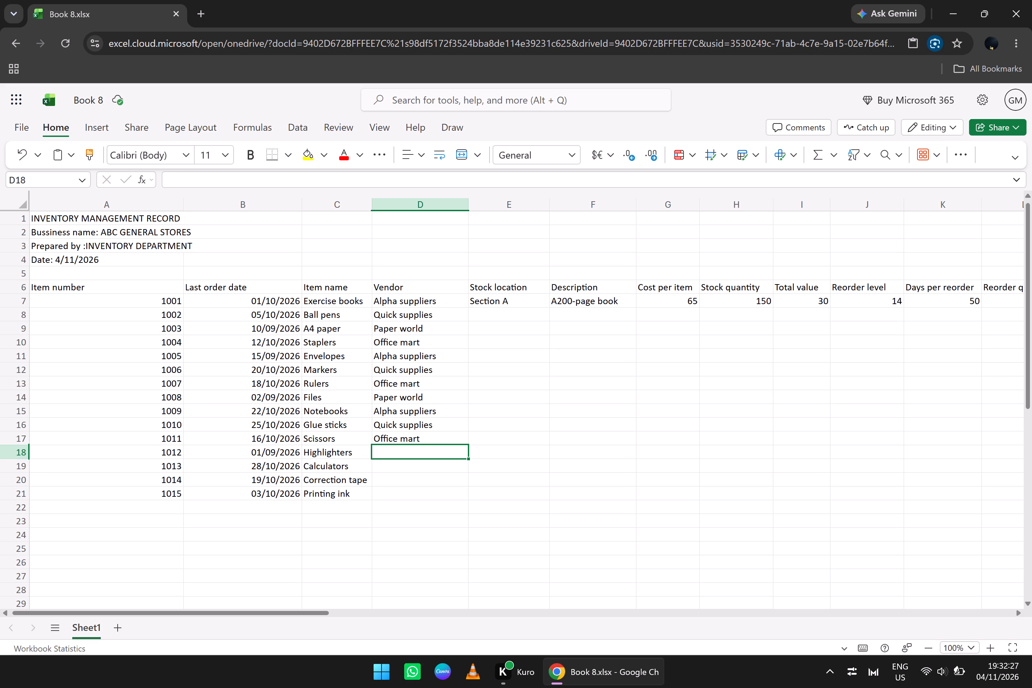
{"action": "key", "text": "p"}
{"action": "key", "text": "Return"}
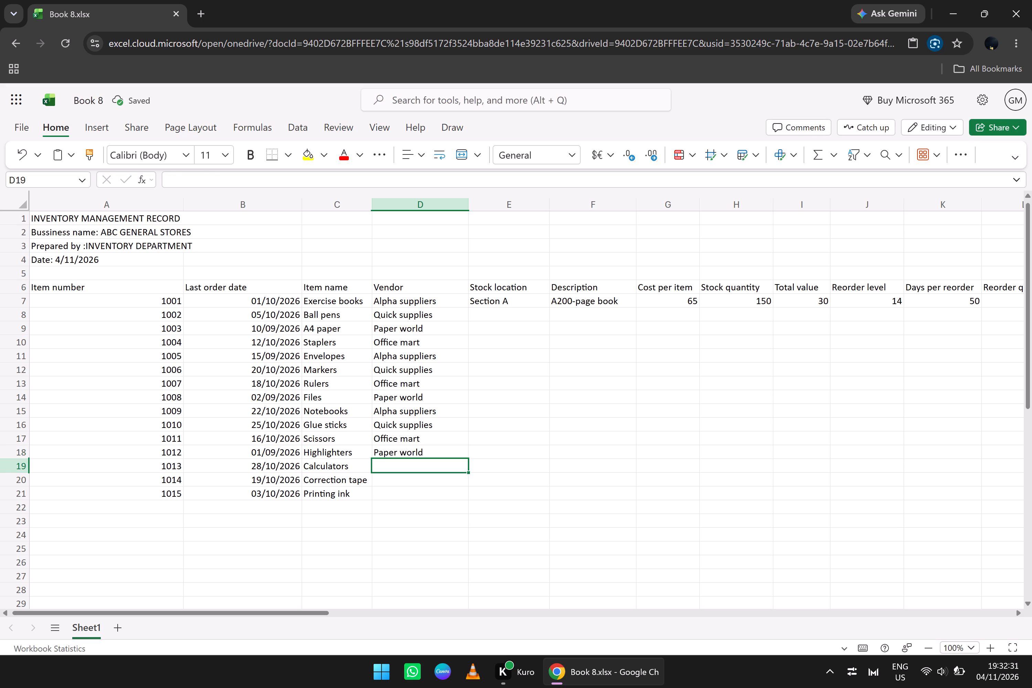
{"action": "key", "text": "a"}
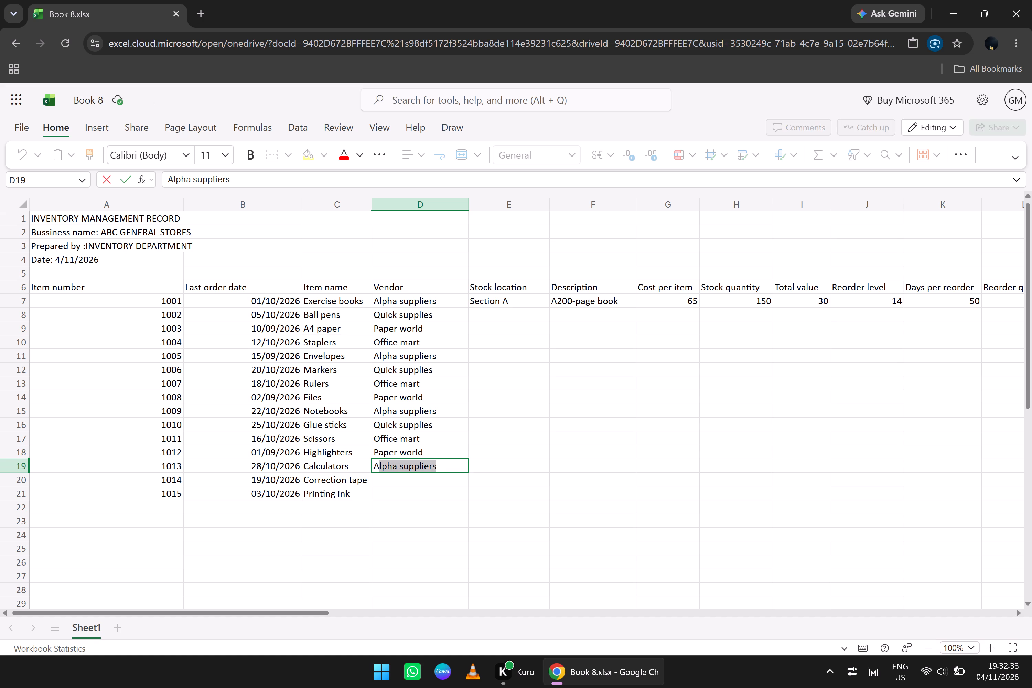
{"action": "key", "text": "Return"}
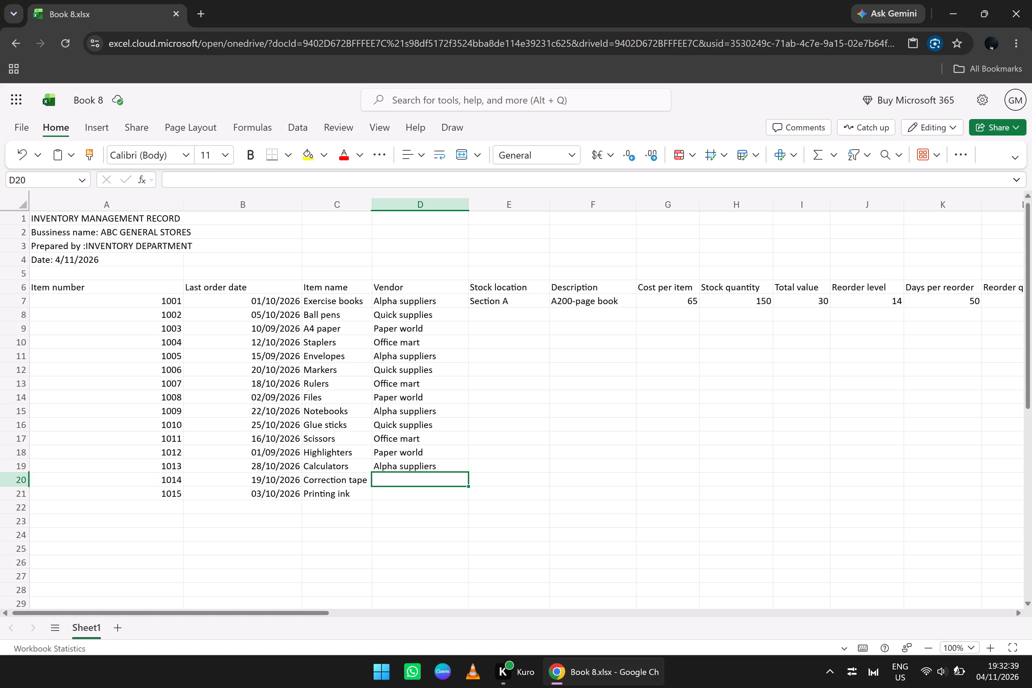
{"action": "key", "text": "q"}
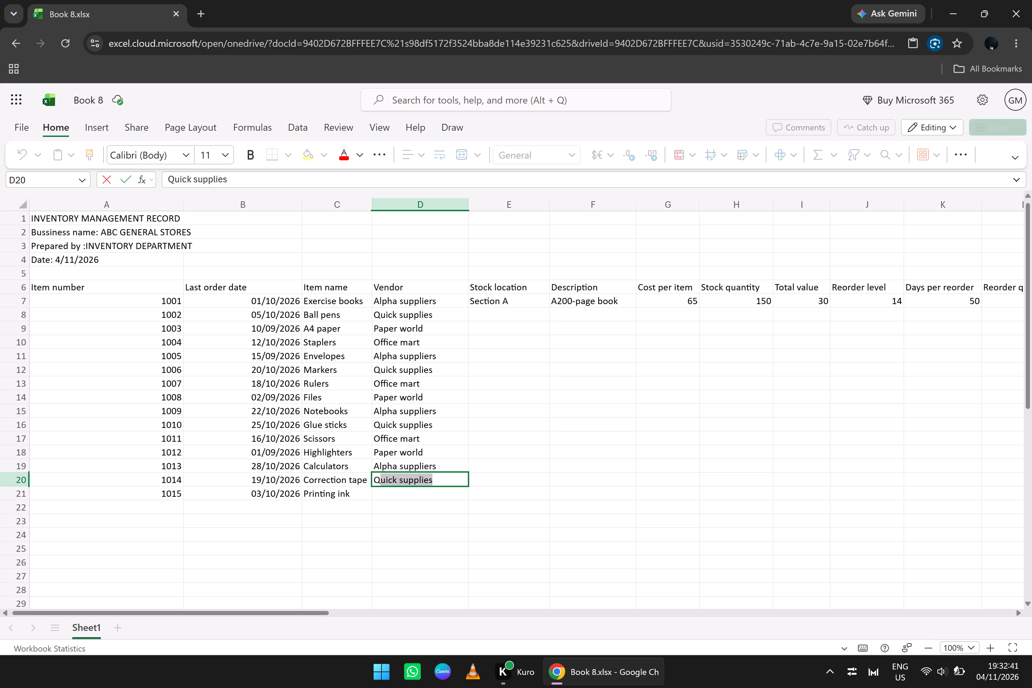
{"action": "key", "text": "Return"}
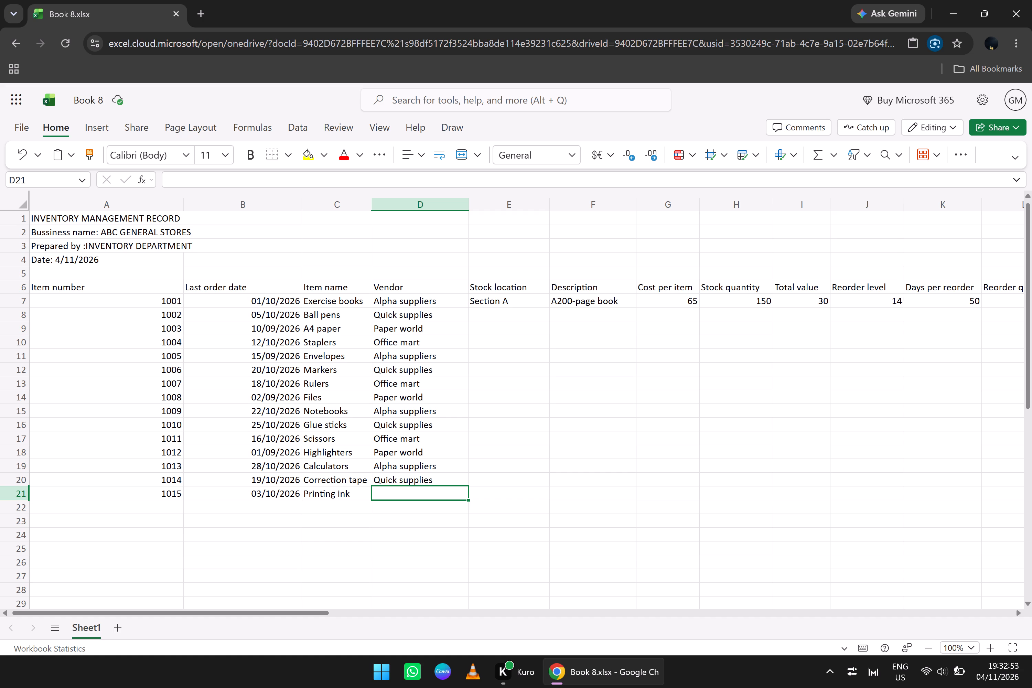
{"action": "key", "text": "o"}
{"action": "key", "text": "Return"}
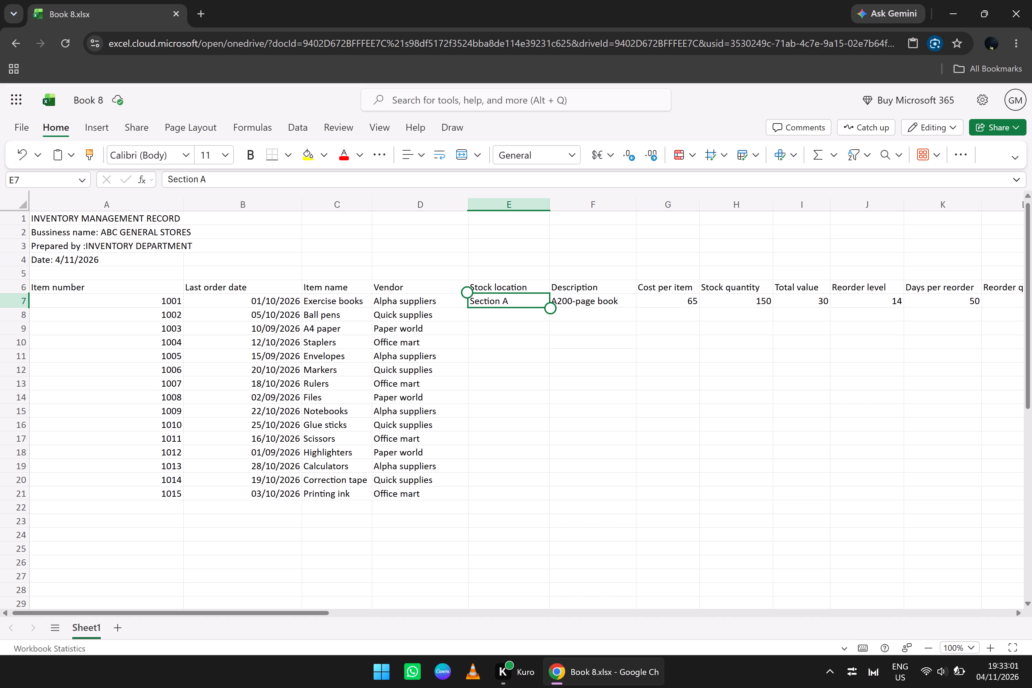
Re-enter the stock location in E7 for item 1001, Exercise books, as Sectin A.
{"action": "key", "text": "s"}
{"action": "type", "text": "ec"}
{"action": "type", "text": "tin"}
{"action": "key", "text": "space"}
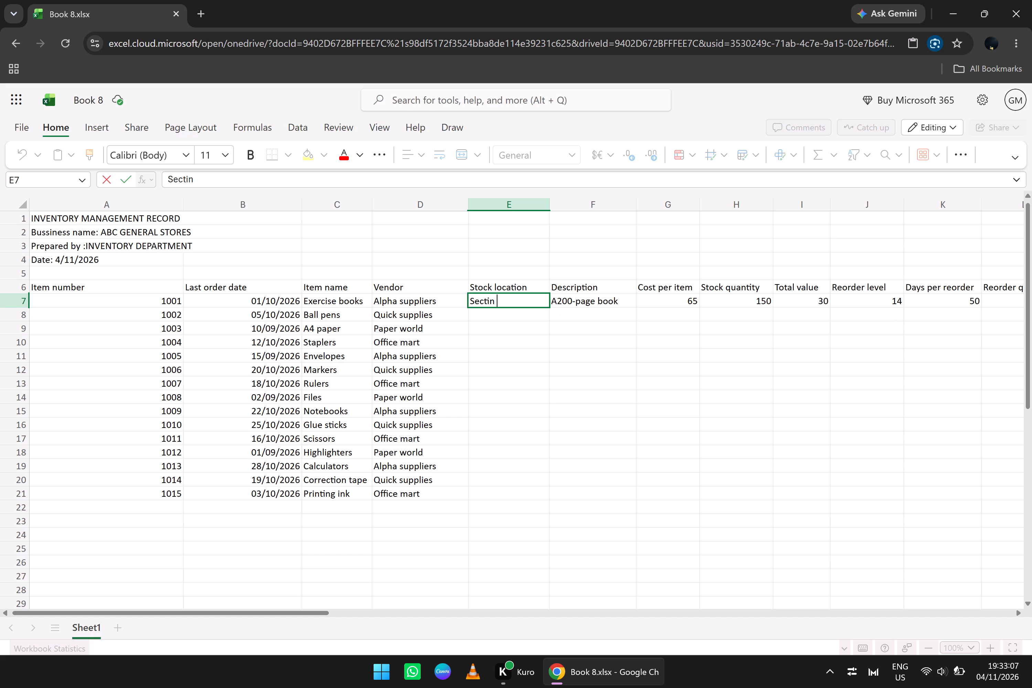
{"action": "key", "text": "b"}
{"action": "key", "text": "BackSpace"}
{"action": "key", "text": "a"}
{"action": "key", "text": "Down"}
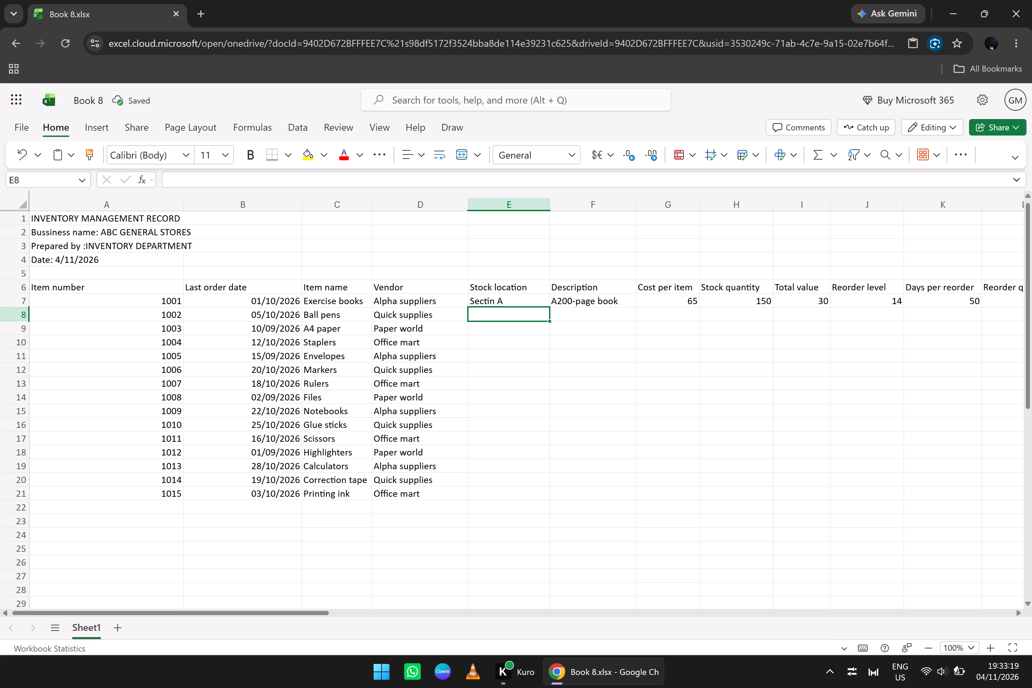
Enter the stock location Section B in E8 for item 1002, Ball pens.
{"action": "key", "text": "s"}
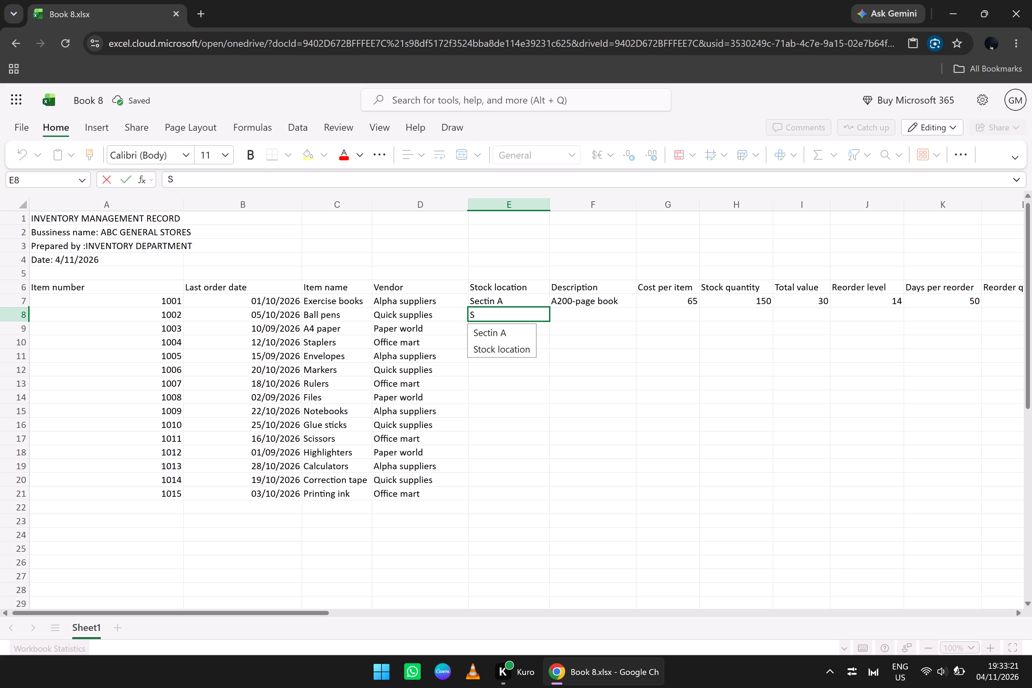
{"action": "key", "text": "e"}
{"action": "key", "text": "c"}
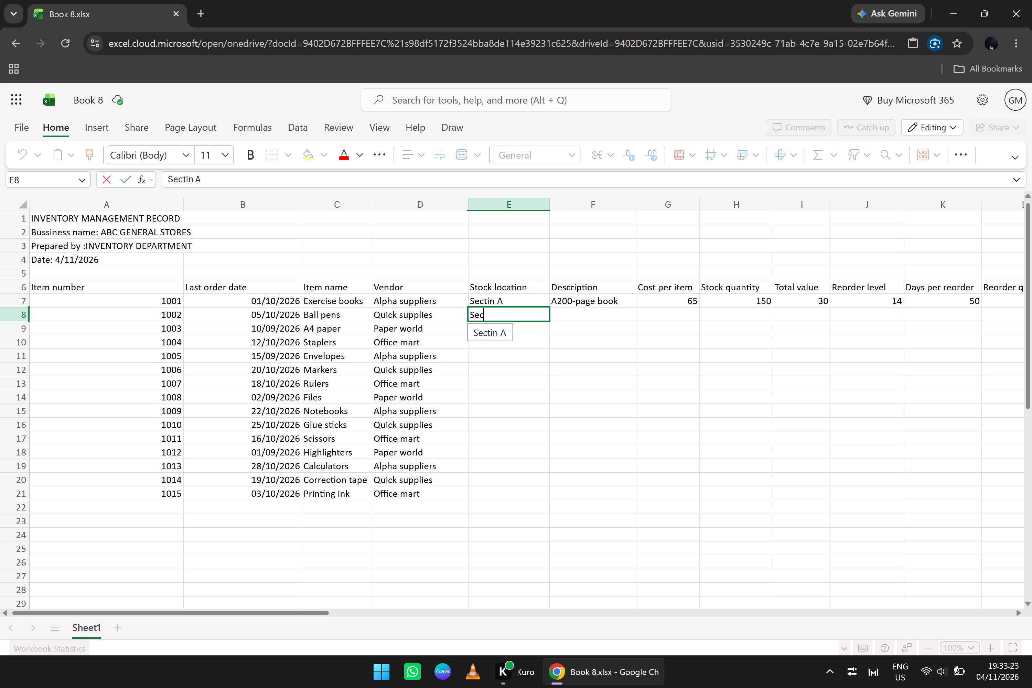
{"action": "type", "text": "tion"}
{"action": "key", "text": "space"}
{"action": "key", "text": "b"}
{"action": "key", "text": "Down"}
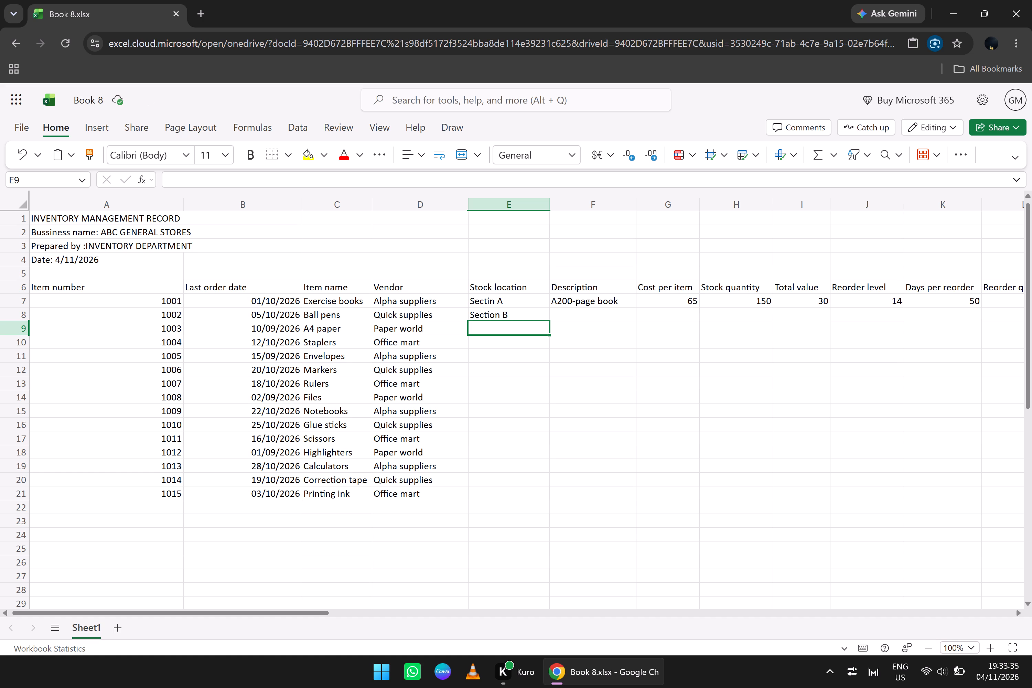
Enter the stock location Sectin A in E9 for item 1003, A4 paper.
{"action": "key", "text": "s"}
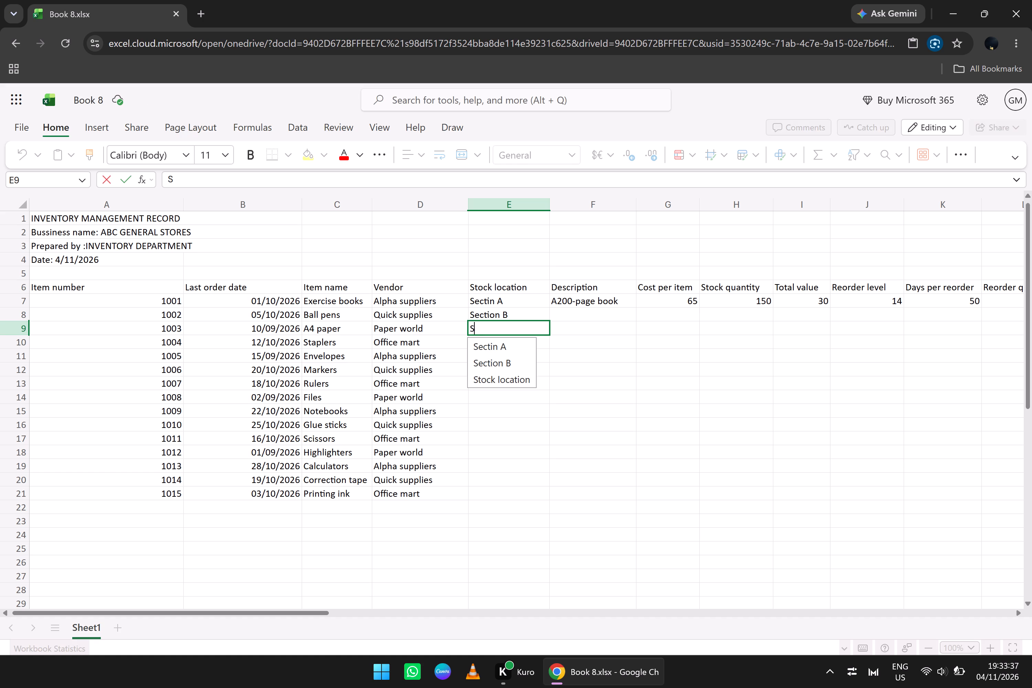
{"action": "key", "text": "e"}
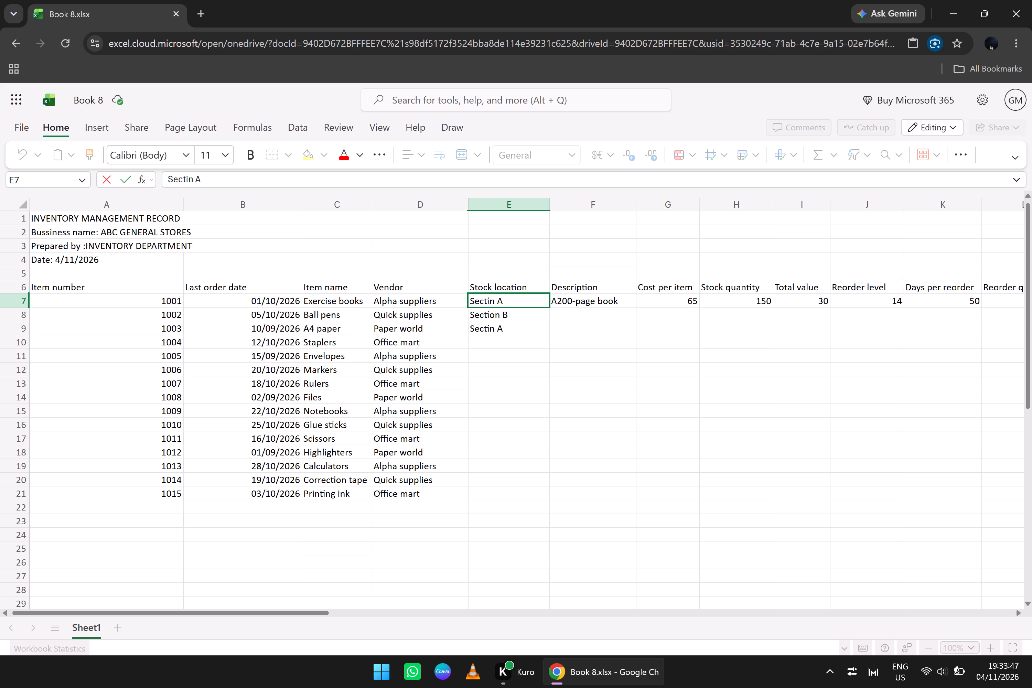
Correct the spelling of the stock location in E7 for item 1001 to Section A.
{"action": "left_click", "coordinate": [506, 306]}
{"action": "left_click", "coordinate": [493, 303]}
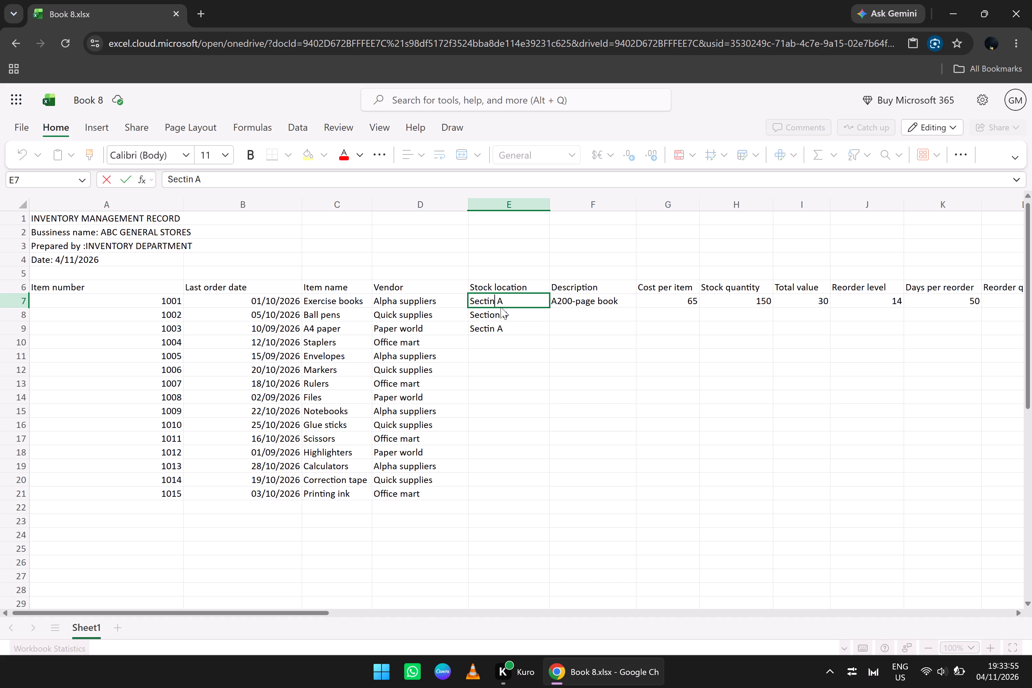
{"action": "left_click", "coordinate": [501, 307]}
{"action": "key", "text": "BackSpace"}
{"action": "type", "text": "om"}
{"action": "key", "text": "BackSpace"}
{"action": "key", "text": "n"}
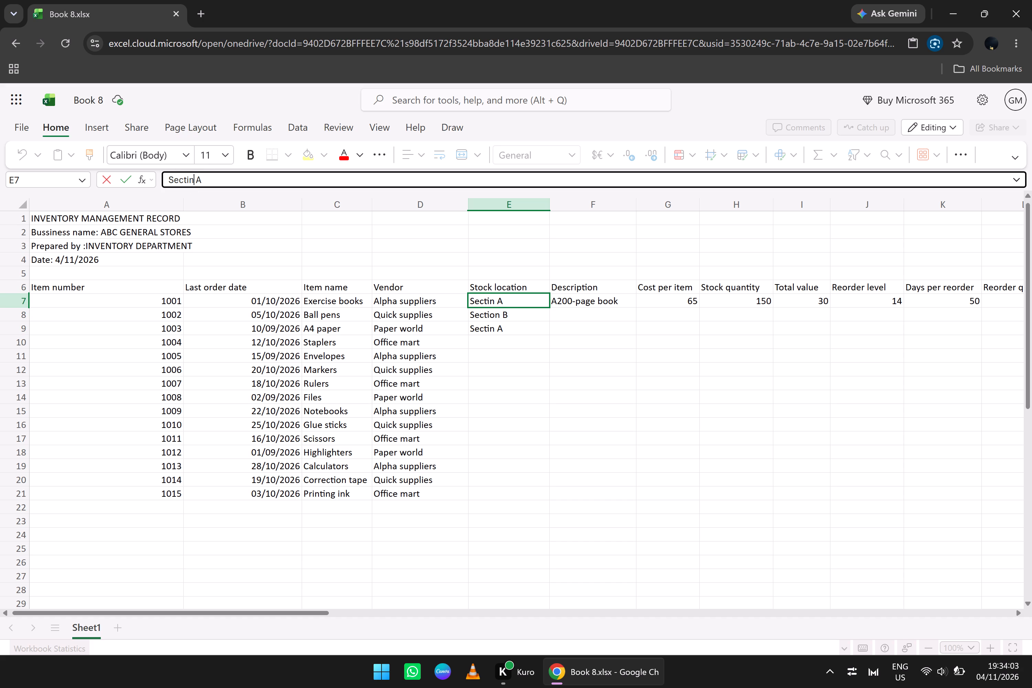
{"action": "key", "text": "BackSpace"}
{"action": "key", "text": "BackSpace"}
{"action": "type", "text": "ion"}
{"action": "key", "text": "space"}
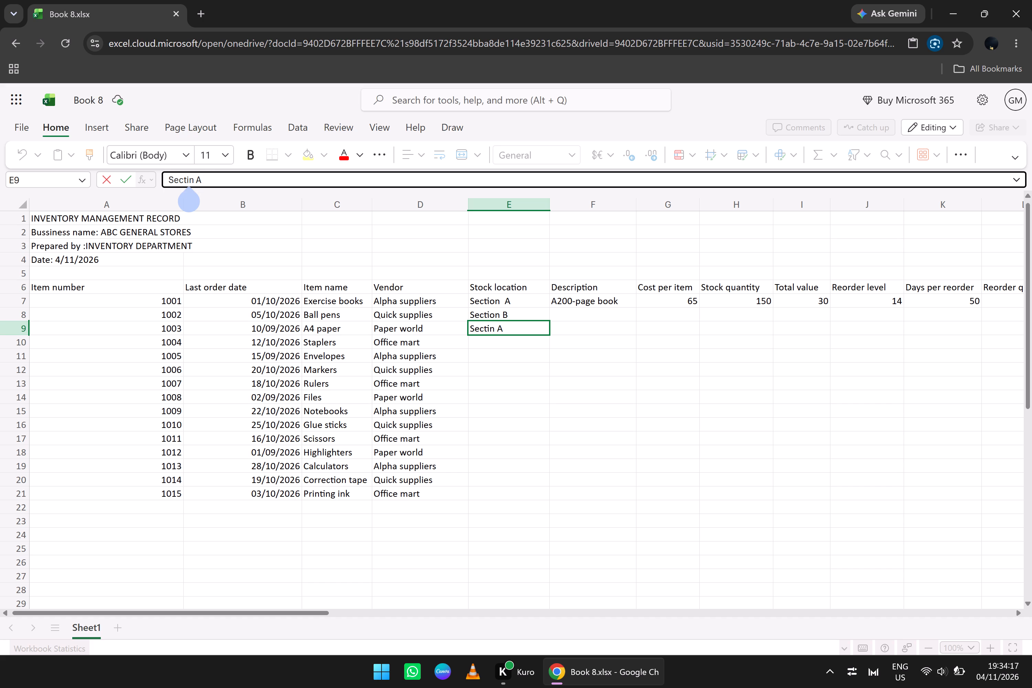
Correct the spelling of the stock location in E9 for item 1003 to Section A.
{"action": "key", "text": "o"}
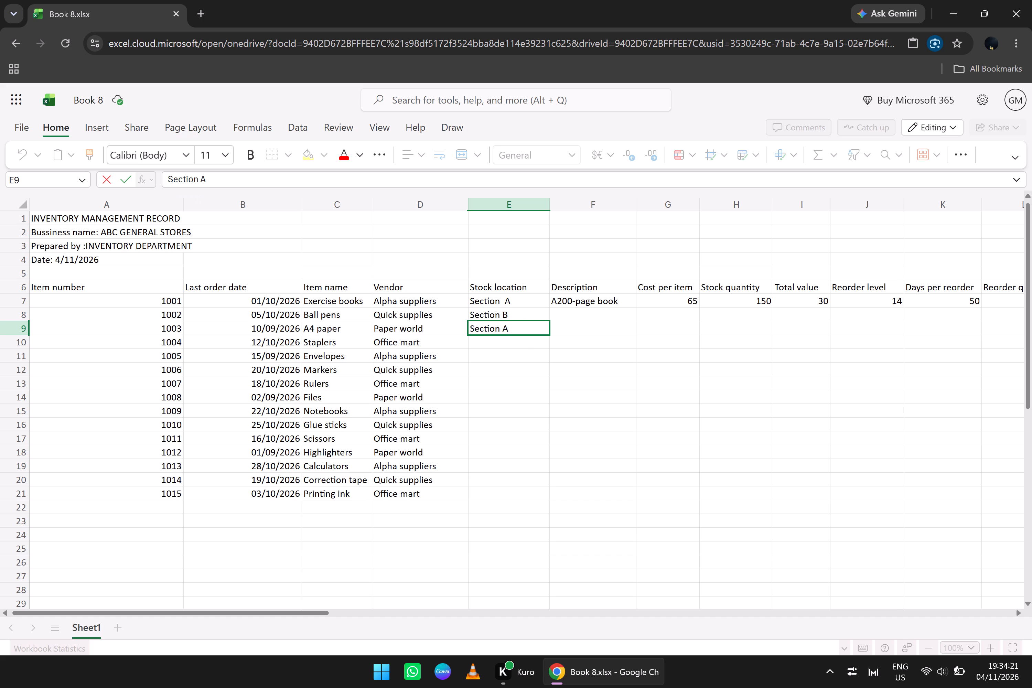
{"action": "key", "text": "Down"}
{"action": "key", "text": "Down"}
{"action": "left_click", "coordinate": [504, 346]}
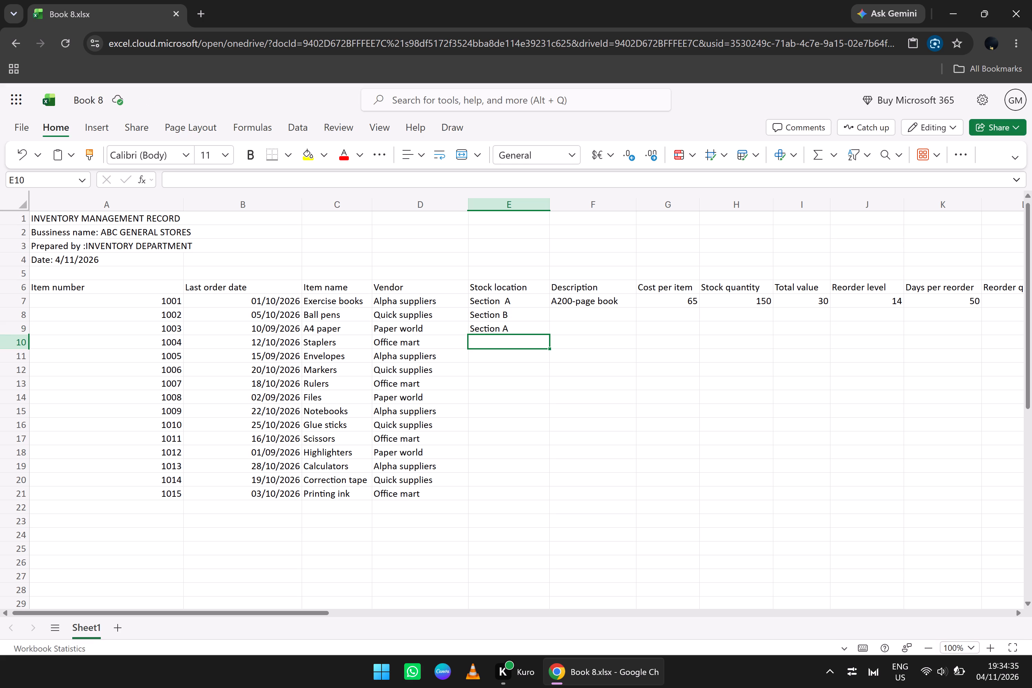
Enter the stock location Section C in E10 for item 1004, Staplers.
{"action": "key", "text": "s"}
{"action": "type", "text": "ectu"}
{"action": "key", "text": "BackSpace"}
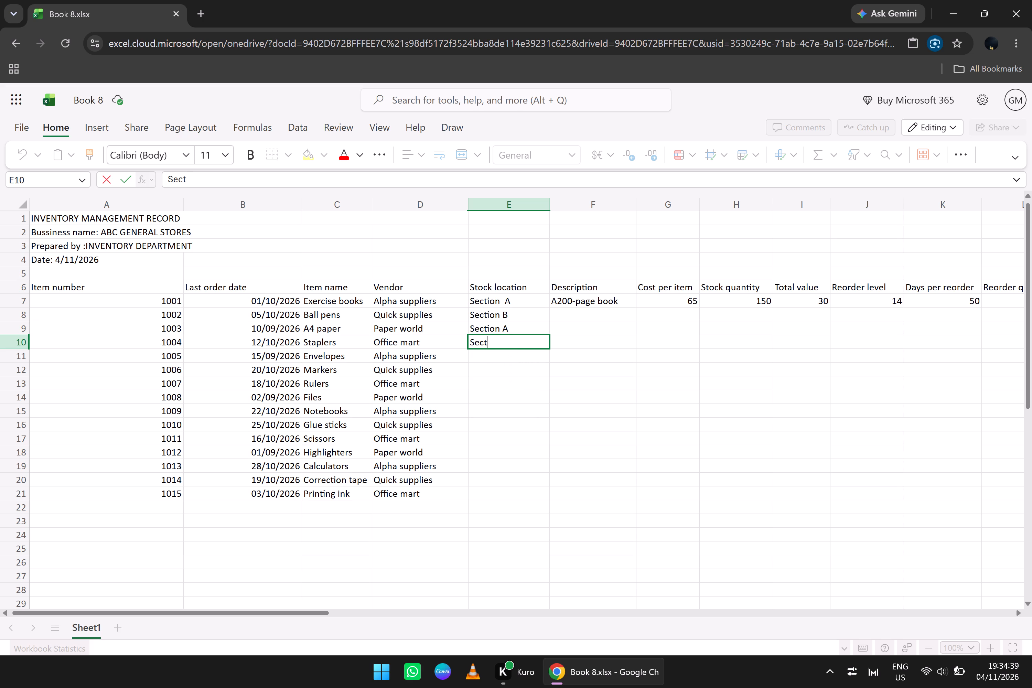
{"action": "type", "text": "ion"}
{"action": "key", "text": "space"}
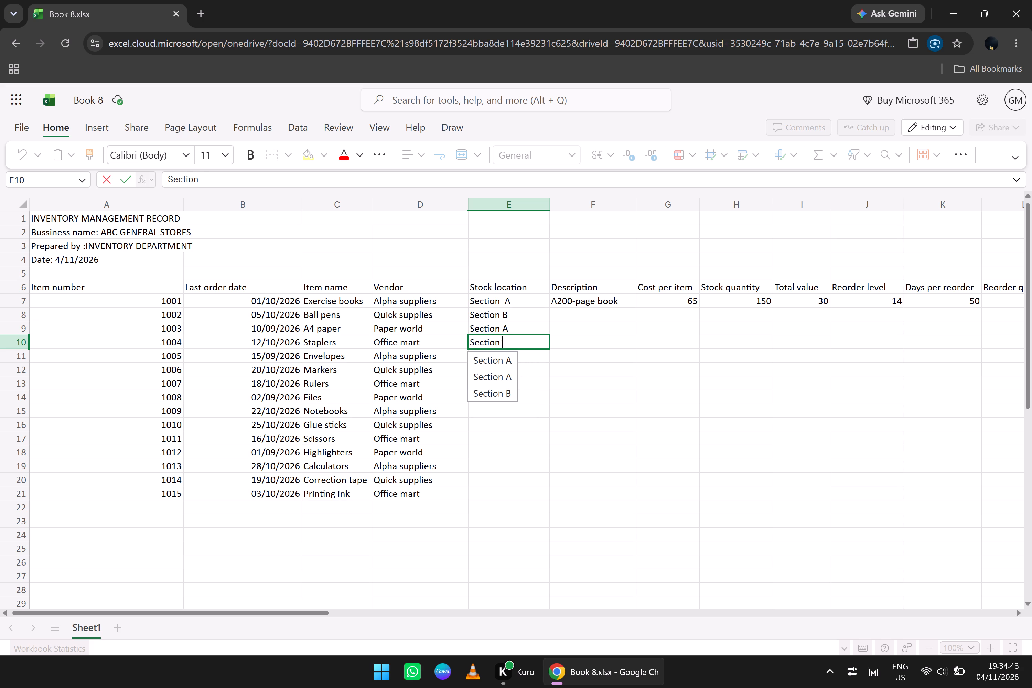
{"action": "key", "text": "c"}
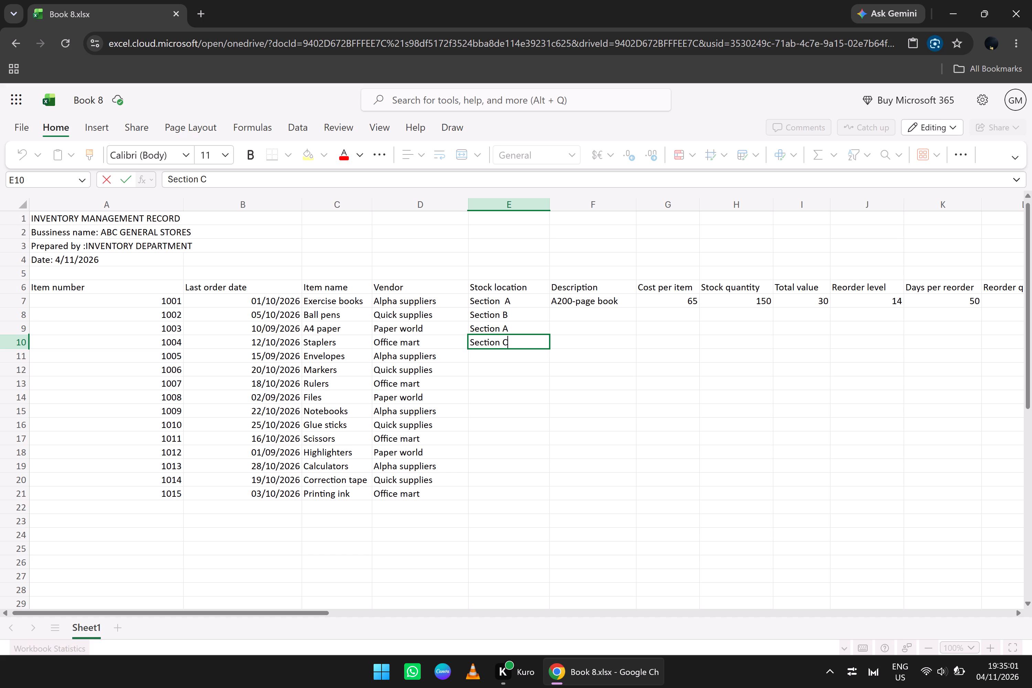
{"action": "key", "text": "Down"}
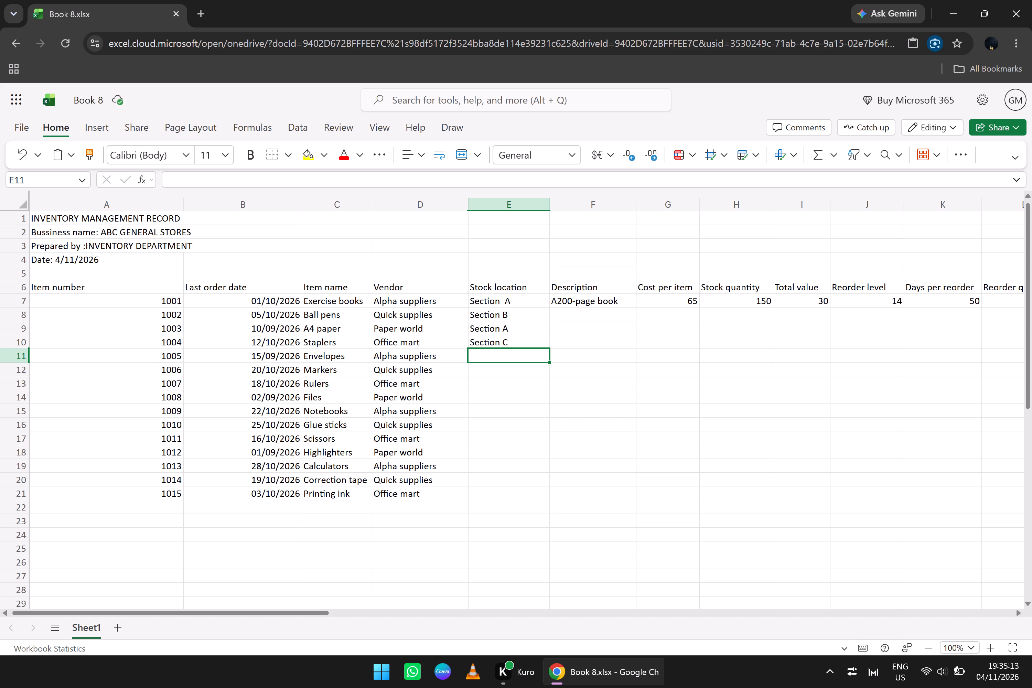
Fill E11 to E15 for items 1005 to 1009 with stock locations Section B, Section C, Section B, Section A and Section A.
{"action": "key", "text": "s"}
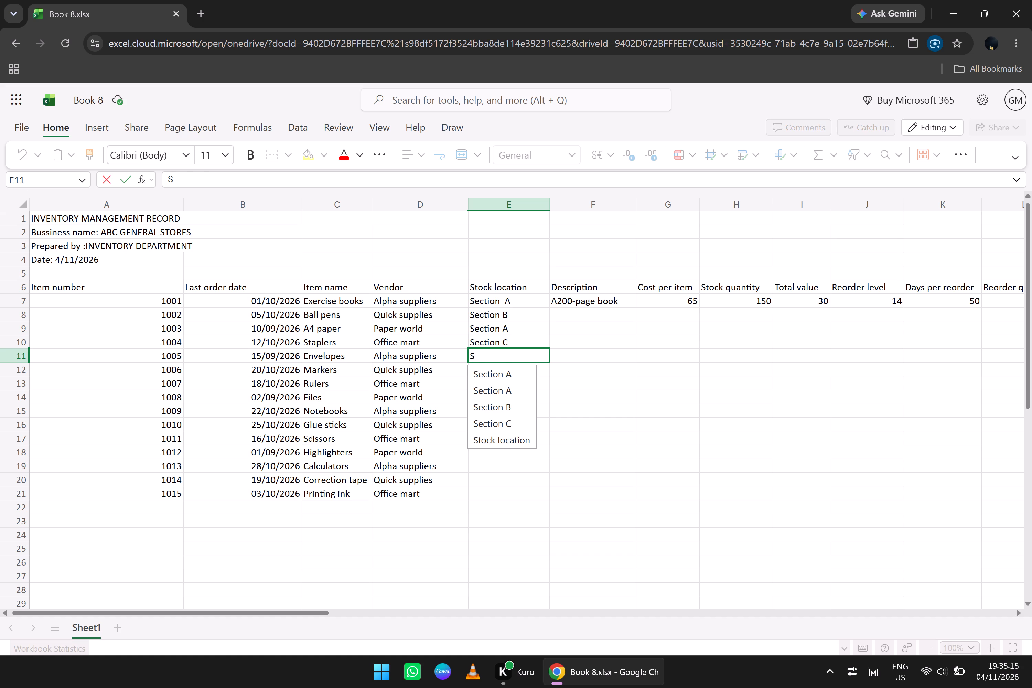
{"action": "key", "text": "Down"}
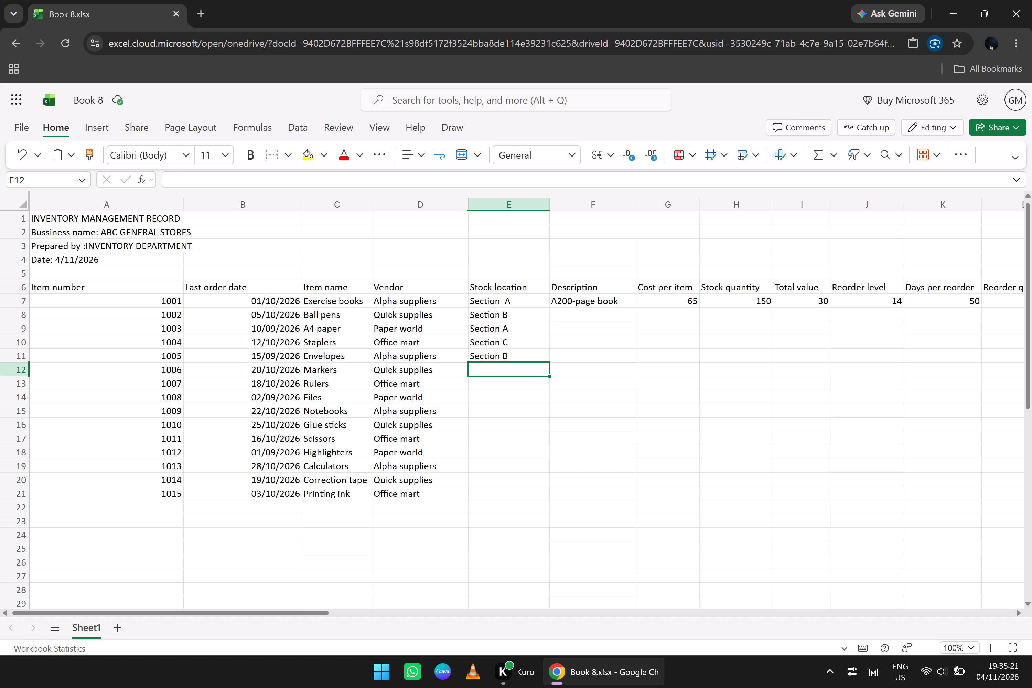
{"action": "key", "text": "s"}
{"action": "key", "text": "Down"}
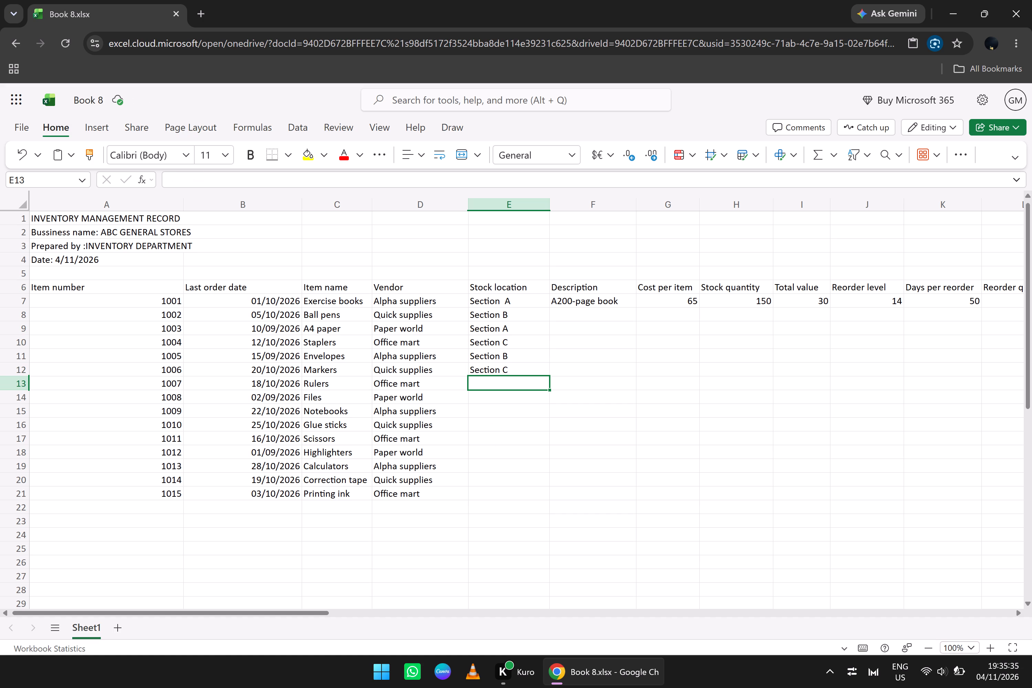
{"action": "key", "text": "s"}
{"action": "key", "text": "Down"}
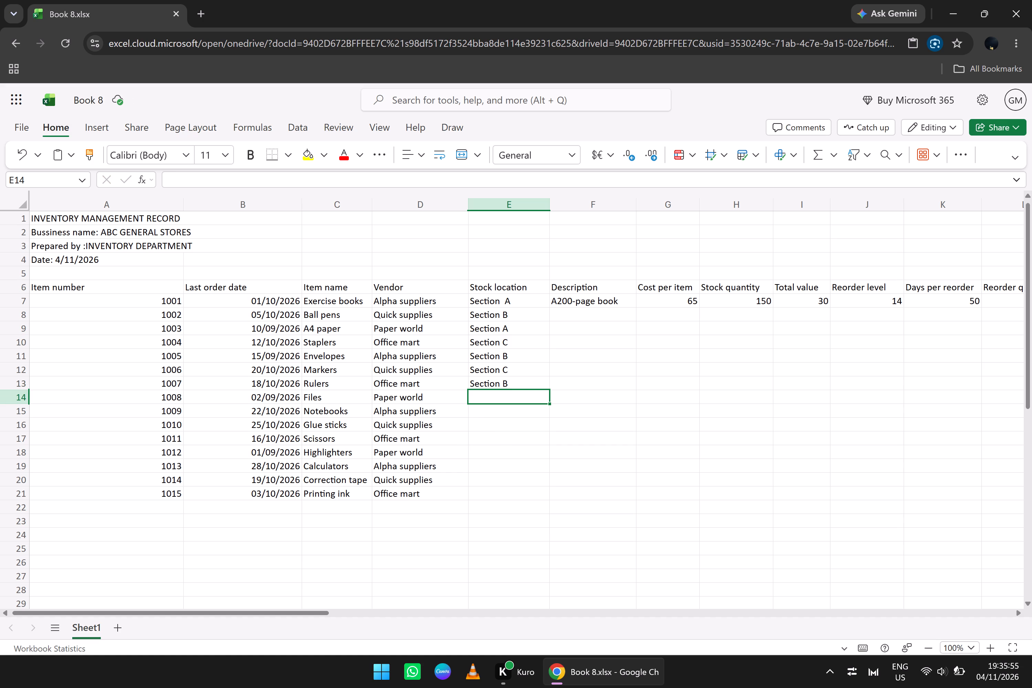
{"action": "key", "text": "s"}
{"action": "key", "text": "Down"}
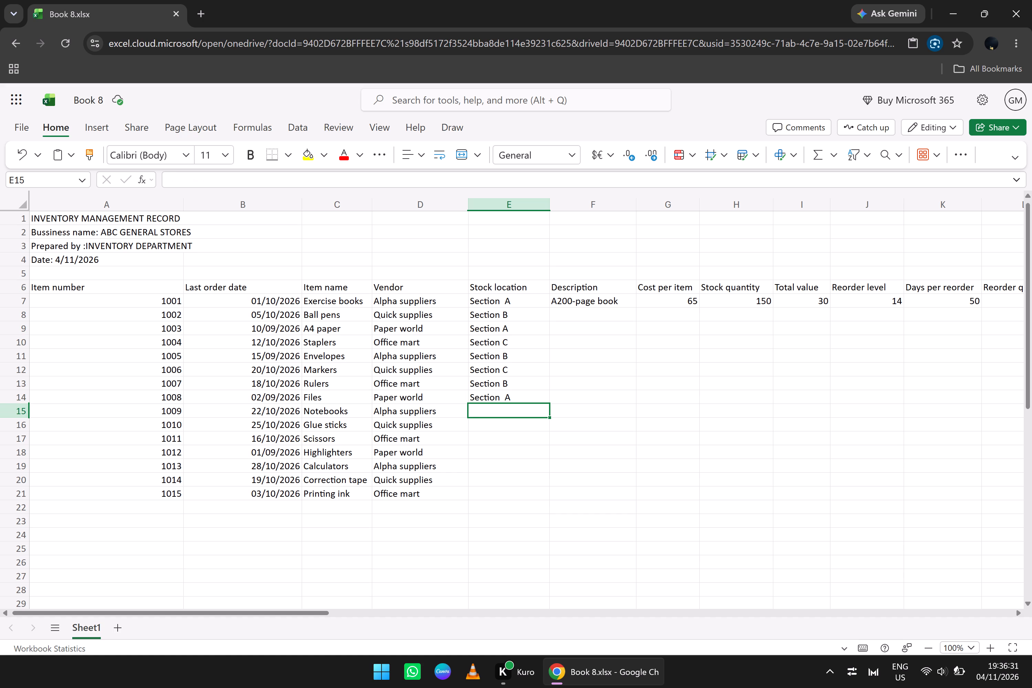
{"action": "key", "text": "s"}
{"action": "key", "text": "Down"}
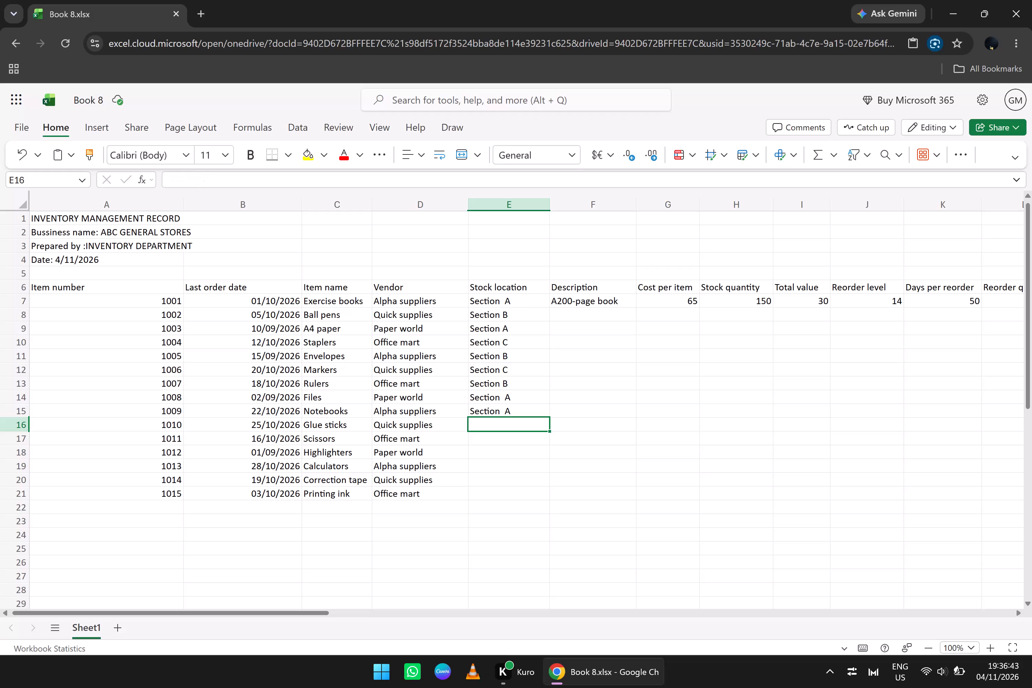
Enter the stock location Section C in E16 for item 1010, Glue sticks.
{"action": "key", "text": "s"}
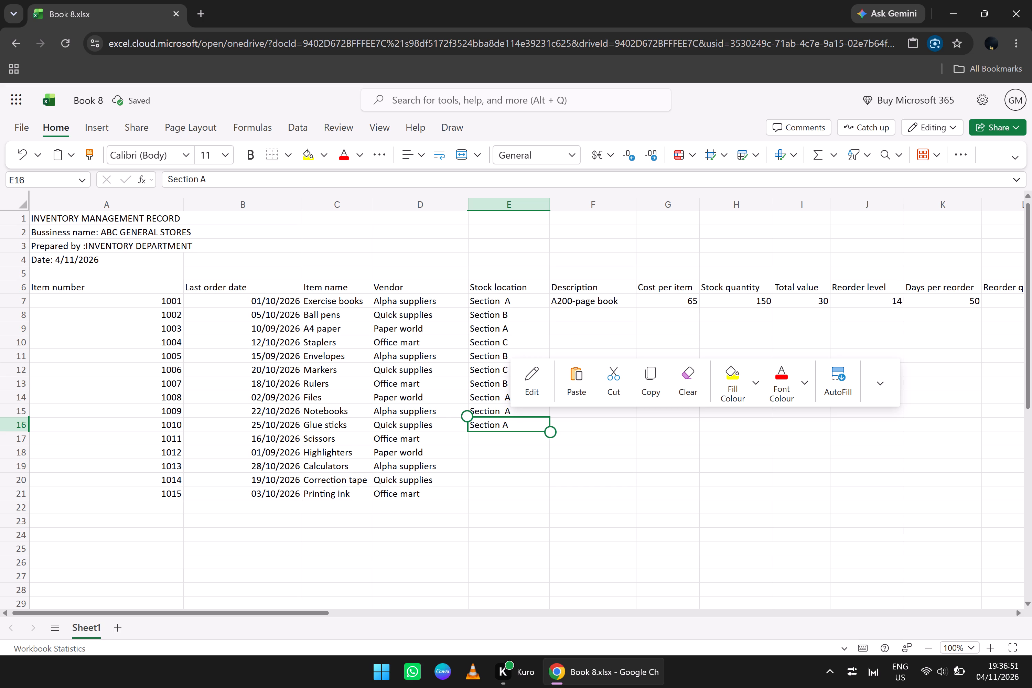
{"action": "key", "text": "BackSpace"}
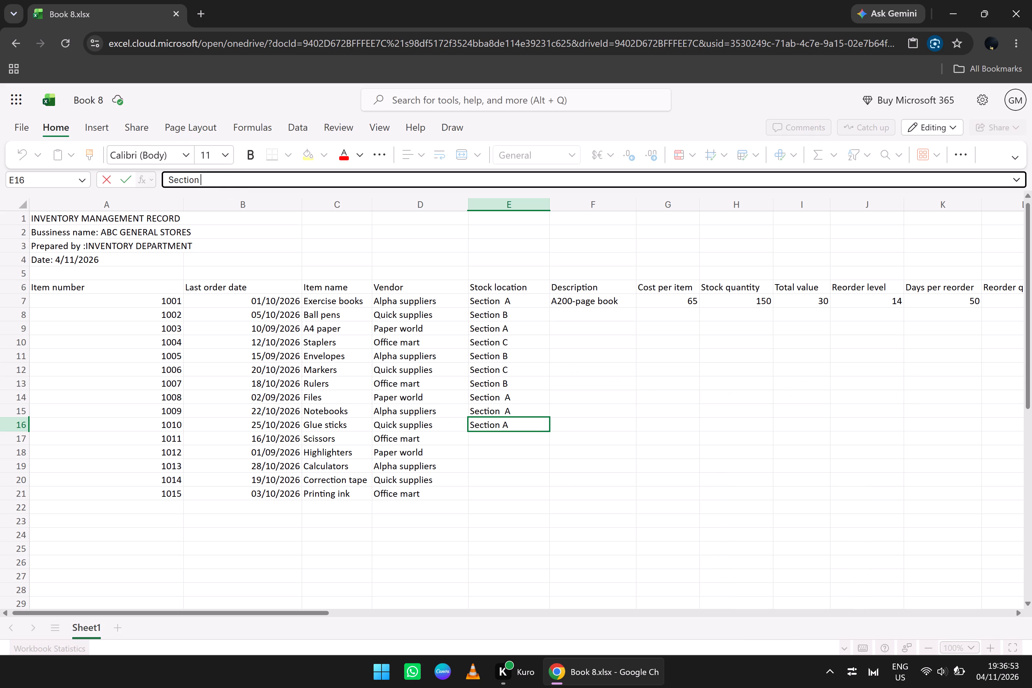
{"action": "key", "text": "c"}
{"action": "key", "text": "Down"}
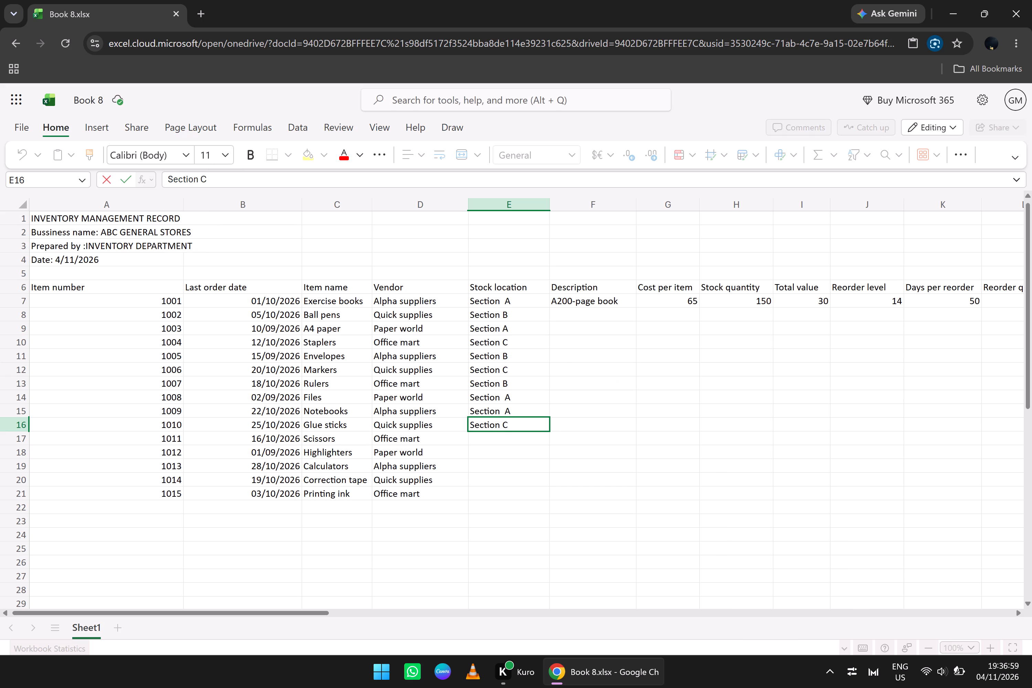
{"action": "left_click", "coordinate": [490, 440]}
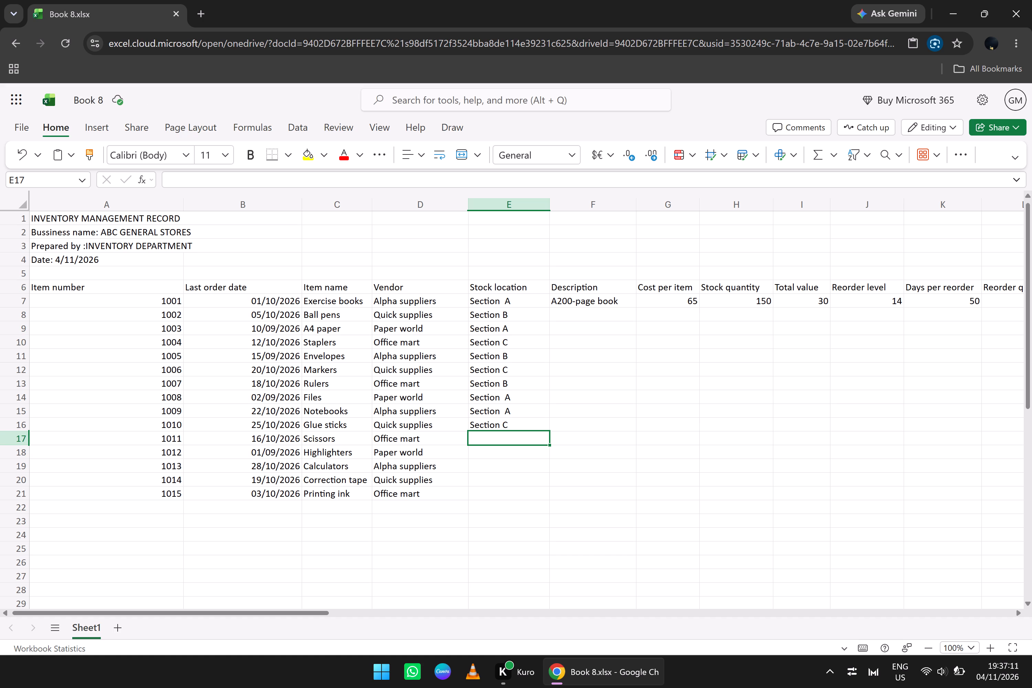
Fill E17 to E20 for items 1011 to 1014 with stock locations Section C, Section B, Section A and Section B.
{"action": "key", "text": "s"}
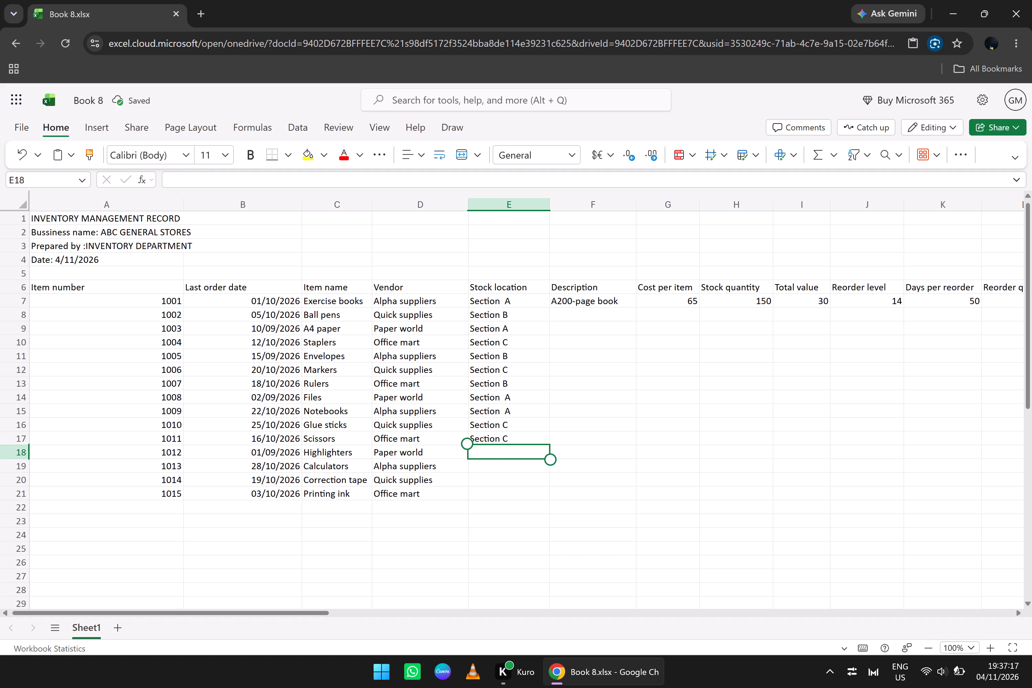
{"action": "key", "text": "s"}
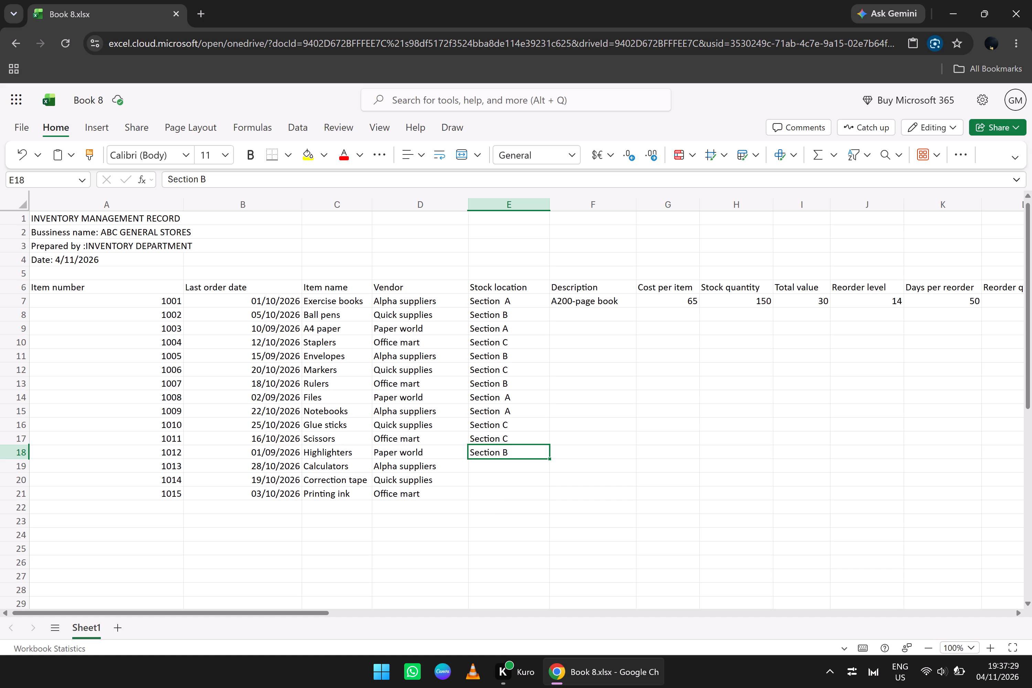
{"action": "key", "text": "Down"}
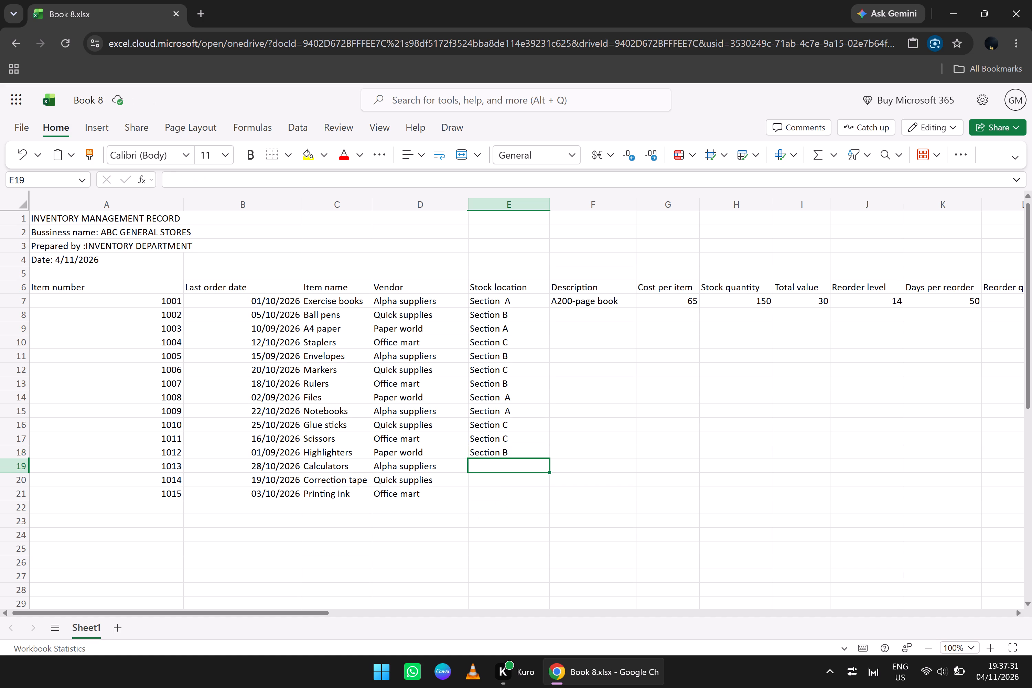
{"action": "key", "text": "s"}
{"action": "key", "text": "e"}
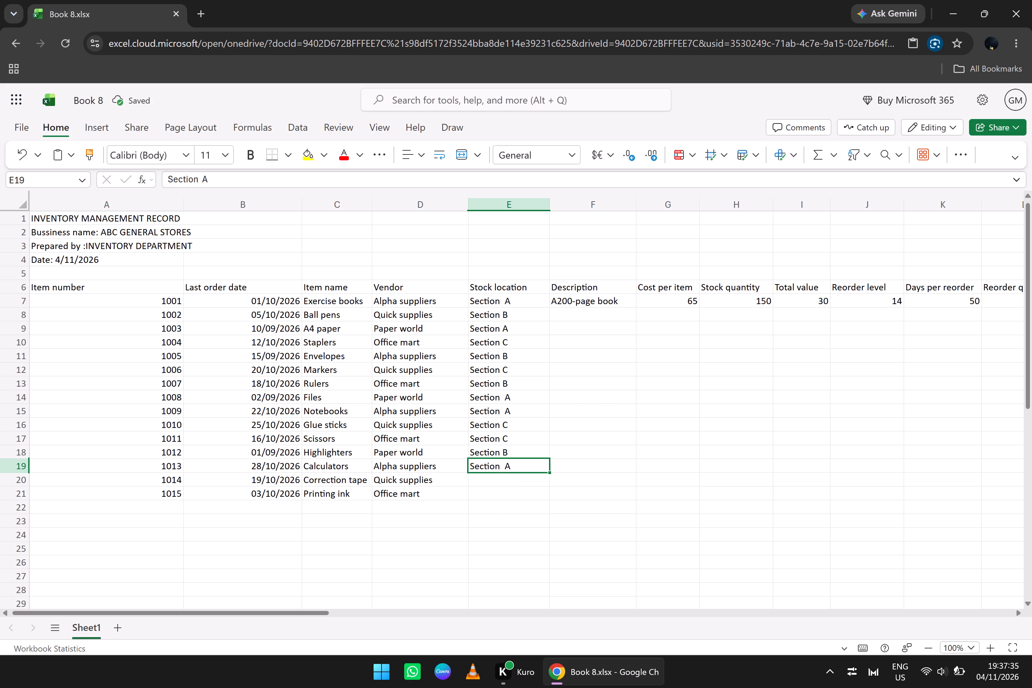
{"action": "key", "text": "s"}
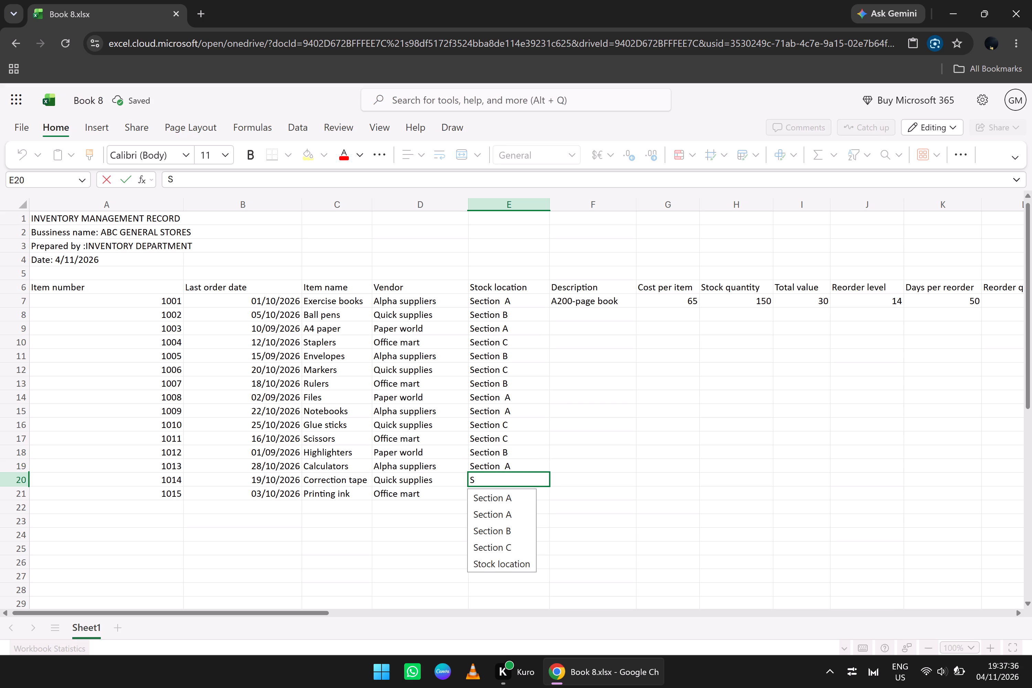
{"action": "key", "text": "e"}
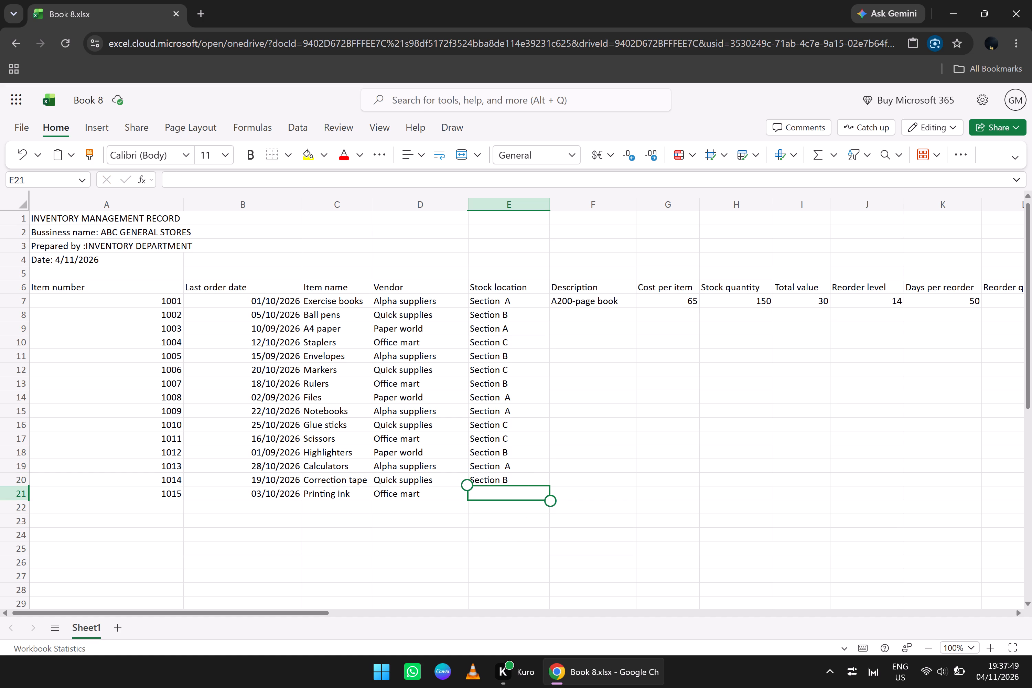
Enter the stock location in E21 for item 1015, Printing ink.
{"action": "key", "text": "s"}
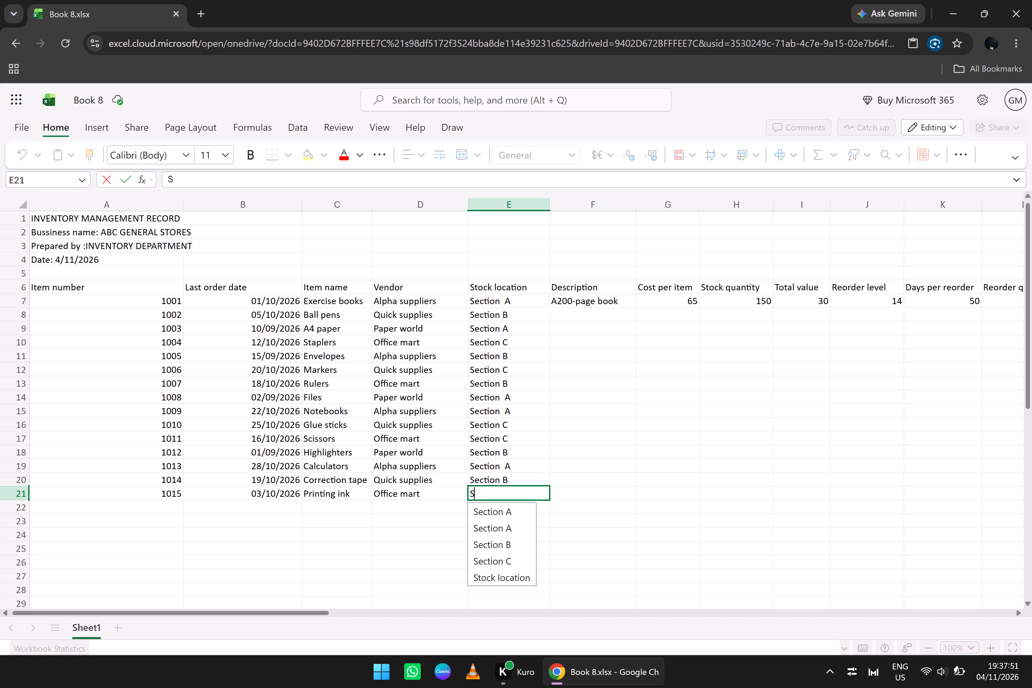
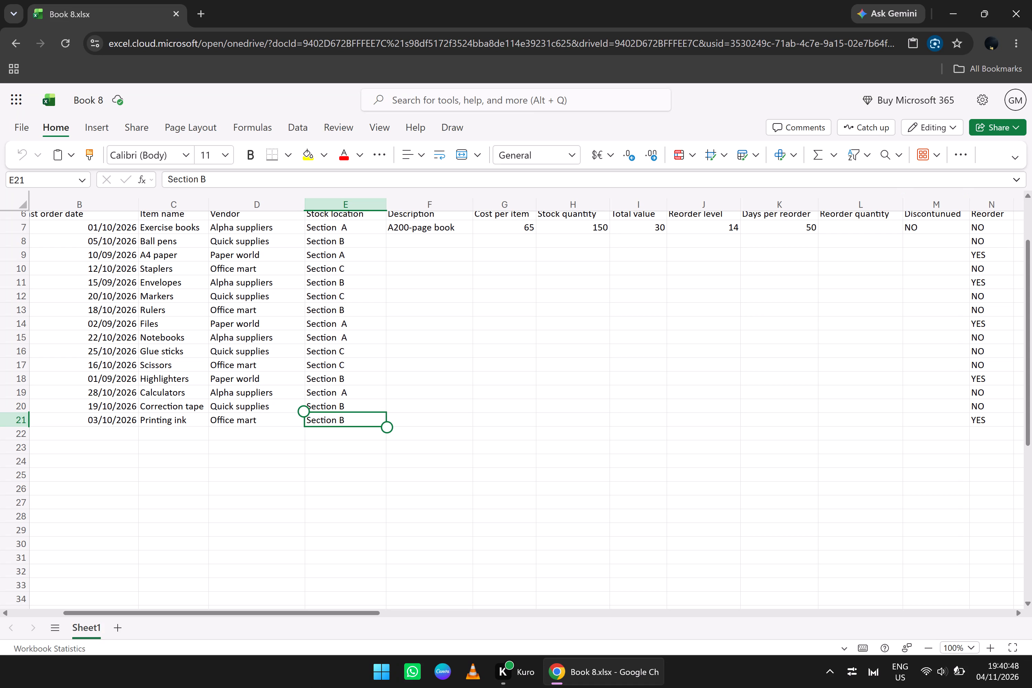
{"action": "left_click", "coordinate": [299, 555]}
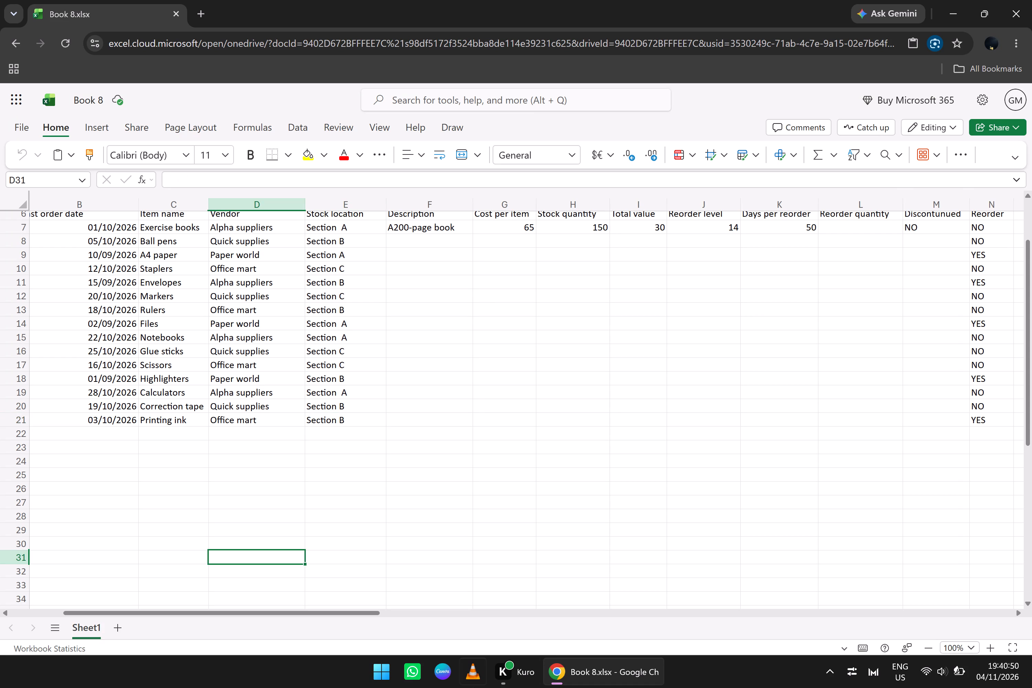
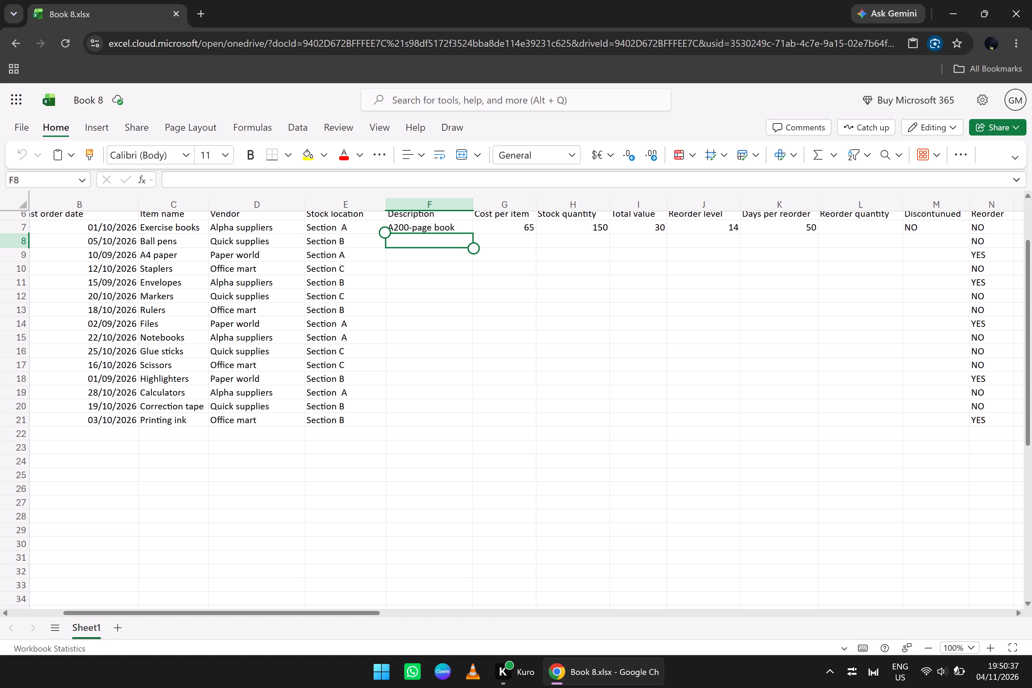
Enter "Blue ink pens" as the description for the ball pens in F8.
{"action": "key", "text": "b"}
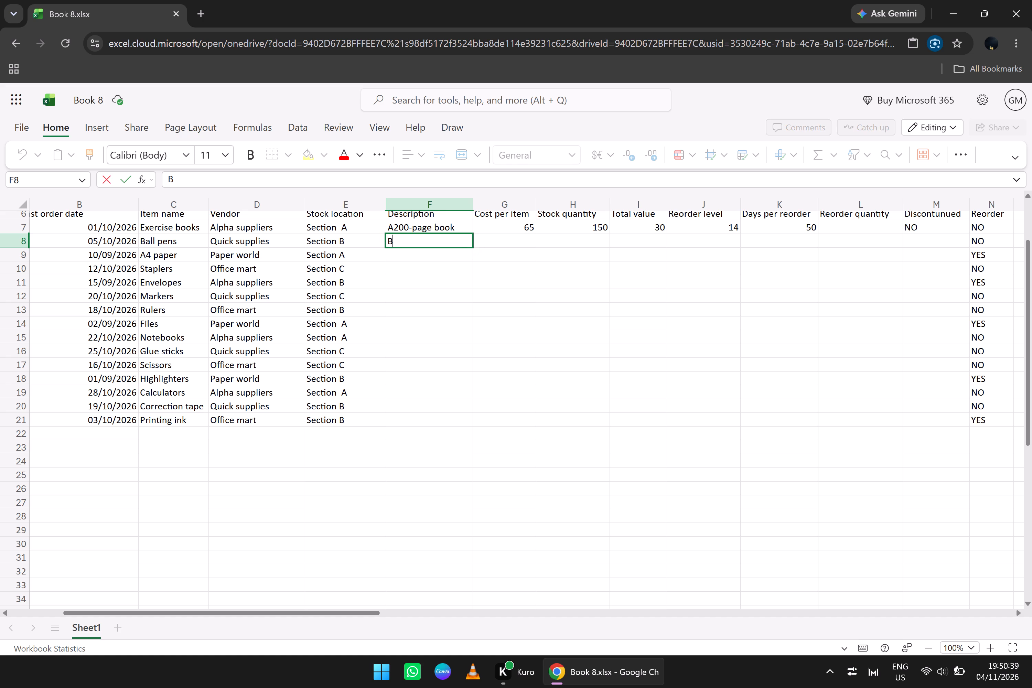
{"action": "key", "text": "l"}
{"action": "type", "text": "ue ink"}
{"action": "key", "text": "space"}
{"action": "type", "text": "p"}
{"action": "type", "text": "ens"}
{"action": "key", "text": "Down"}
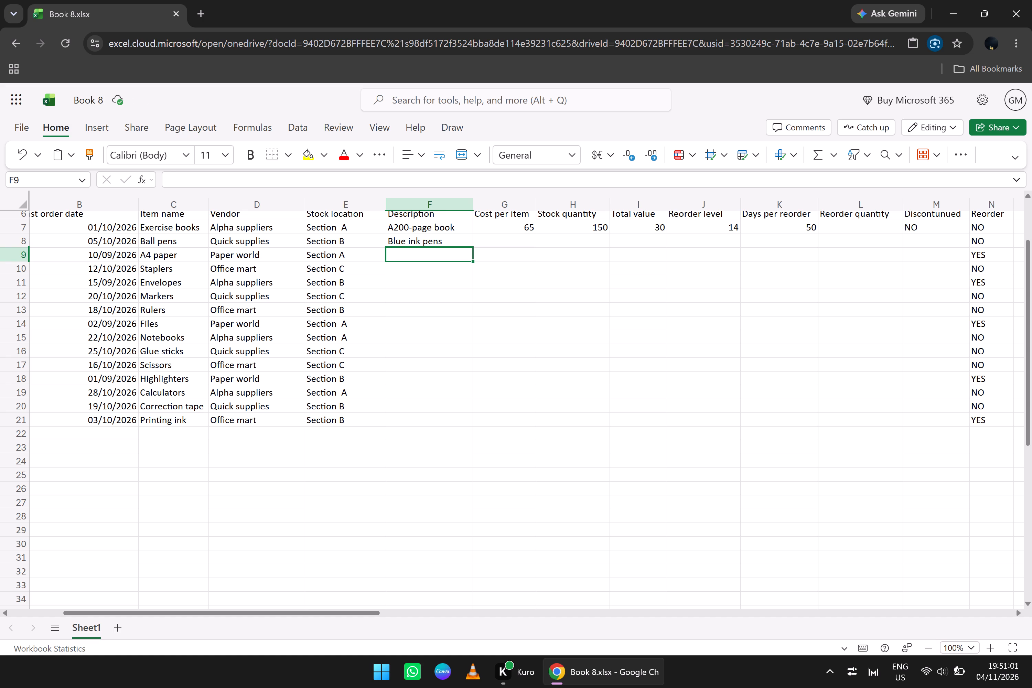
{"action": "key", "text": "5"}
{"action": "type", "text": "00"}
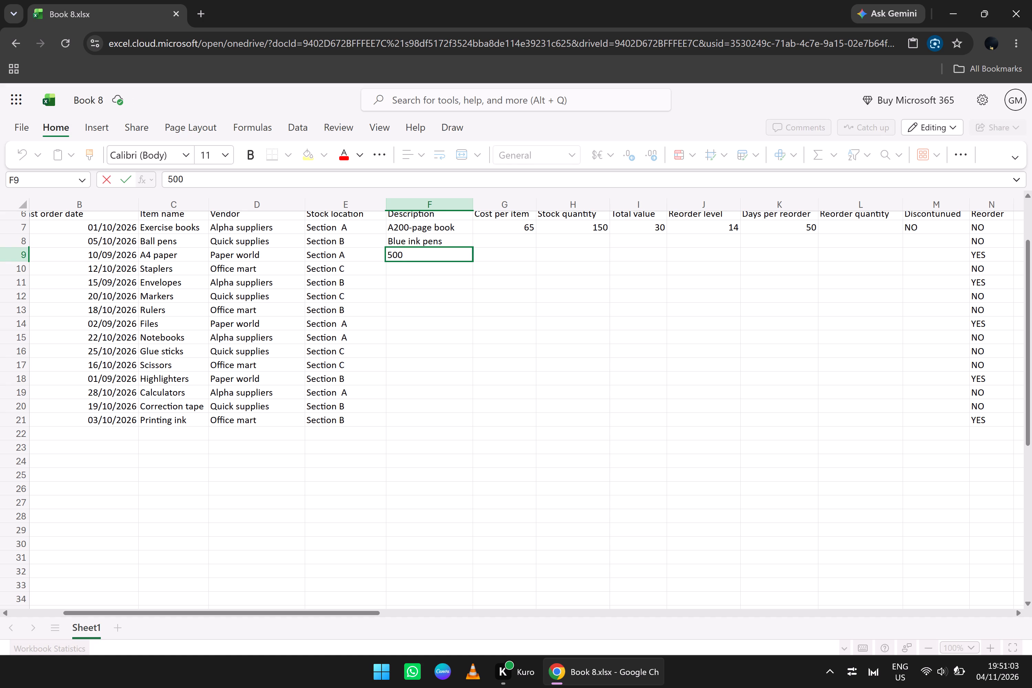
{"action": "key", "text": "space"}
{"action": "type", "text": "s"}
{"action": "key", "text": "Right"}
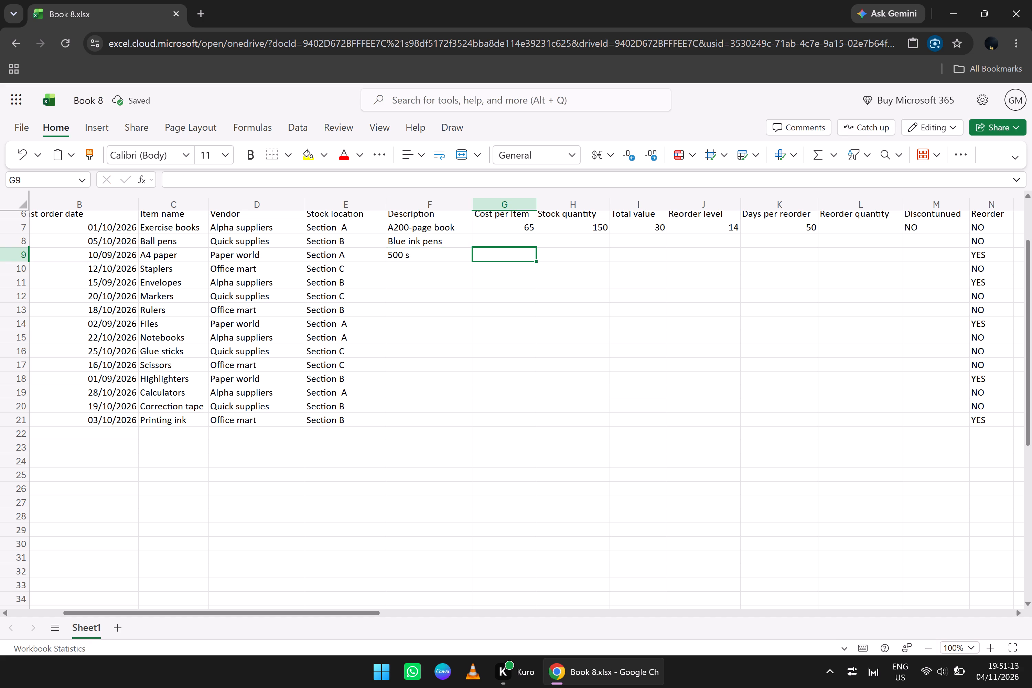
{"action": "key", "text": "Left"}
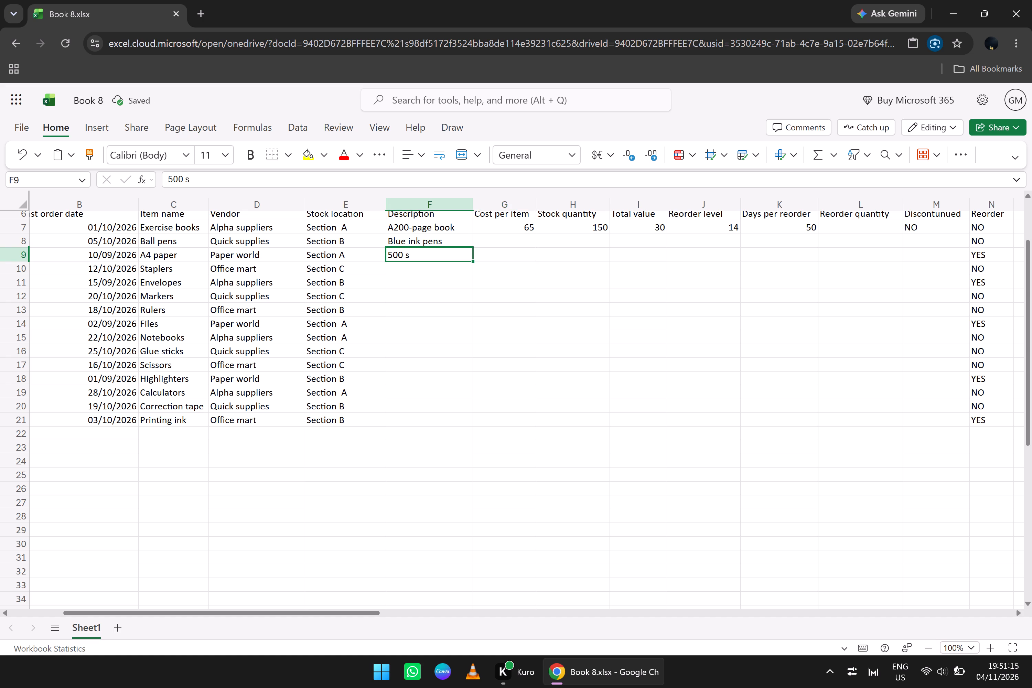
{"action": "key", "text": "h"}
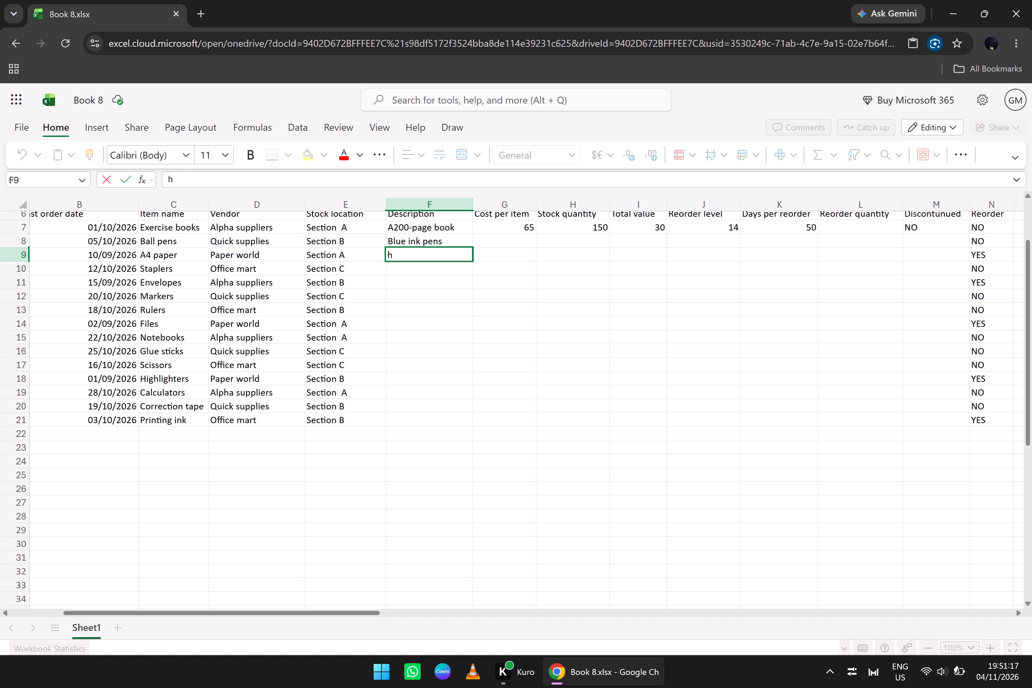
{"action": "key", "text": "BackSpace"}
Enter "500 sheets per ream" as the description for the A4 paper in F9.
{"action": "type", "text": "500"}
{"action": "key", "text": "space"}
{"action": "key", "text": "h"}
{"action": "key", "text": "BackSpace"}
{"action": "type", "text": "sheets per"}
{"action": "key", "text": "space"}
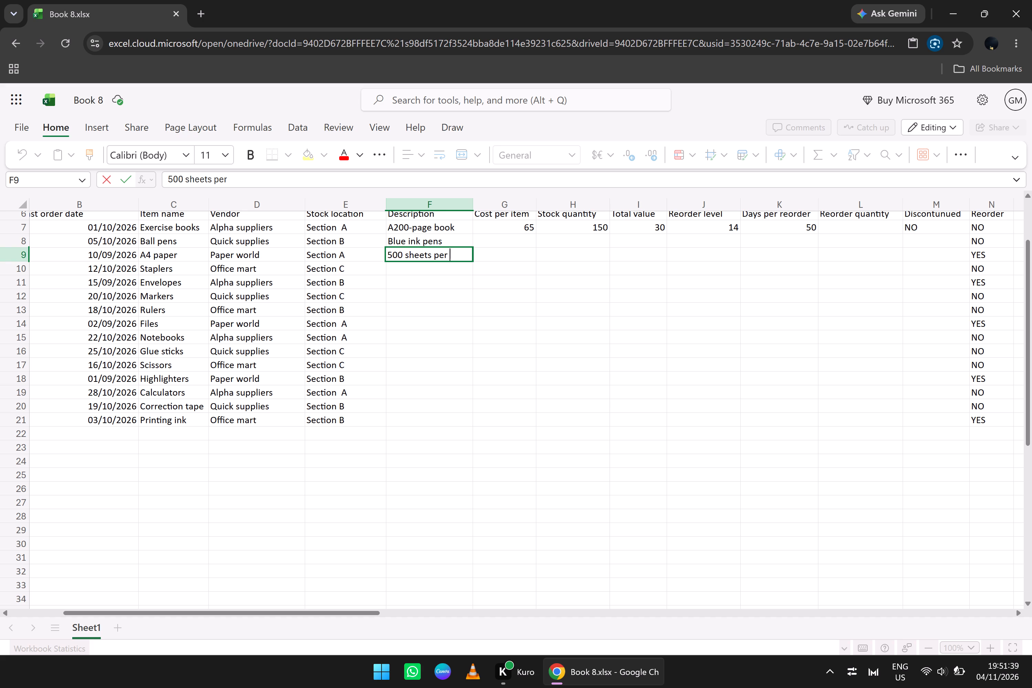
{"action": "type", "text": "rea"}
{"action": "key", "text": "m"}
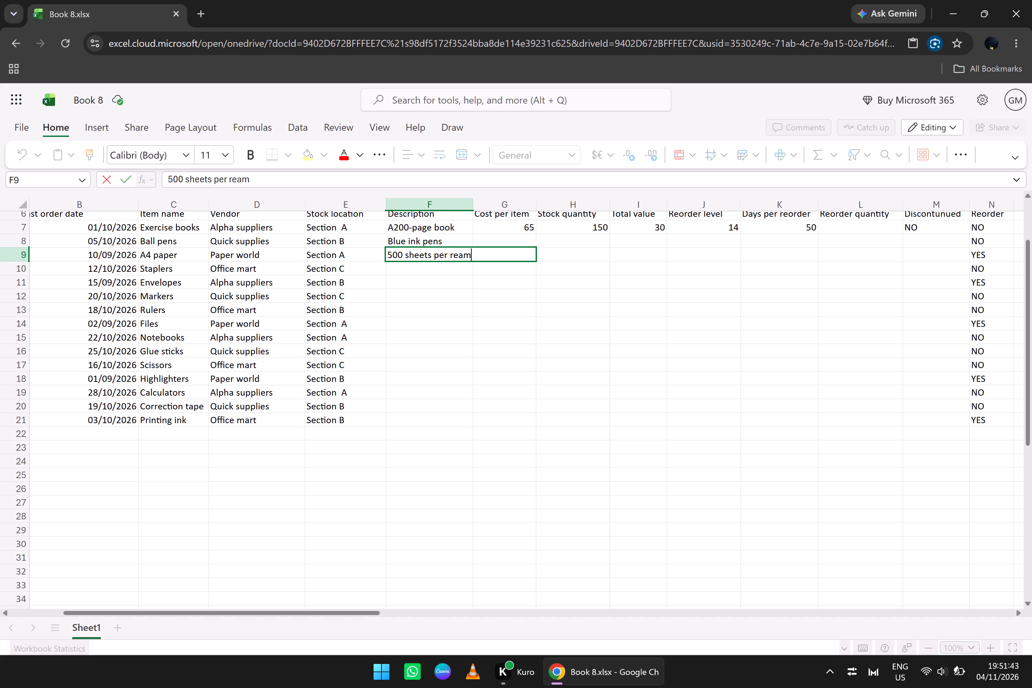
{"action": "key", "text": "Down"}
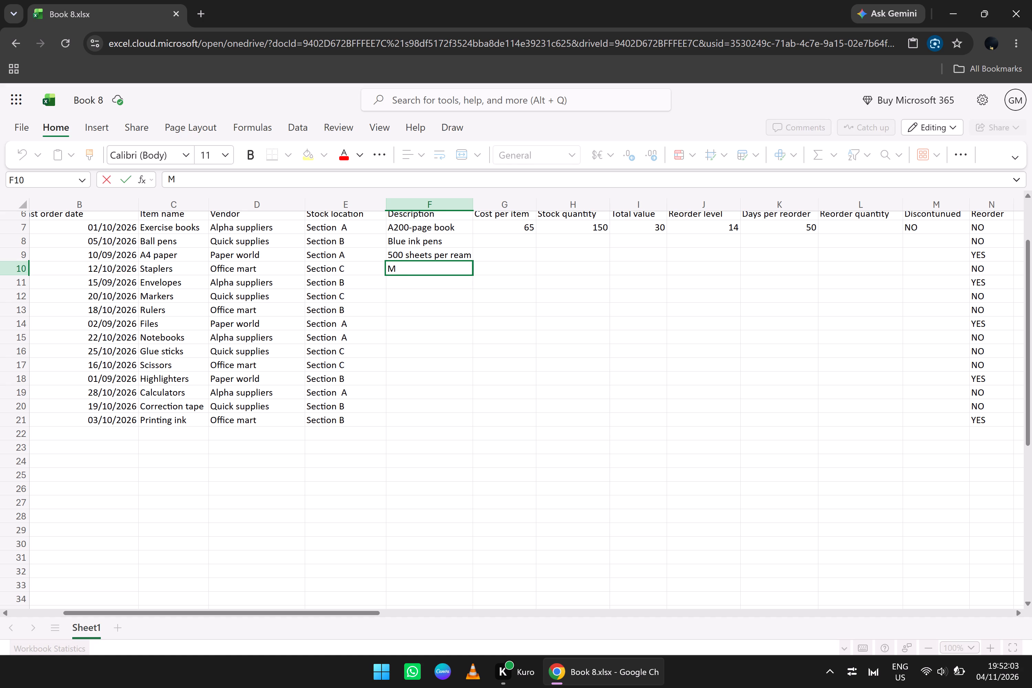
Fill in the descriptions in F10 and F11: "Medium staplers" for the staplers and "White envelopes" for the envelopes.
{"action": "key", "text": "e"}
{"action": "type", "text": "dium st"}
{"action": "key", "text": "a"}
{"action": "type", "text": "pler"}
{"action": "key", "text": "s"}
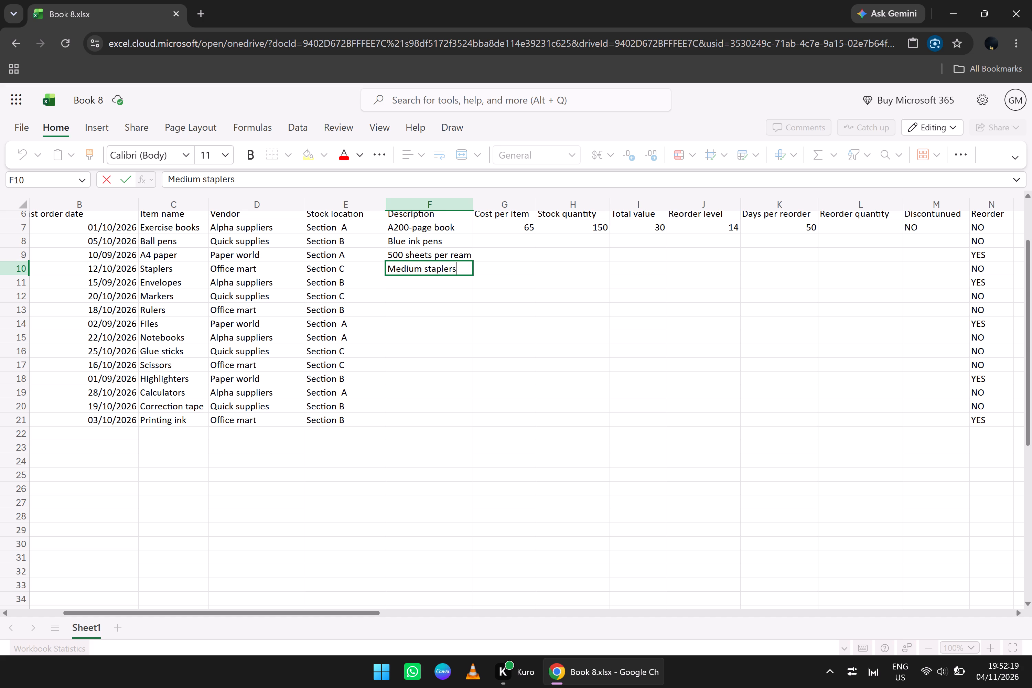
{"action": "key", "text": "Down"}
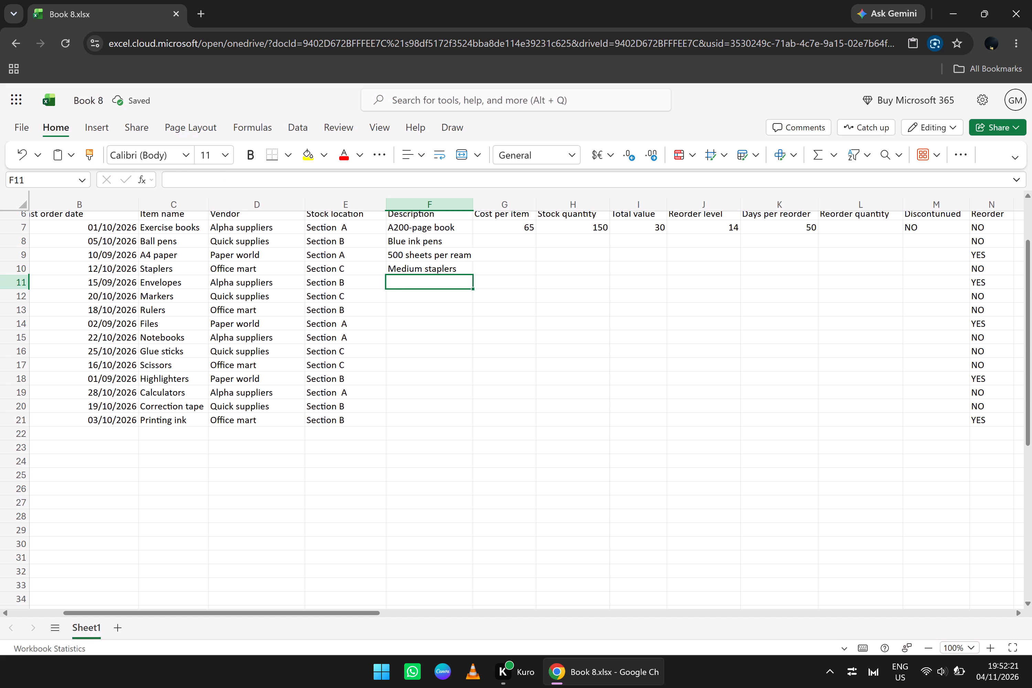
{"action": "key", "text": "w"}
{"action": "type", "text": "hite"}
{"action": "key", "text": "space"}
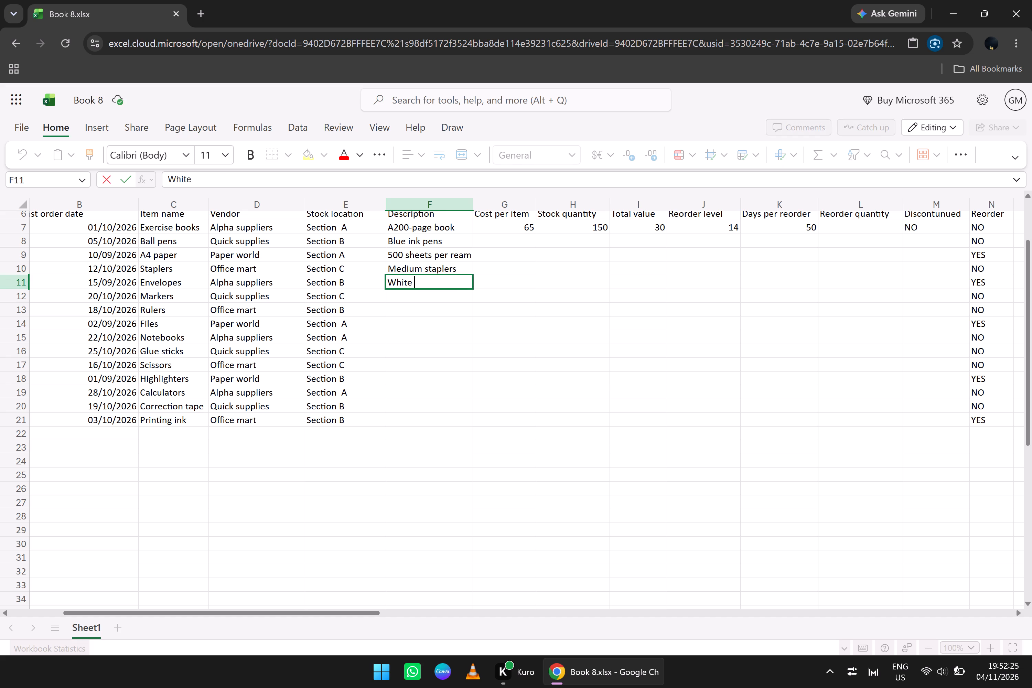
{"action": "key", "text": "e"}
{"action": "type", "text": "nve"}
{"action": "type", "text": "lopes"}
{"action": "key", "text": "Down"}
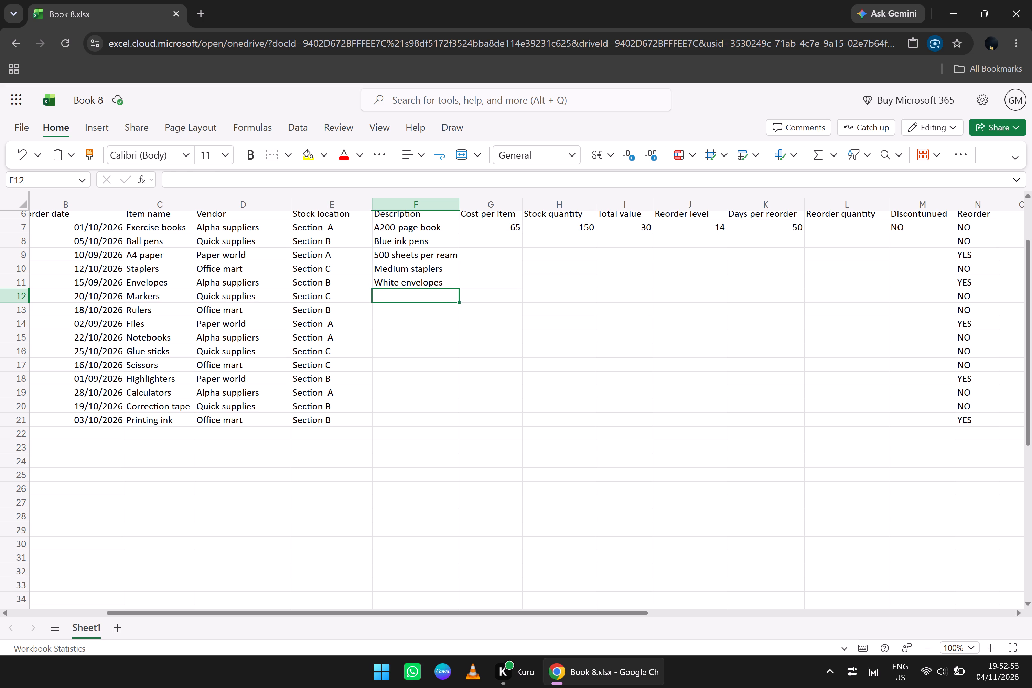
Fill in the descriptions in F12 and F13: "Assorted colours" for the markers and "30cm rulers" for the rulers.
{"action": "key", "text": "a"}
{"action": "type", "text": "ss"}
{"action": "type", "text": "orted colours"}
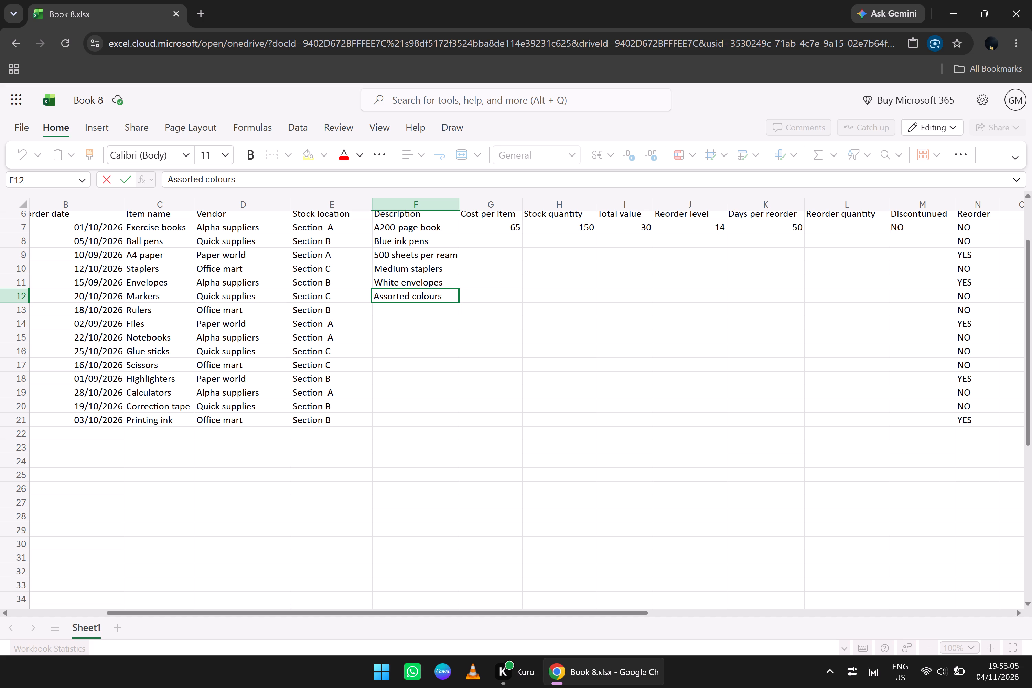
{"action": "key", "text": "Down"}
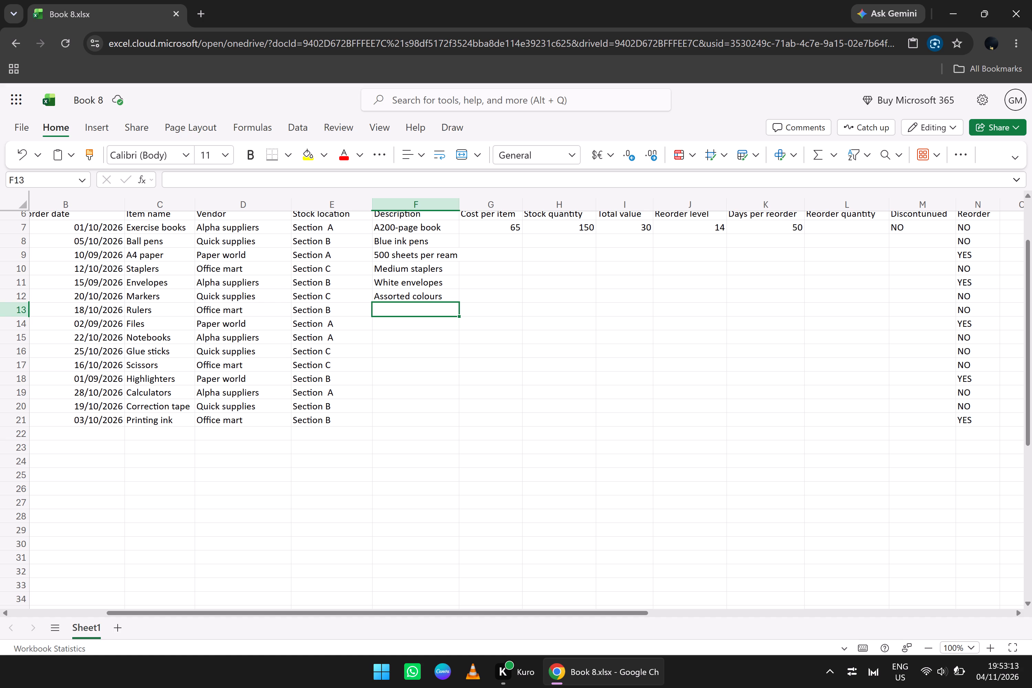
{"action": "key", "text": "3"}
{"action": "key", "text": "0"}
{"action": "type", "text": "cm"}
{"action": "key", "text": "space"}
{"action": "key", "text": "r"}
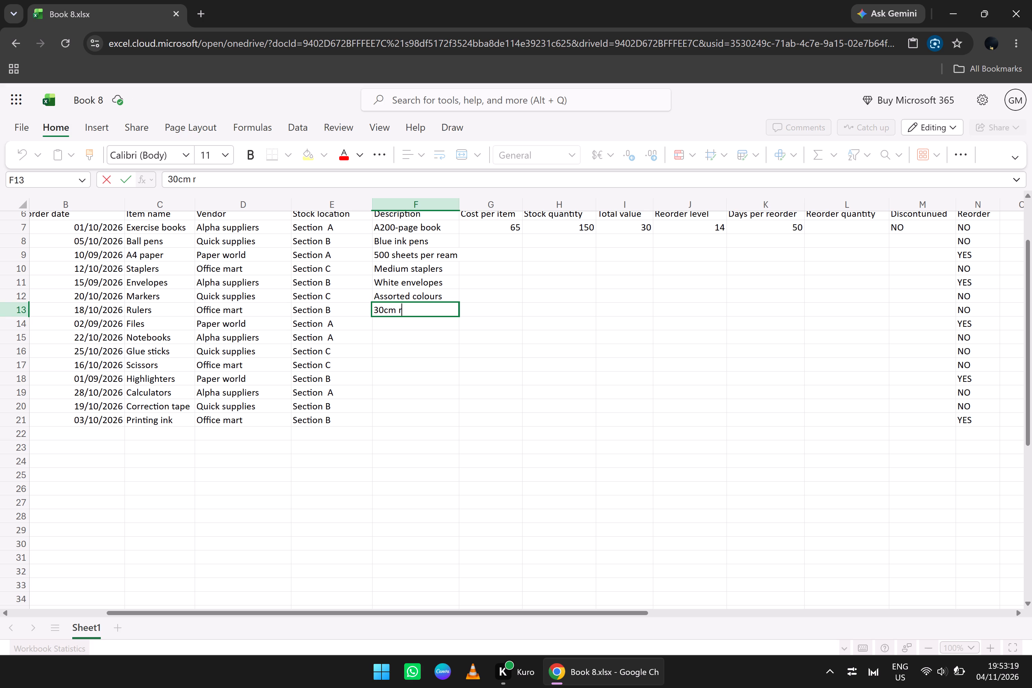
{"action": "type", "text": "ulers"}
{"action": "key", "text": "Down"}
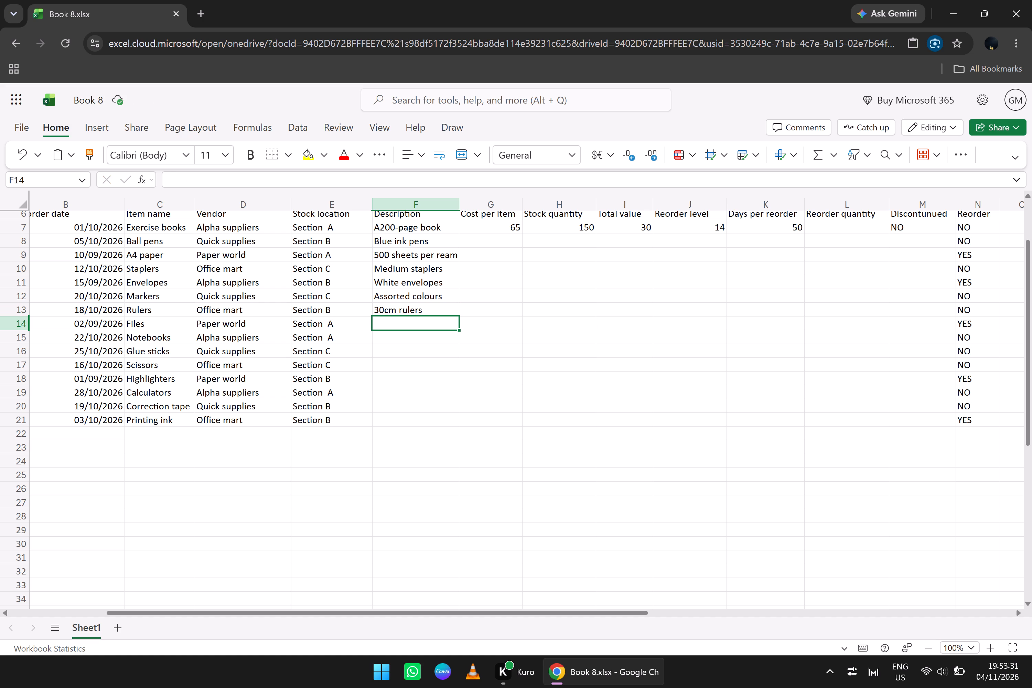
Fill in the descriptions in F14 and F15: "Plastic files" for the files and "Spiral notebooks" for the notebooks.
{"action": "key", "text": "p"}
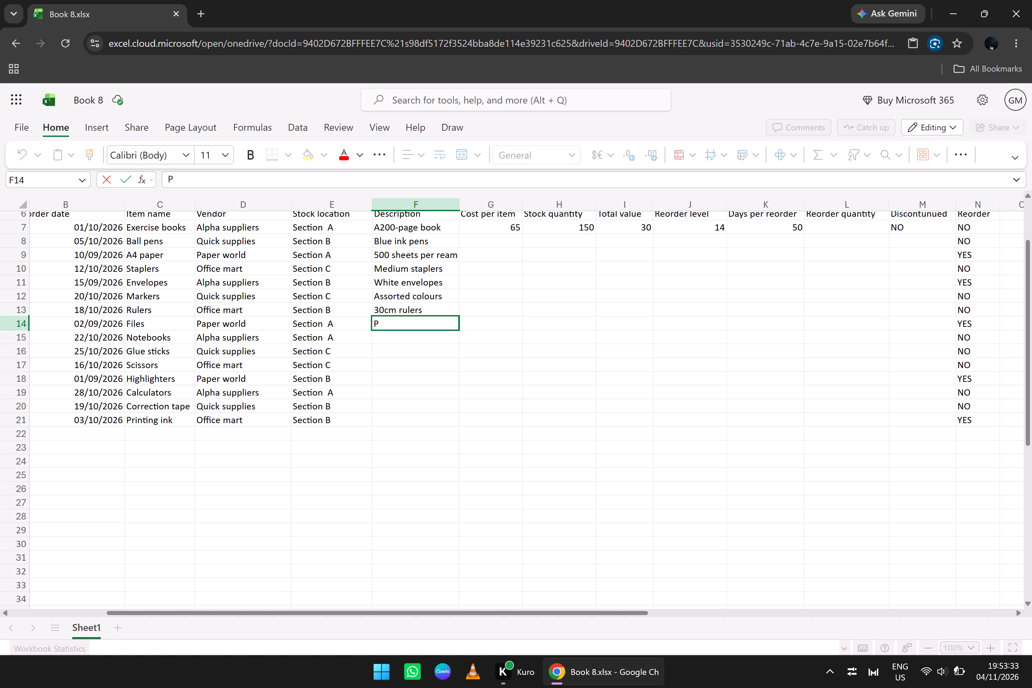
{"action": "key", "text": "l"}
{"action": "type", "text": "as"}
{"action": "type", "text": "tic fi"}
{"action": "type", "text": "les"}
{"action": "key", "text": "Down"}
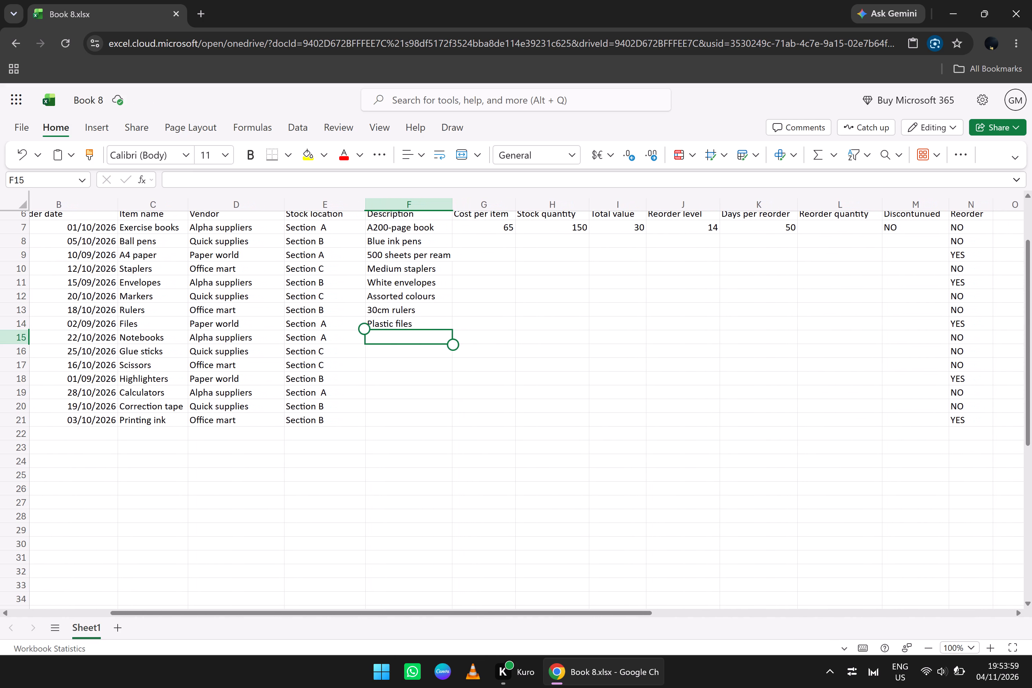
{"action": "key", "text": "s"}
{"action": "type", "text": "piral notebook"}
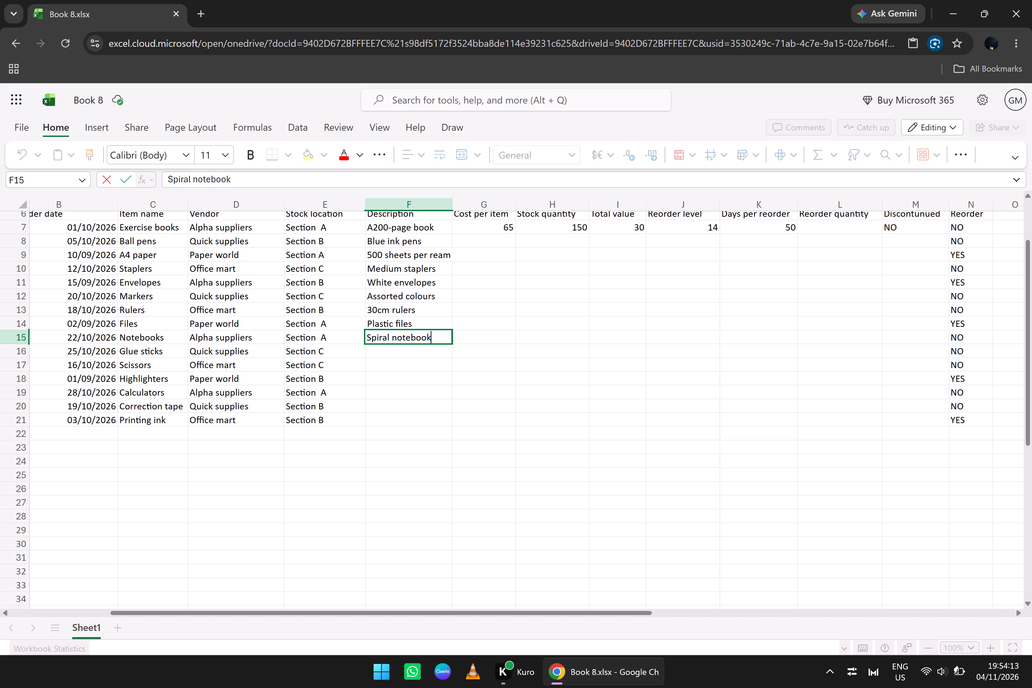
{"action": "key", "text": "s"}
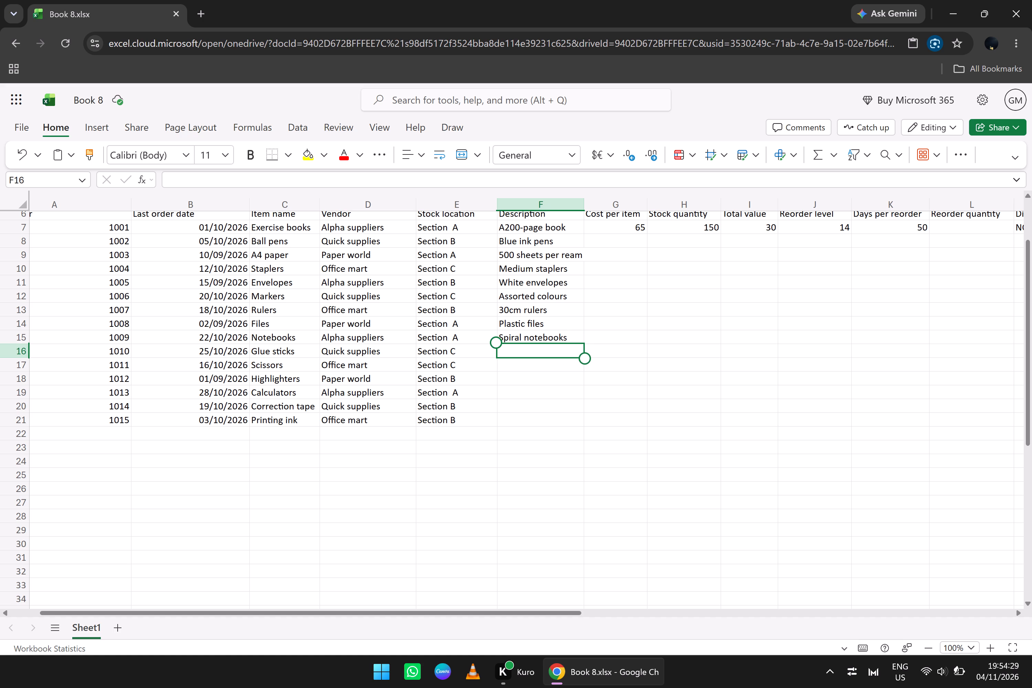
Enter "Small glue sticks" as the description for the glue sticks in F16.
{"action": "key", "text": "s"}
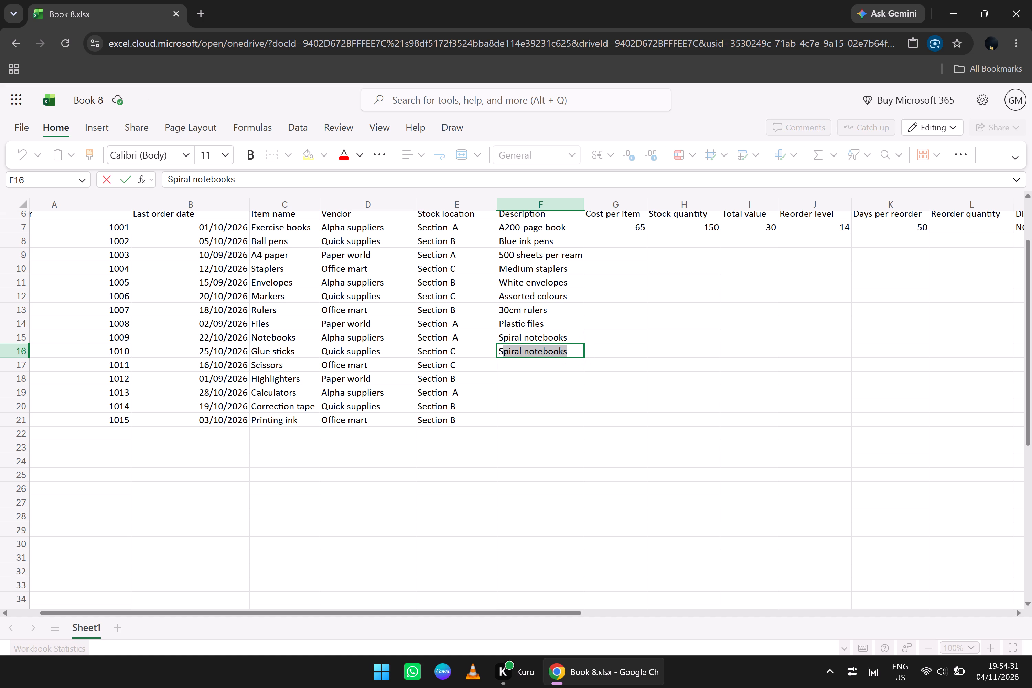
{"action": "key", "text": "m"}
{"action": "type", "text": "all"}
{"action": "key", "text": "space"}
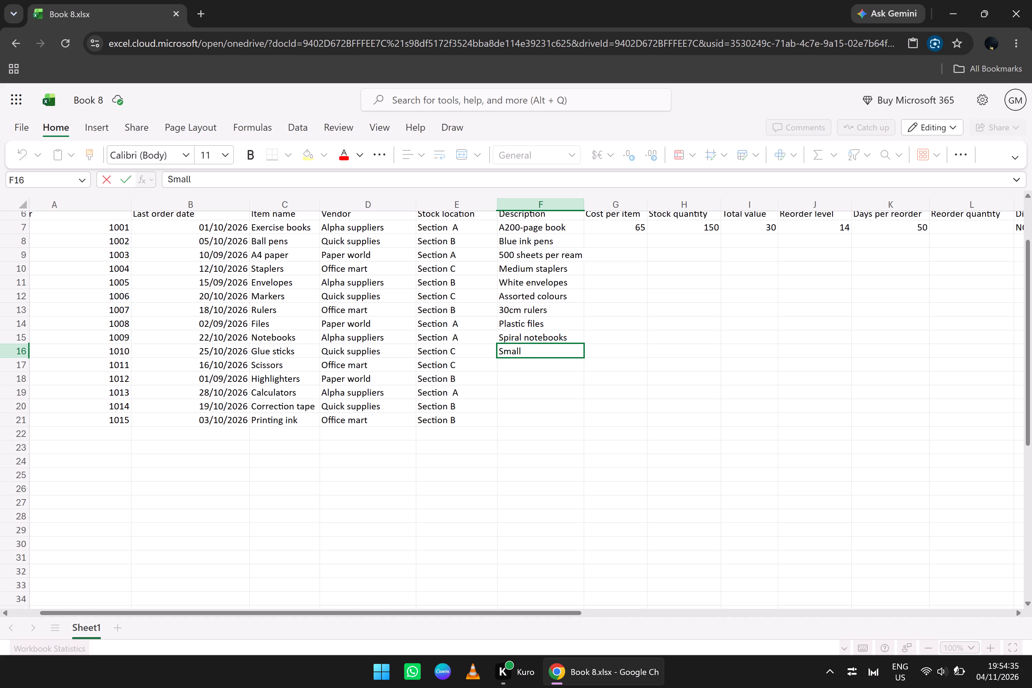
{"action": "key", "text": "g"}
{"action": "type", "text": "lue stick"}
{"action": "key", "text": "s"}
{"action": "key", "text": "Down"}
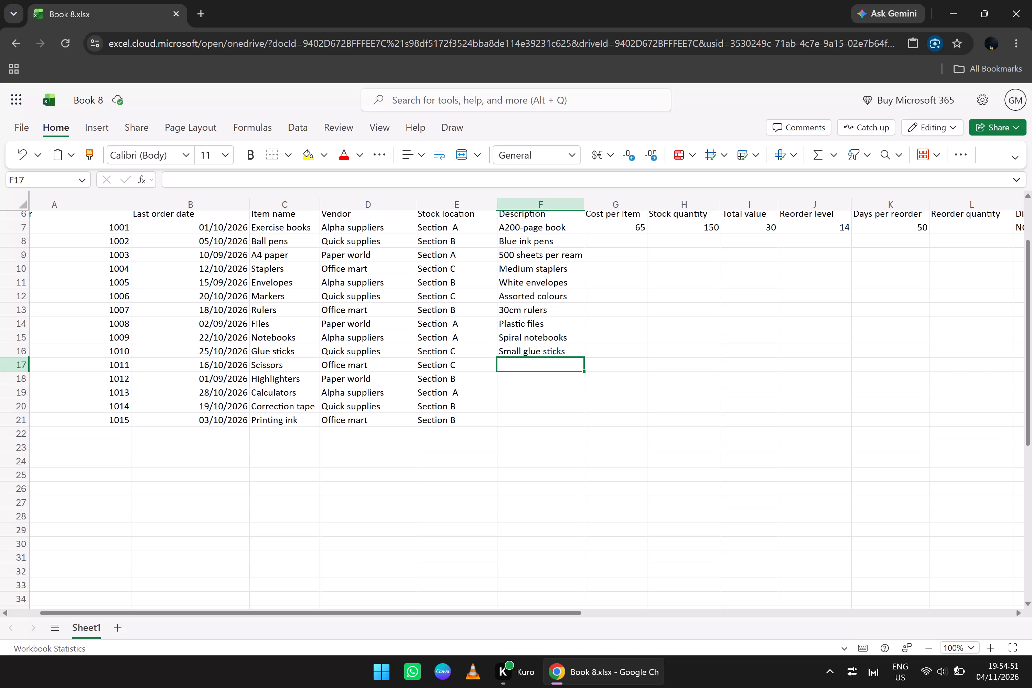
Enter "Office scissors" as the description for the scissors in F17.
{"action": "key", "text": "o"}
{"action": "type", "text": "ffic"}
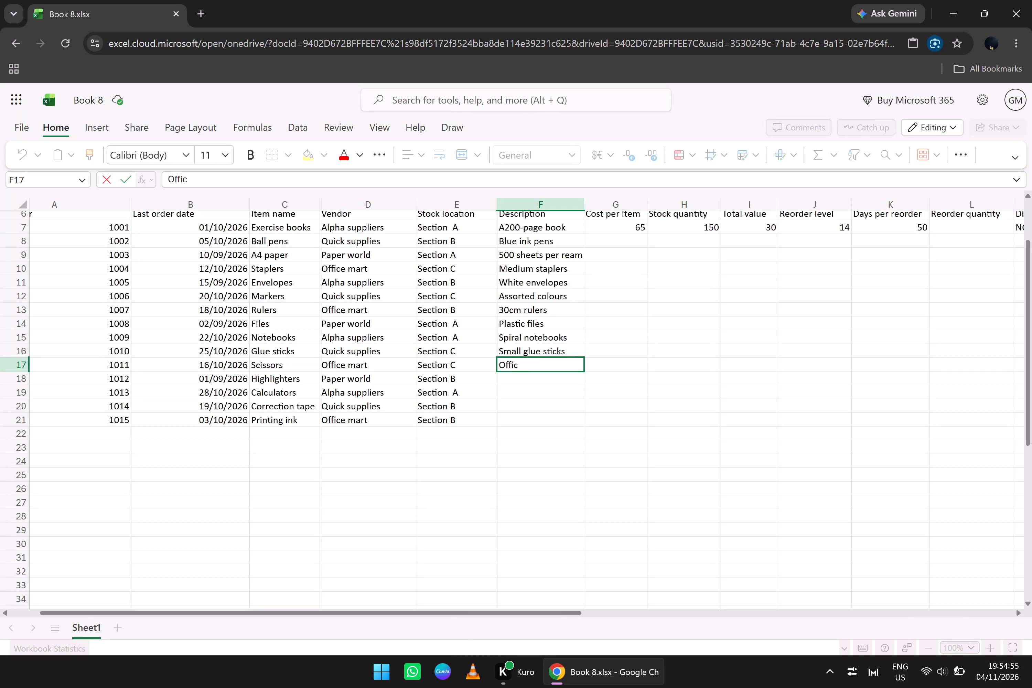
{"action": "type", "text": "e sc"}
{"action": "key", "text": "i"}
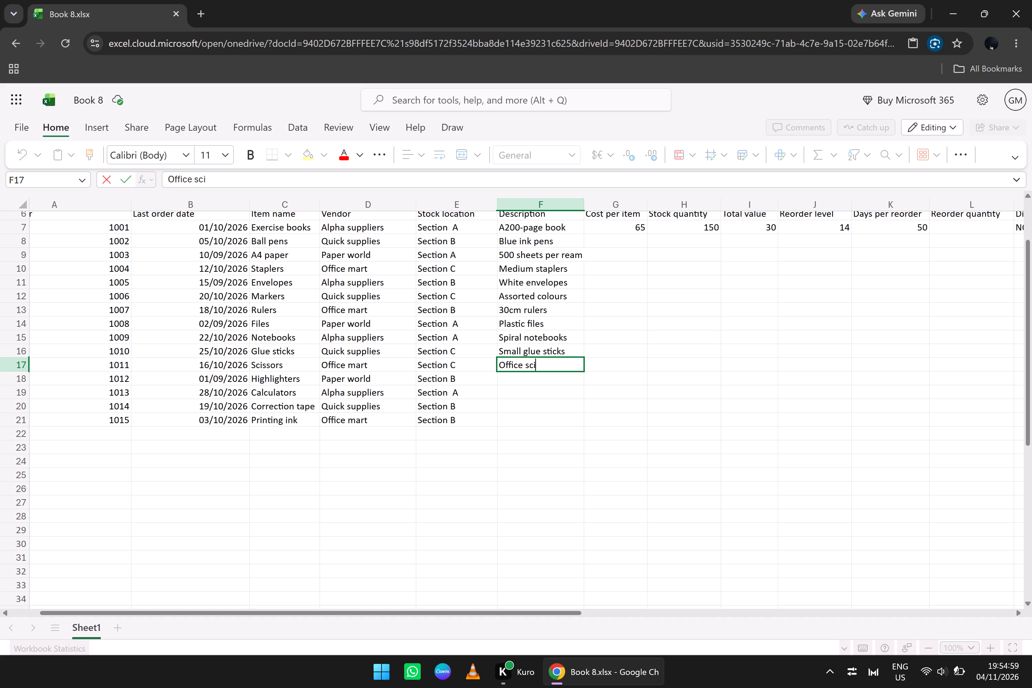
{"action": "type", "text": "ssors"}
{"action": "key", "text": "Down"}
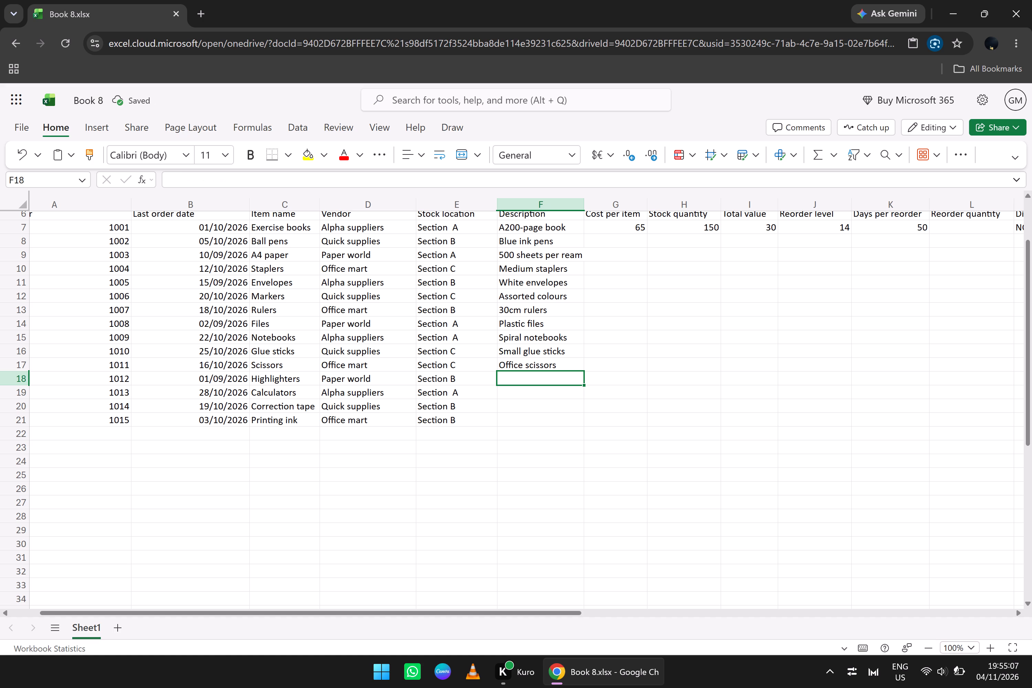
Enter "Yellow highlitghters" as the description for the highlighters in F18.
{"action": "key", "text": "y"}
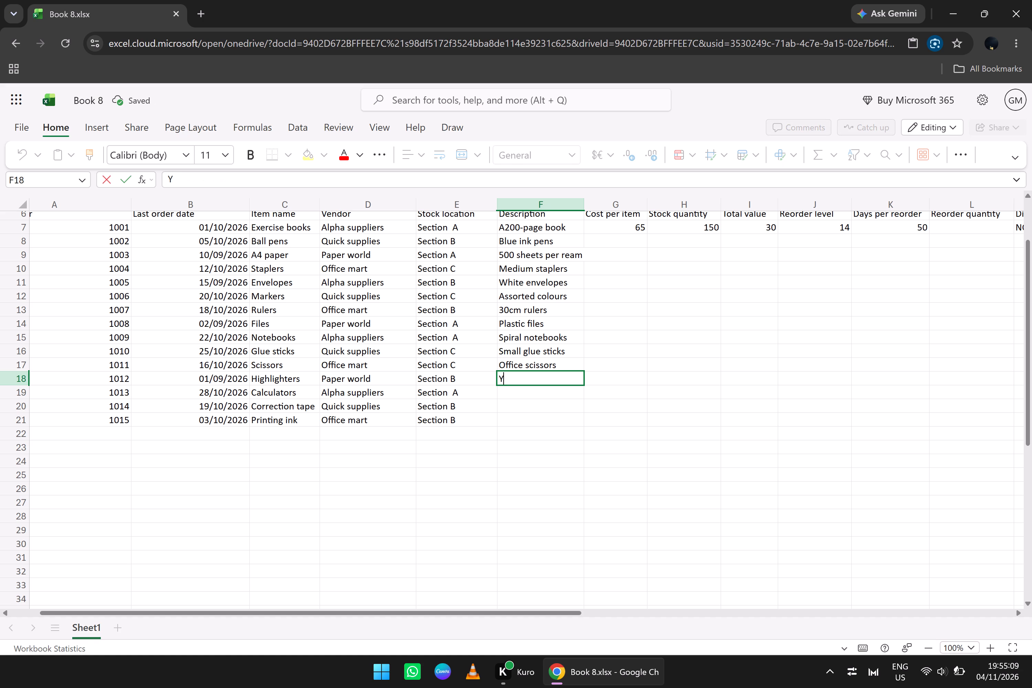
{"action": "type", "text": "ellow high"}
{"action": "type", "text": "liters"}
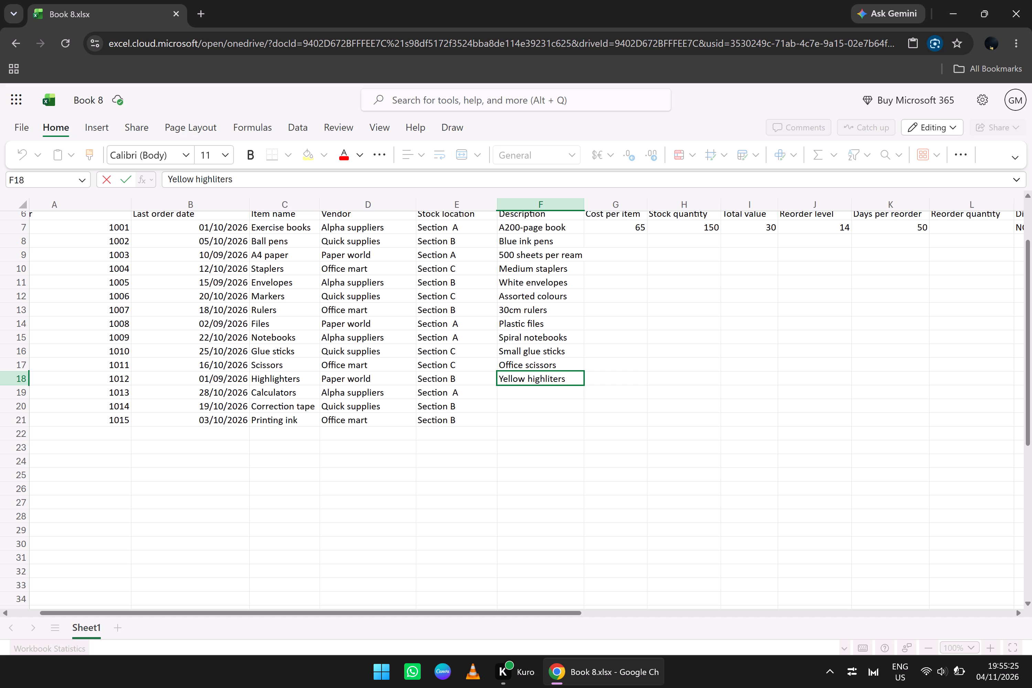
{"action": "key", "text": "BackSpace"}
{"action": "key", "text": "BackSpace"}
{"action": "key", "text": "BackSpace"}
{"action": "type", "text": "ghters"}
{"action": "key", "text": "Down"}
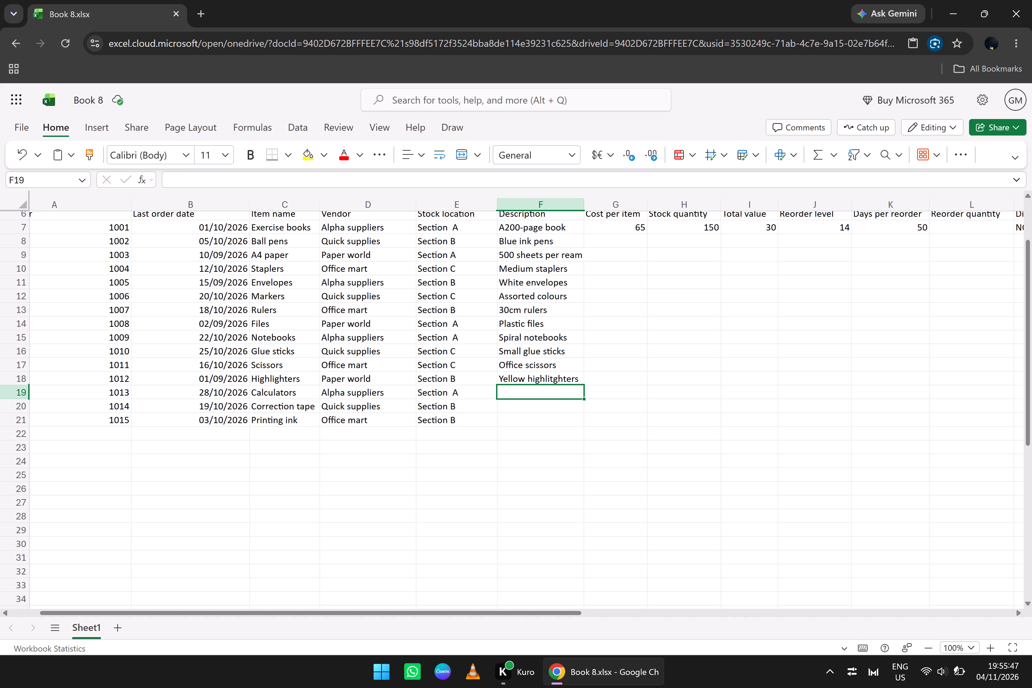
Enter "Basic calculators" as the description for the calculators in F19.
{"action": "key", "text": "b"}
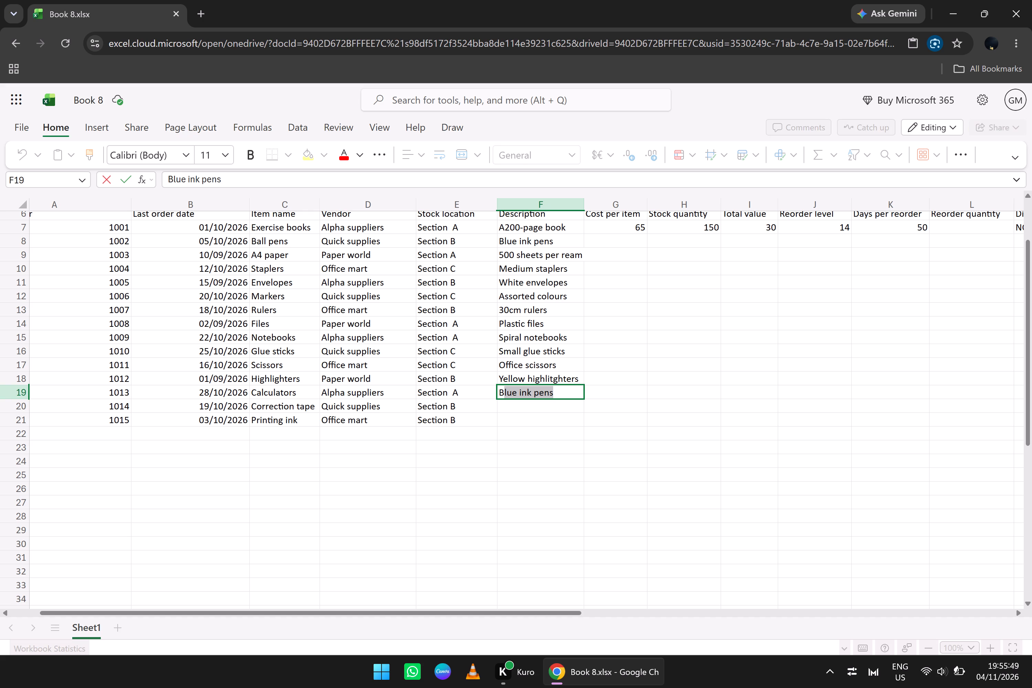
{"action": "type", "text": "as"}
{"action": "type", "text": "ic"}
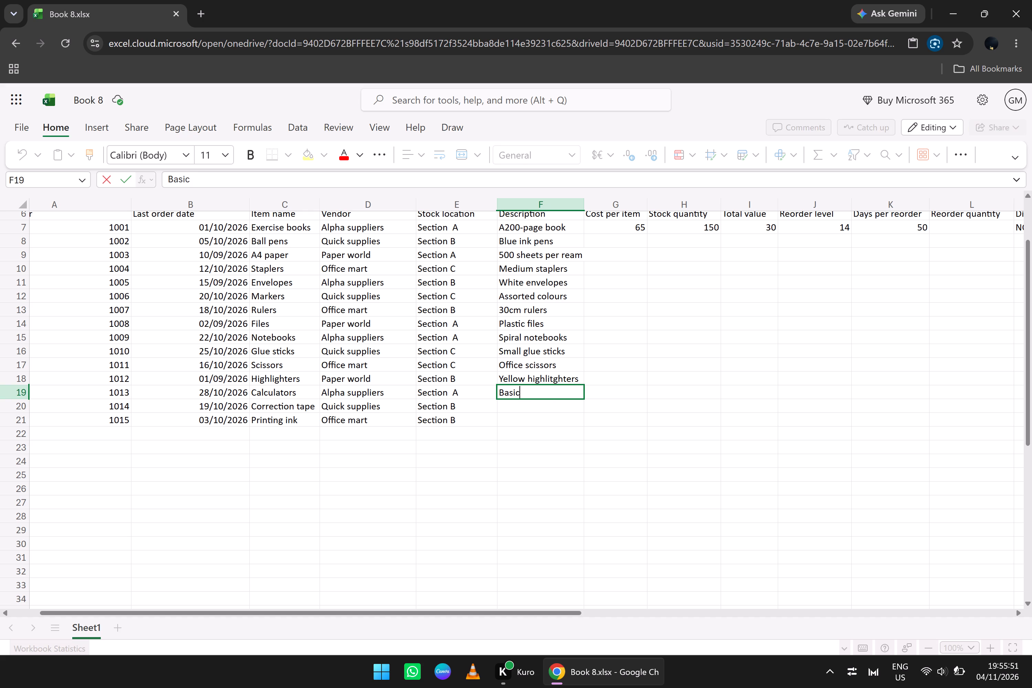
{"action": "key", "text": "space"}
{"action": "type", "text": "ca"}
{"action": "type", "text": "lcul"}
{"action": "key", "text": "a"}
{"action": "type", "text": "tor"}
{"action": "key", "text": "s"}
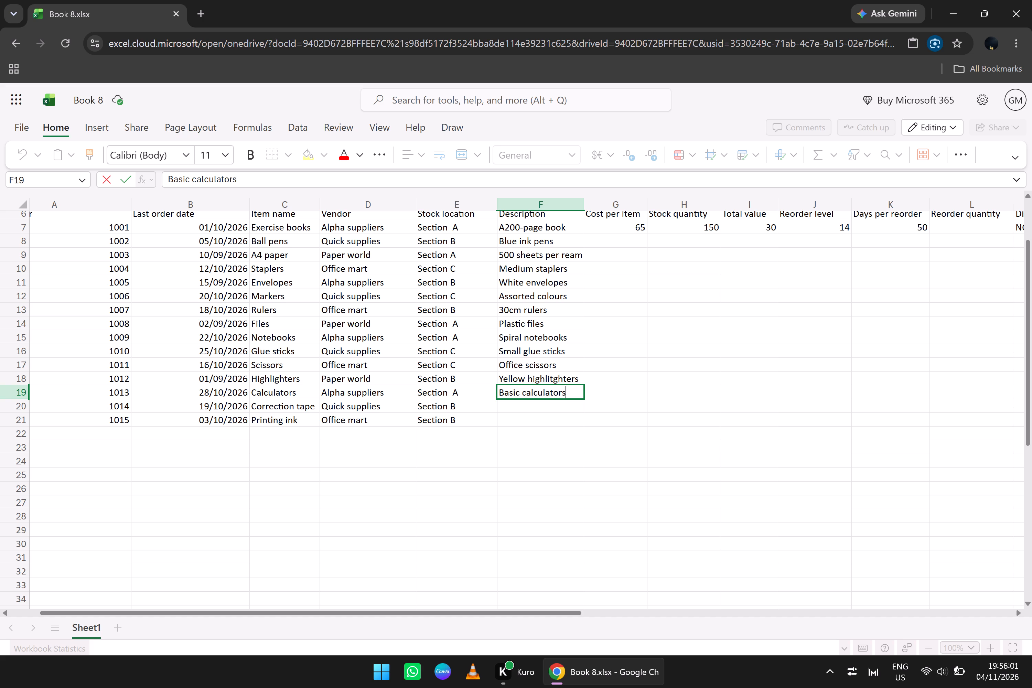
{"action": "key", "text": "Down"}
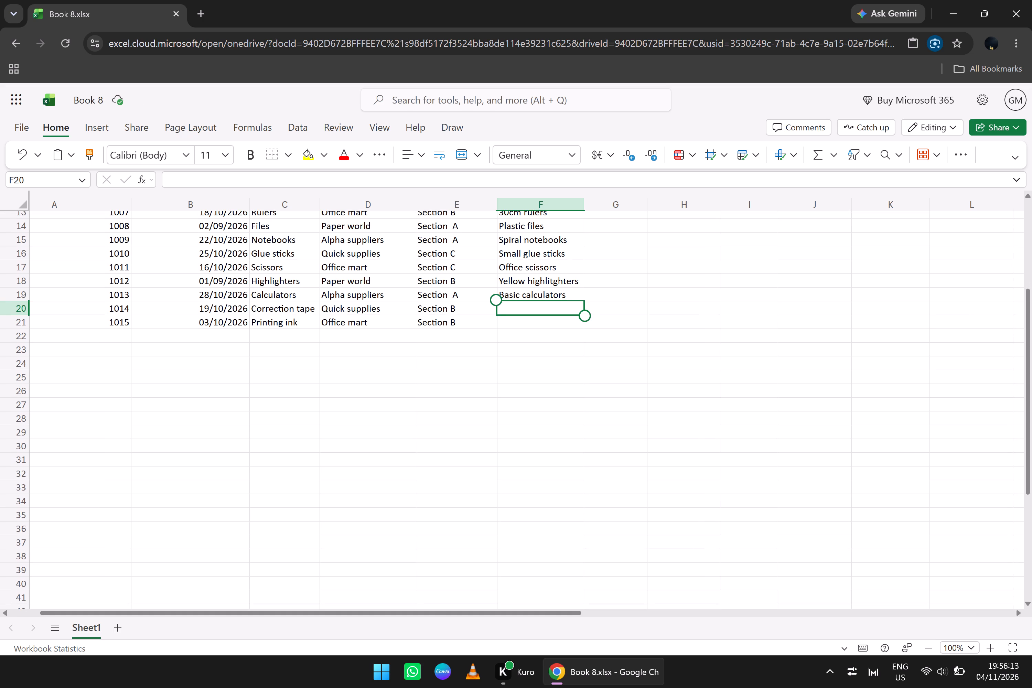
Enter "White correction tape" as the description for the correction tape in F20.
{"action": "key", "text": "w"}
{"action": "type", "text": "hi"}
{"action": "type", "text": "te ccor"}
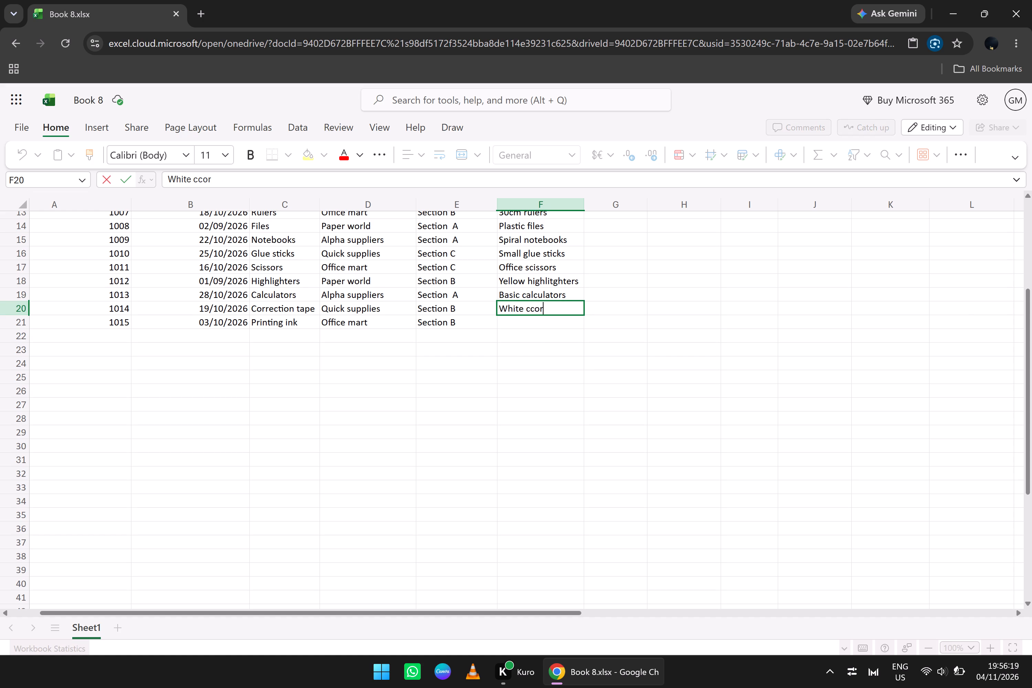
{"action": "key", "text": "r"}
{"action": "key", "text": "BackSpace"}
{"action": "key", "text": "BackSpace"}
{"action": "key", "text": "BackSpace"}
{"action": "key", "text": "BackSpace"}
{"action": "type", "text": "orrect"}
{"action": "type", "text": "ion"}
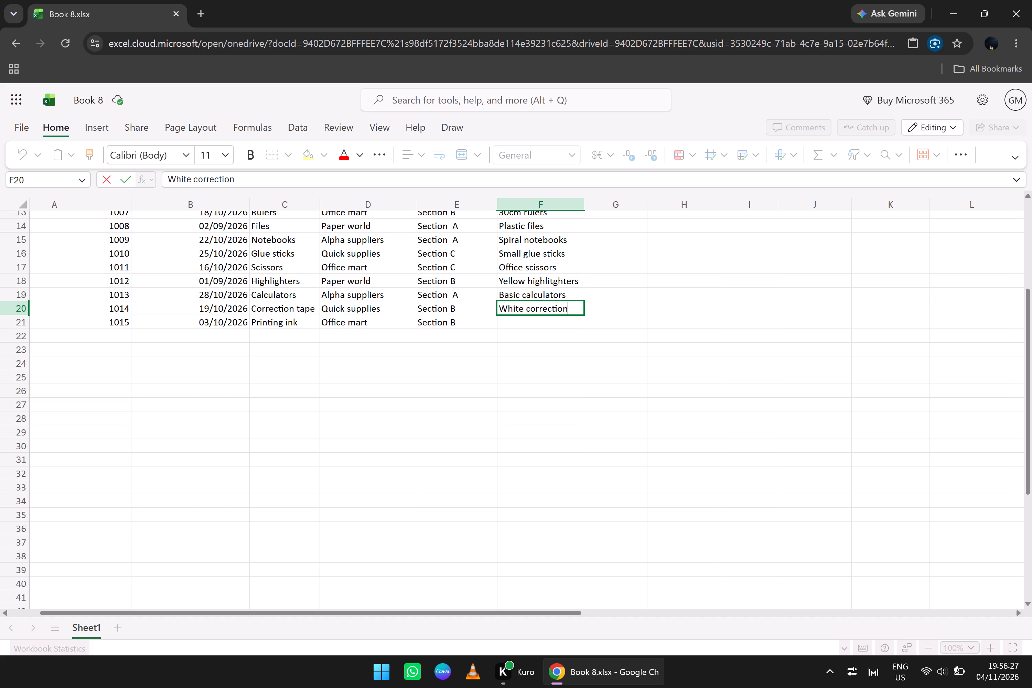
{"action": "key", "text": "space"}
{"action": "type", "text": "ta"}
{"action": "key", "text": "p"}
{"action": "key", "text": "e"}
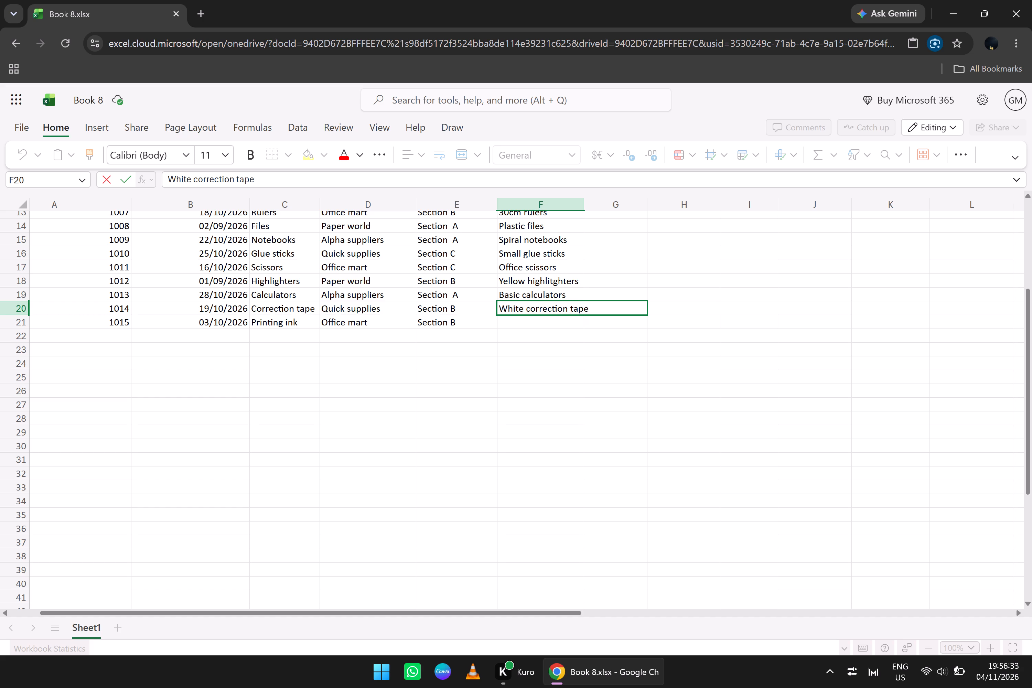
{"action": "key", "text": "Down"}
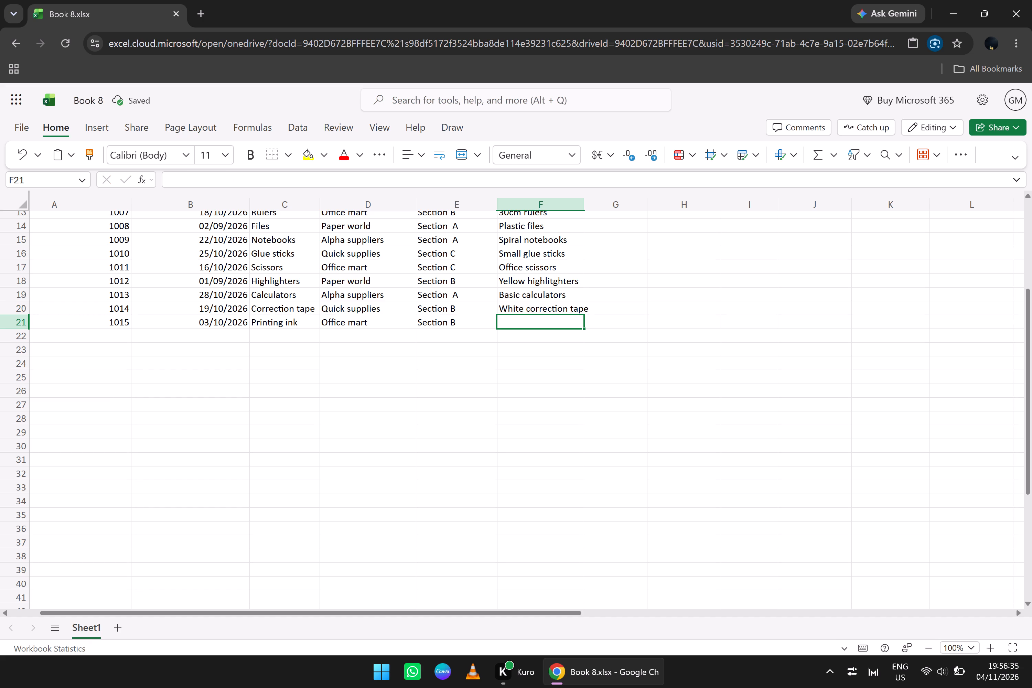
Widen the Description column F slightly so the correction tape description fits inside its cell.
{"action": "left_click", "coordinate": [584, 209]}
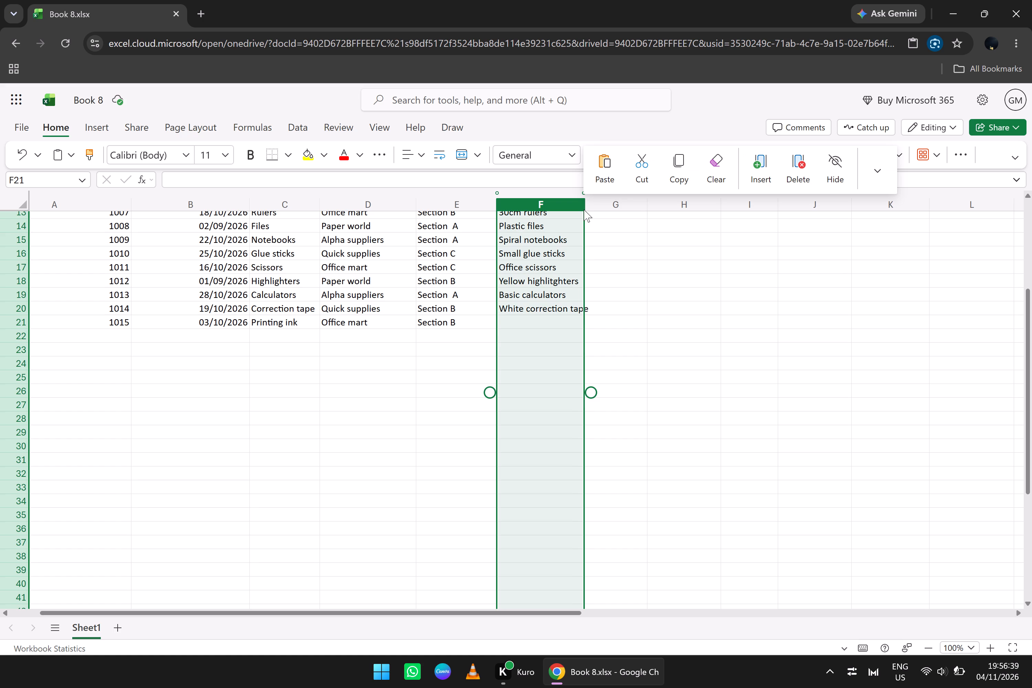
{"action": "left_click", "coordinate": [592, 198]}
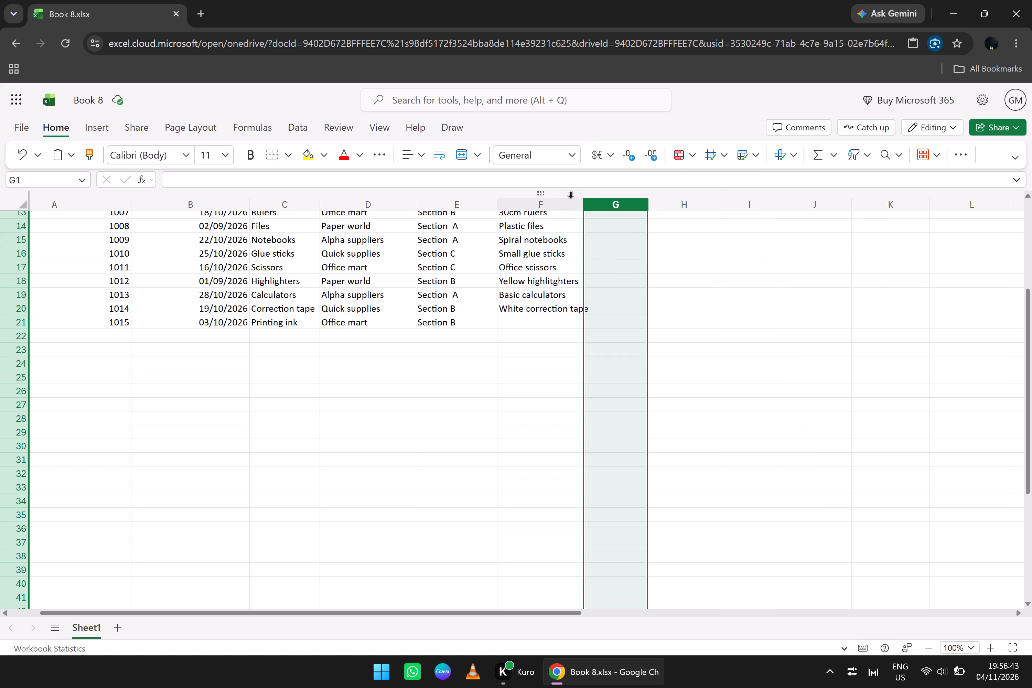
{"action": "scroll", "coordinate": [570, 198], "scroll_direction": "right", "scroll_amount": 1}
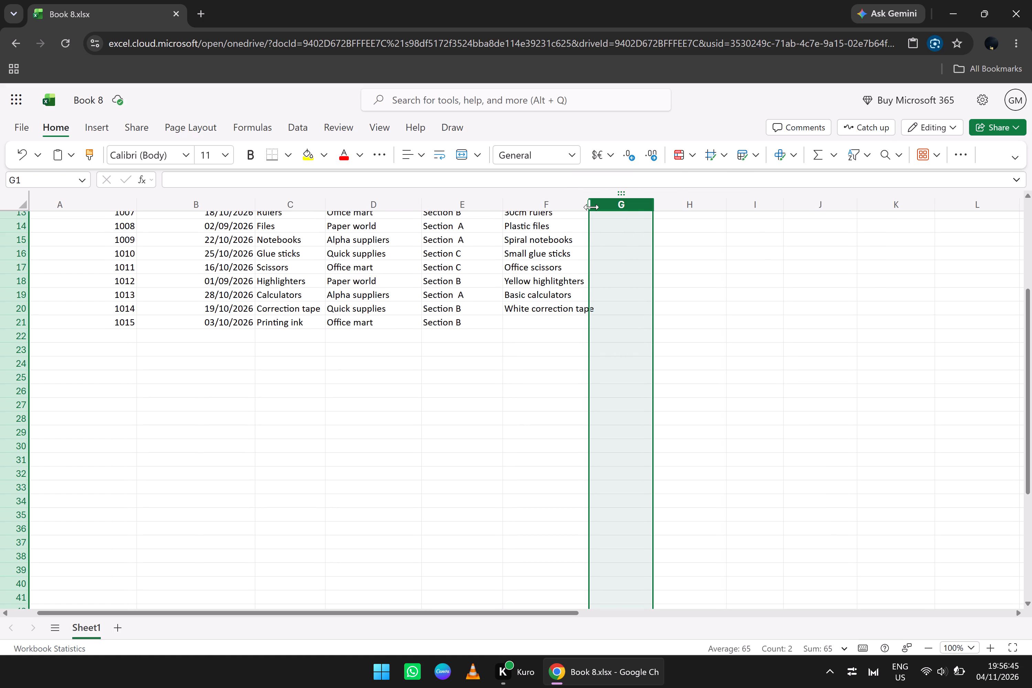
{"action": "left_click_drag", "start_coordinate": [592, 207], "coordinate": [596, 207]}
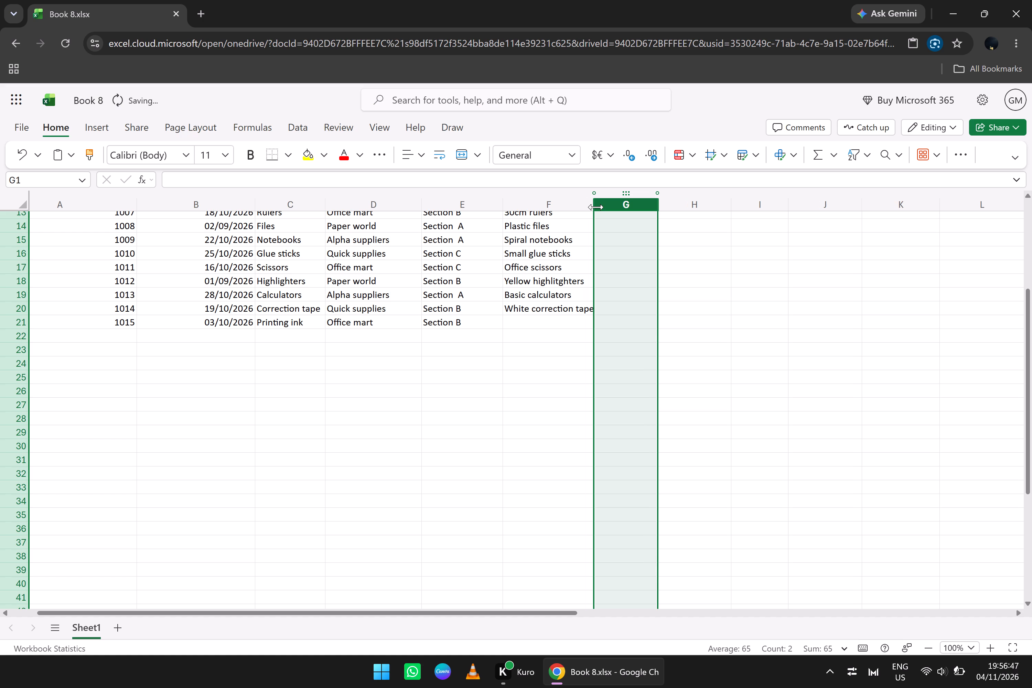
{"action": "left_click", "coordinate": [601, 209]}
{"action": "left_click", "coordinate": [609, 215]}
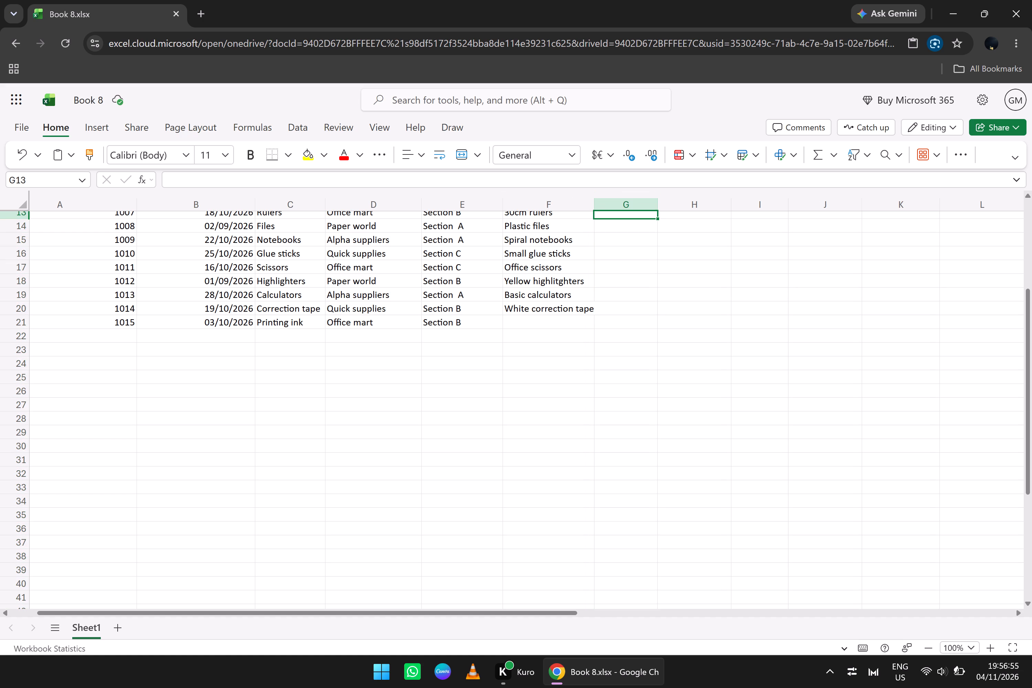
Widen the Description column F a little further to leave room beyond the correction tape description.
{"action": "left_click_drag", "start_coordinate": [594, 204], "coordinate": [606, 202]}
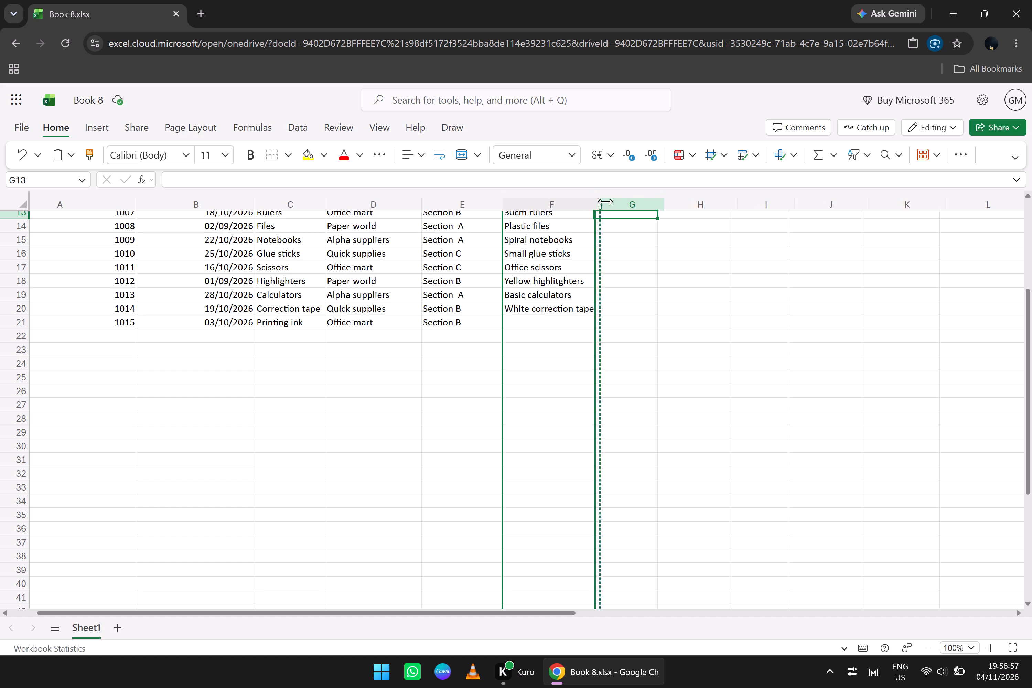
{"action": "left_click_drag", "start_coordinate": [606, 202], "coordinate": [606, 202]}
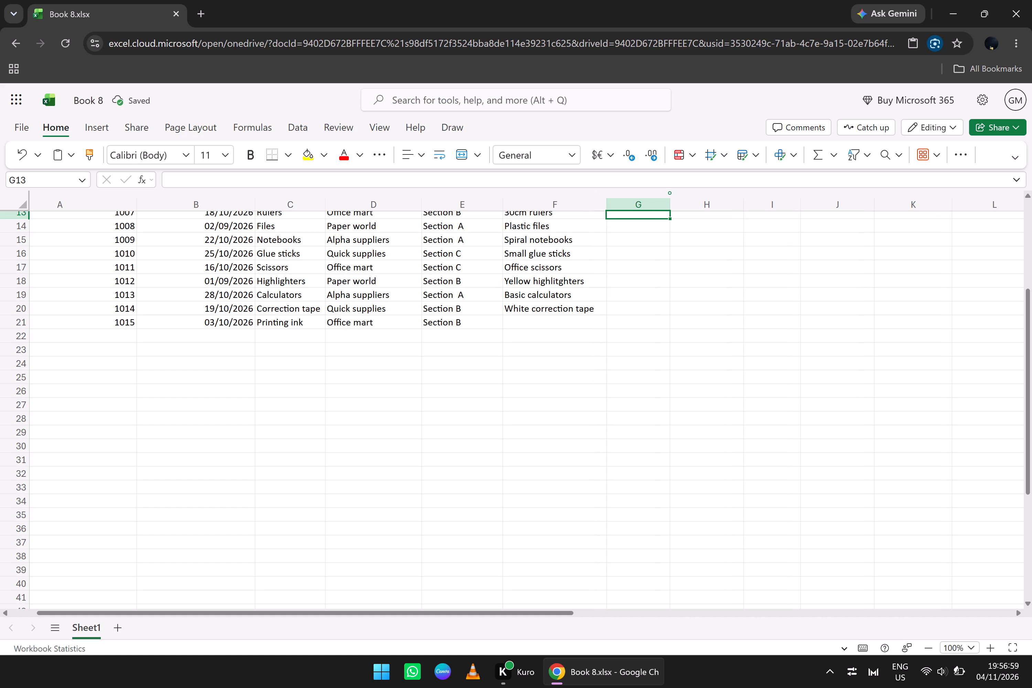
Enter "Black ink cartridges" as the description for the printing ink in F21.
{"action": "left_click", "coordinate": [542, 330]}
{"action": "left_click", "coordinate": [555, 331]}
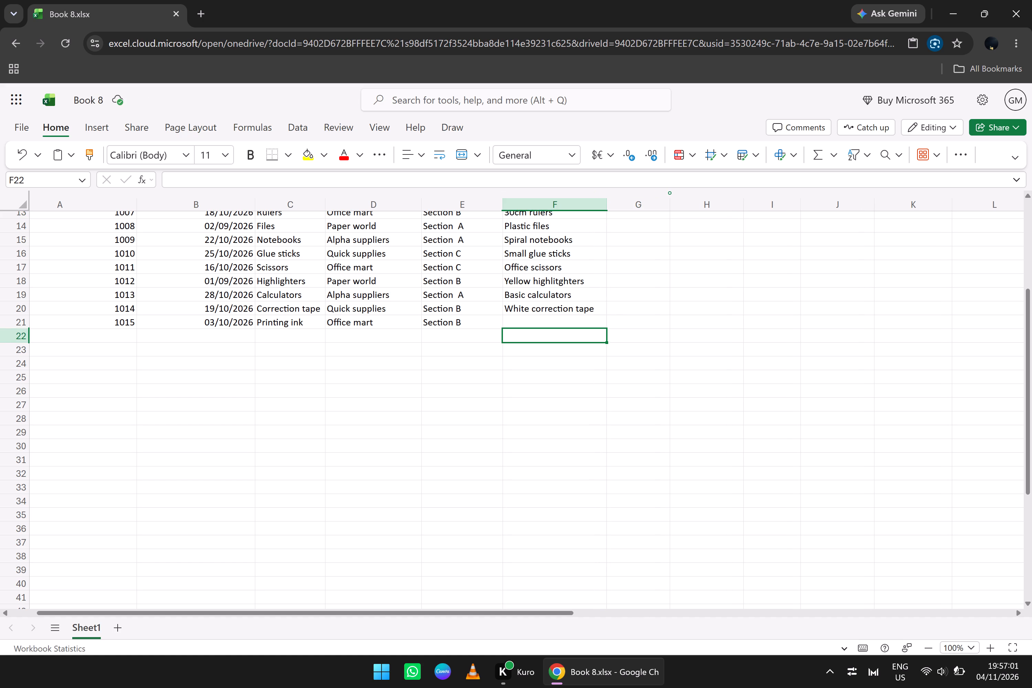
{"action": "left_click", "coordinate": [555, 322]}
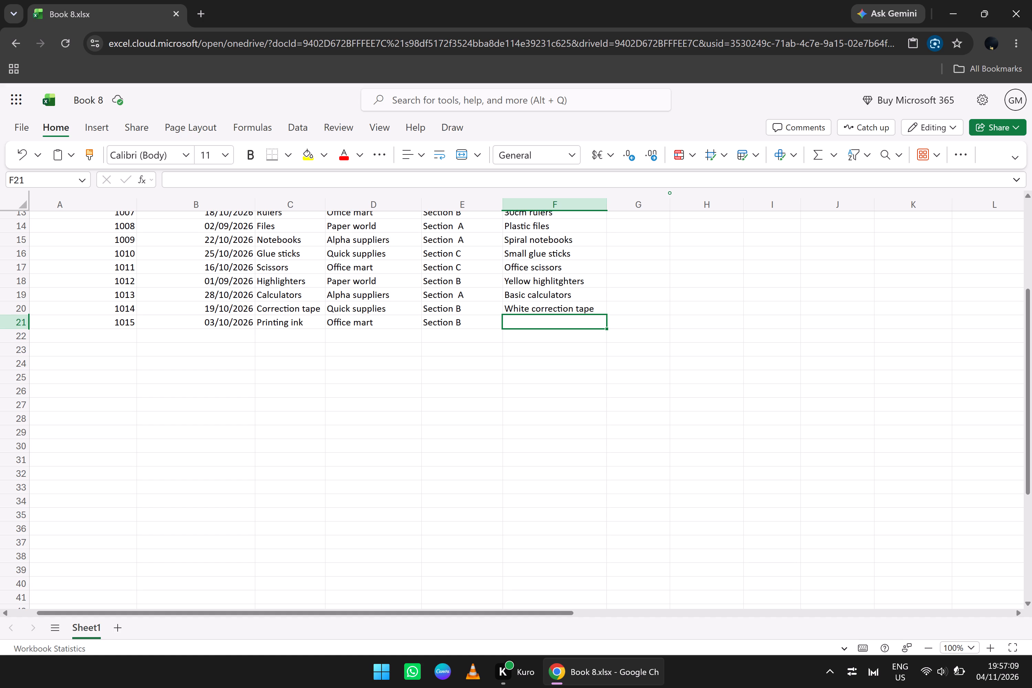
{"action": "key", "text": "b"}
{"action": "key", "text": "l"}
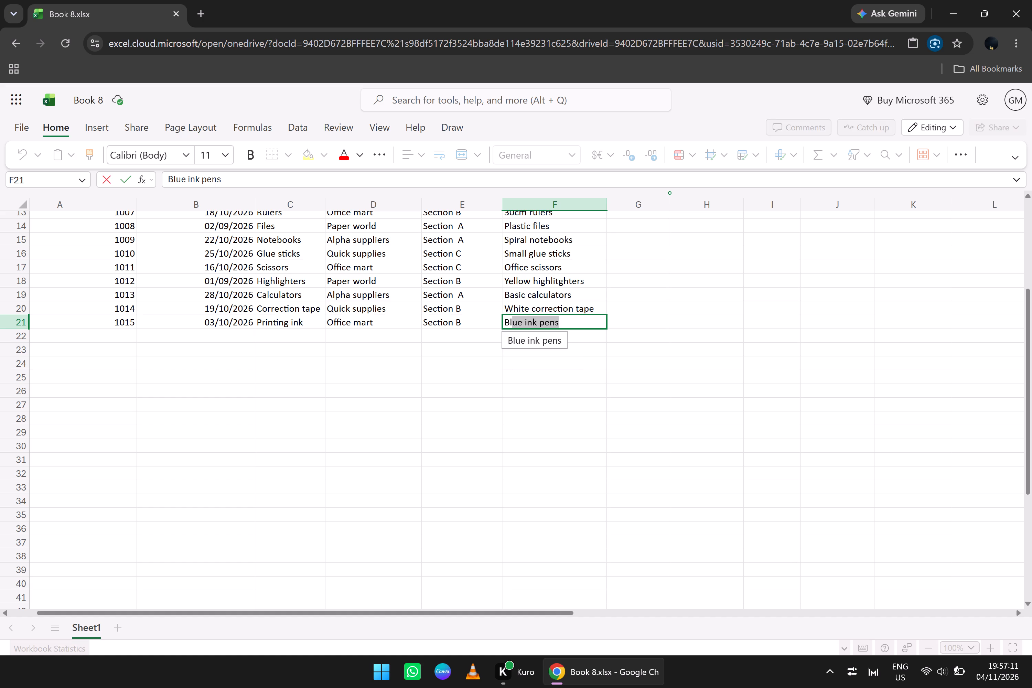
{"action": "key", "text": "a"}
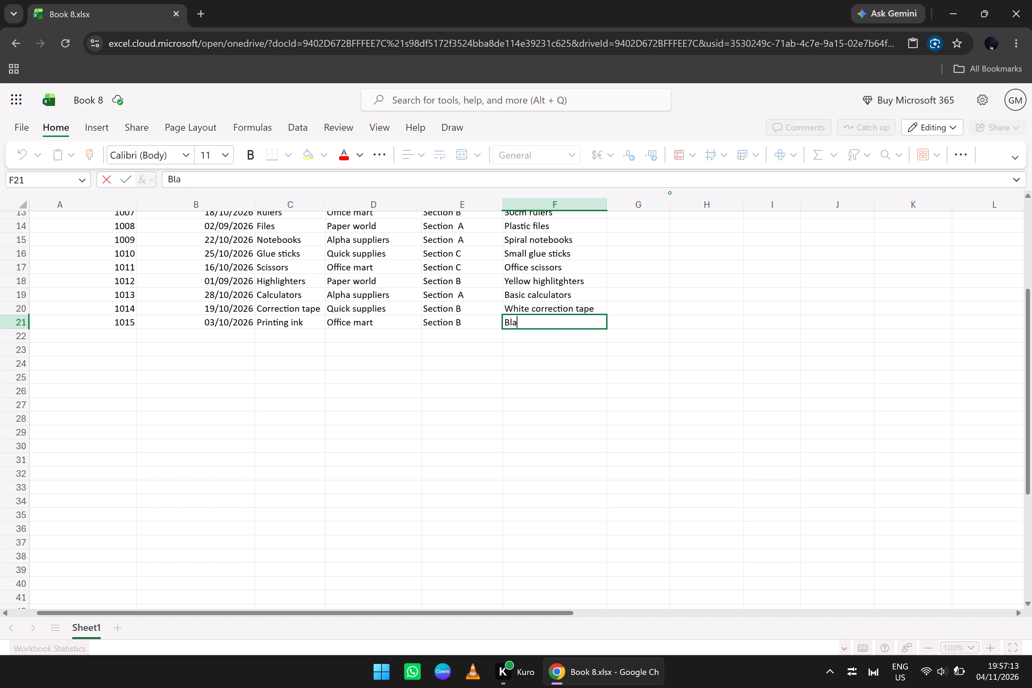
{"action": "key", "text": "c"}
{"action": "type", "text": "k"}
{"action": "key", "text": "space"}
{"action": "type", "text": "ink"}
{"action": "key", "text": "space"}
{"action": "type", "text": "carti"}
{"action": "key", "text": "BackSpace"}
{"action": "type", "text": "ridges"}
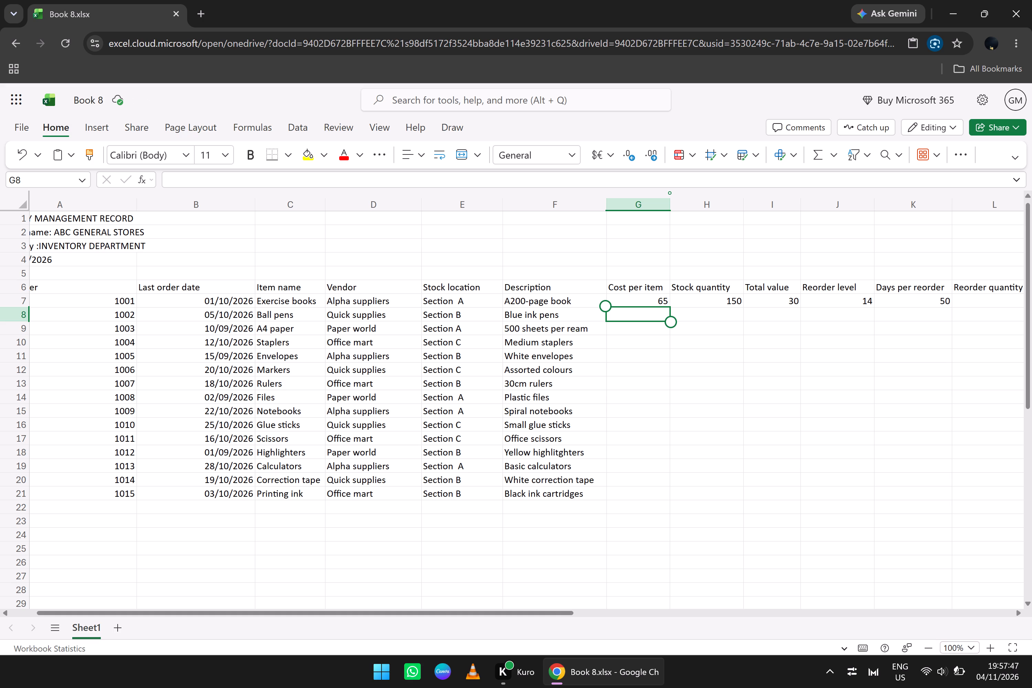
Enter a cost per item of 15 in G8 and a stock quantity of 300 in H8 for the ball pens.
{"action": "key", "text": "1"}
{"action": "key", "text": "5"}
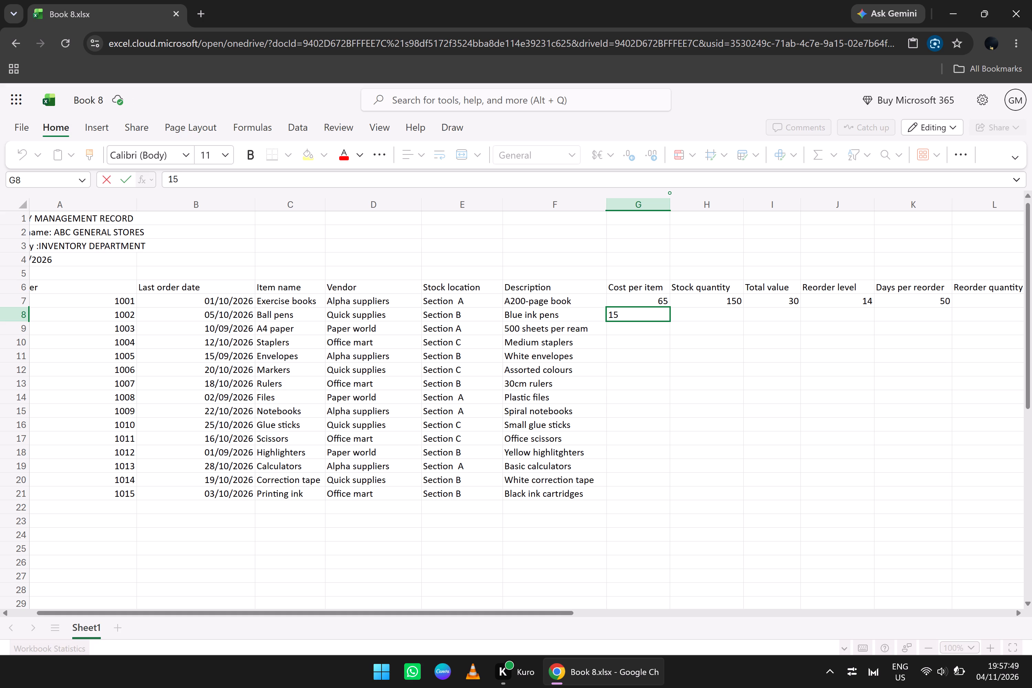
{"action": "key", "text": "Right"}
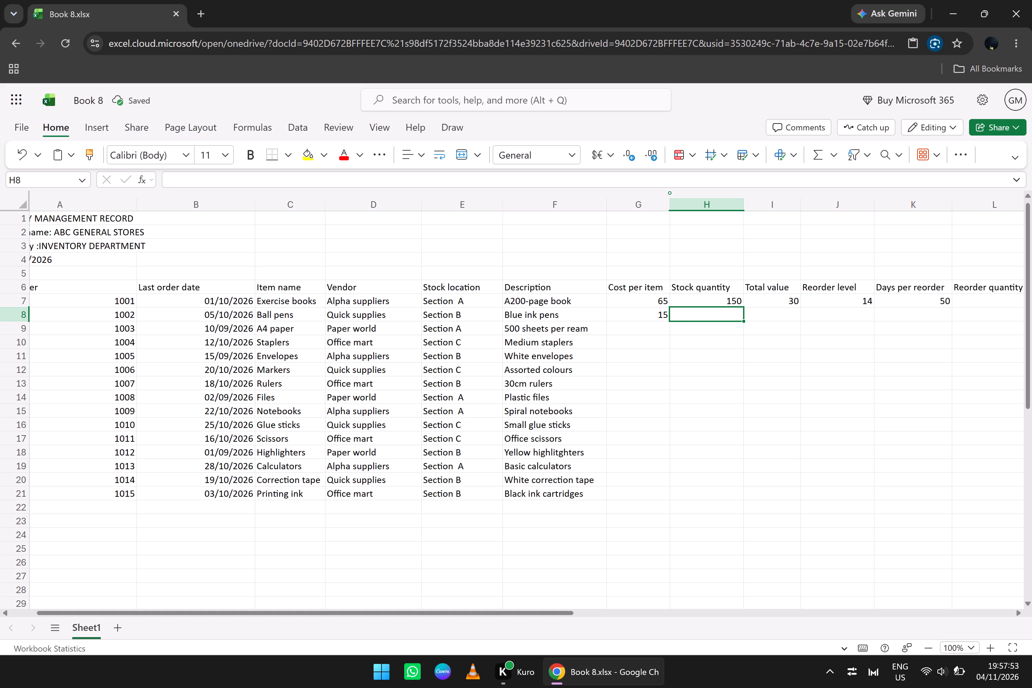
{"action": "key", "text": "3"}
{"action": "type", "text": "00"}
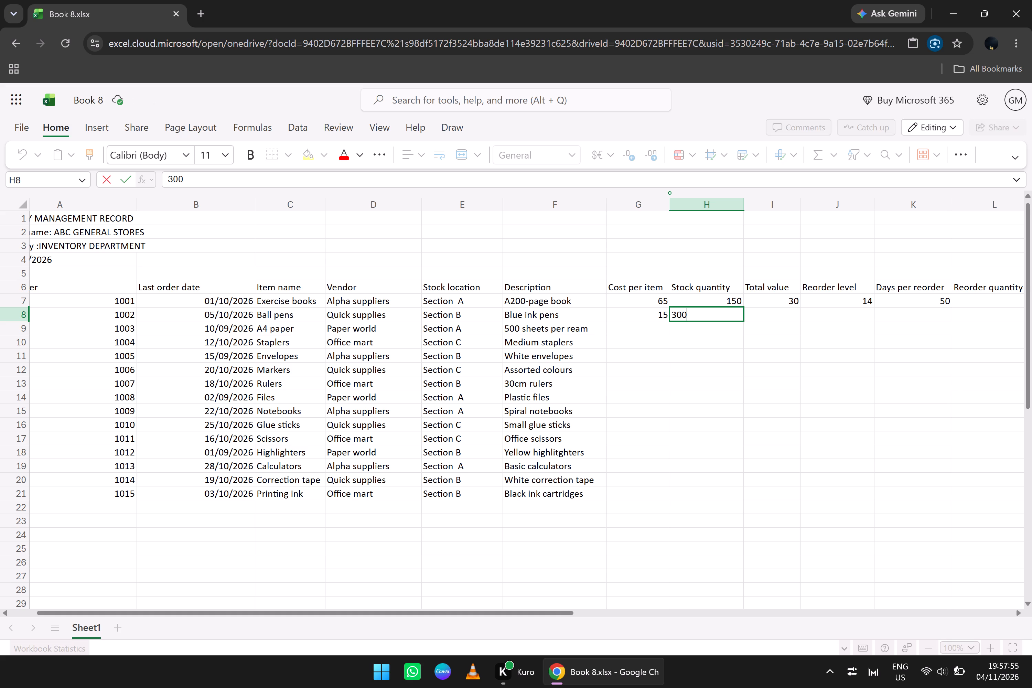
{"action": "key", "text": "Right"}
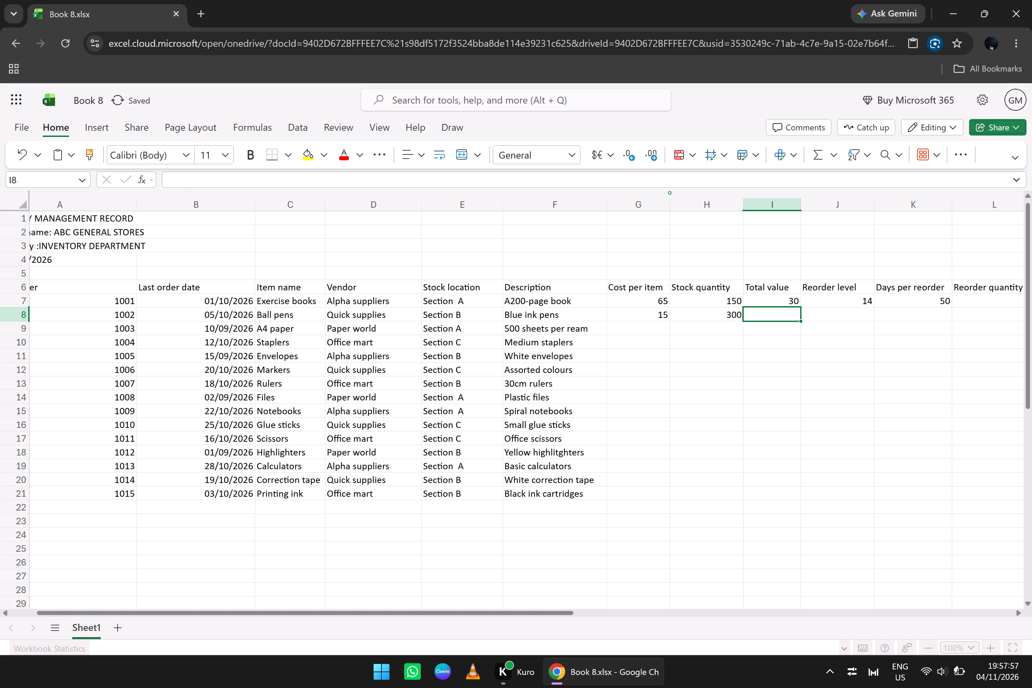
Enter 50 under Total value in I8 and 7 under Reorder level in J8 for the ball pens.
{"action": "key", "text": "5"}
{"action": "key", "text": "0"}
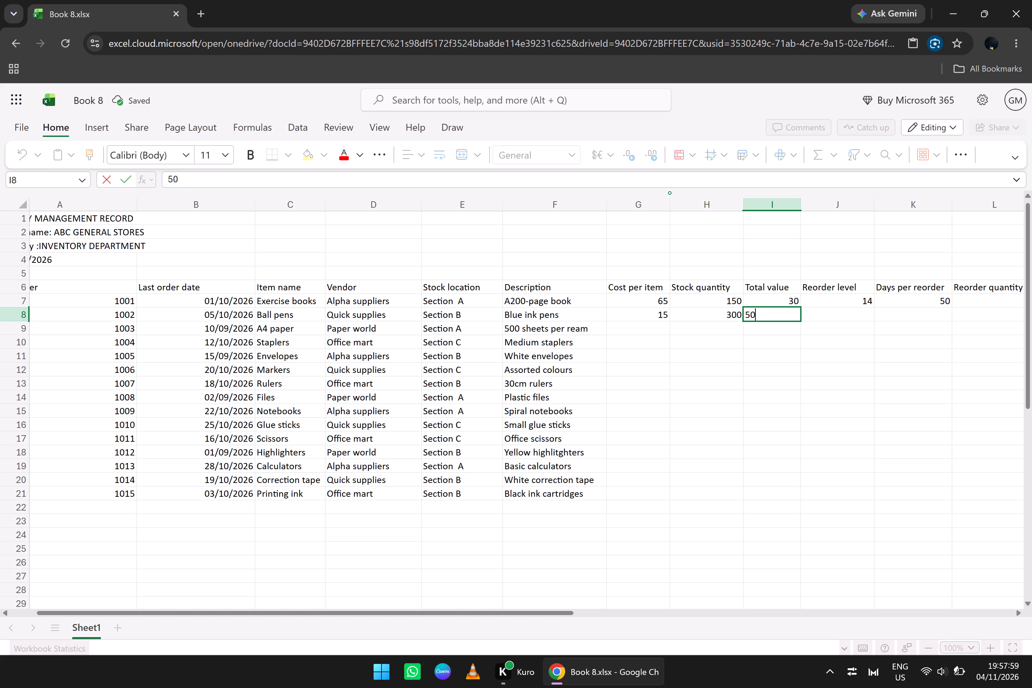
{"action": "key", "text": "Right"}
{"action": "key", "text": "7"}
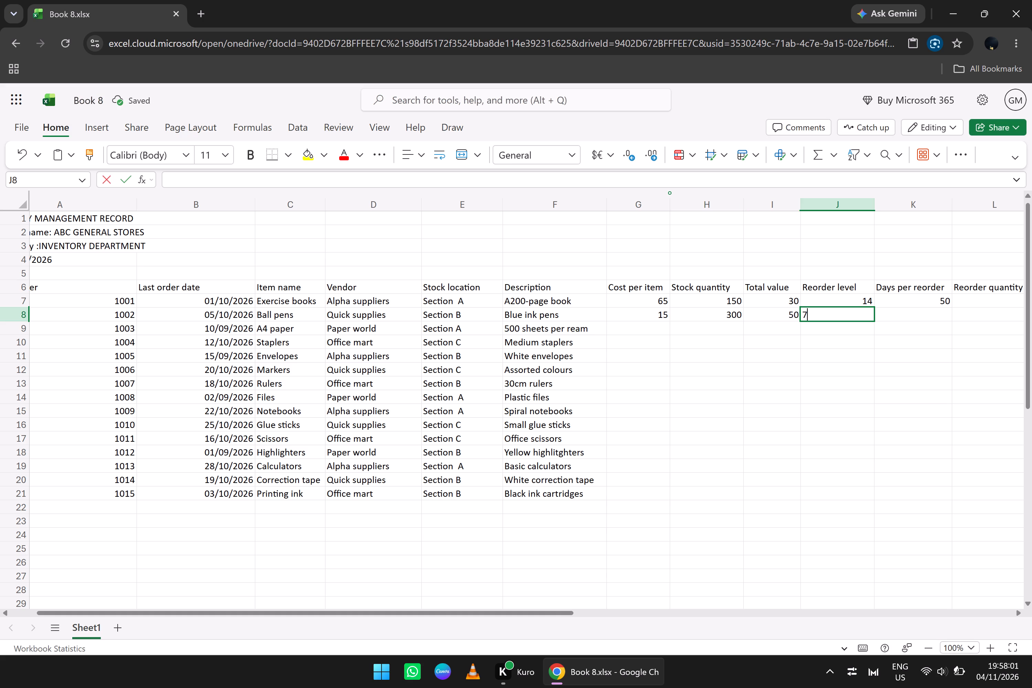
{"action": "key", "text": "Right"}
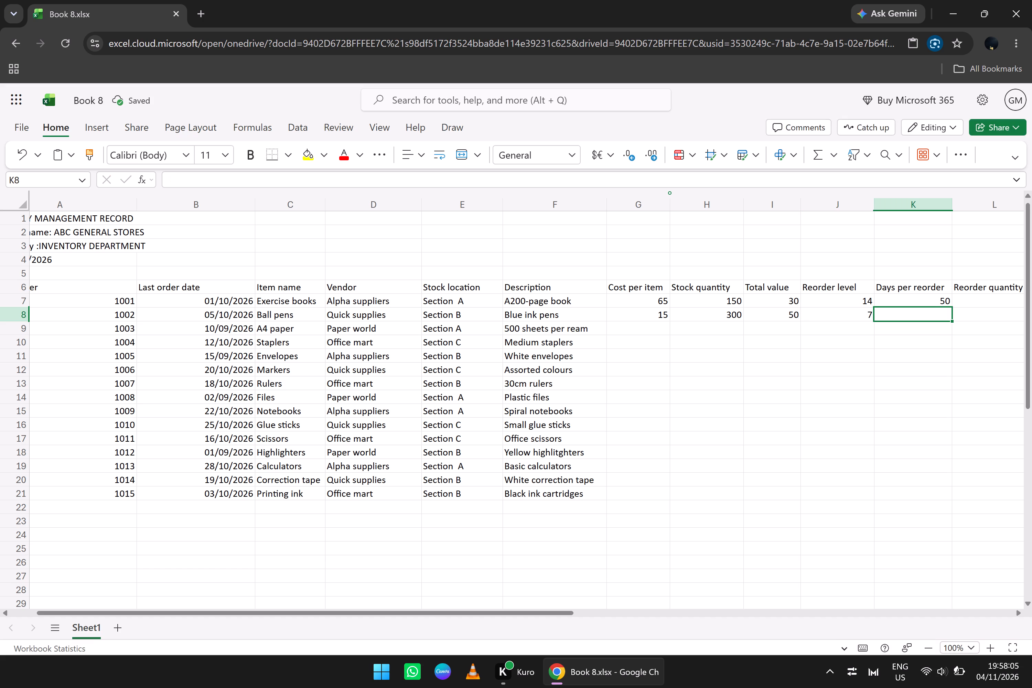
Enter 100 under Days per reorder in K8 for the ball pens.
{"action": "key", "text": "o"}
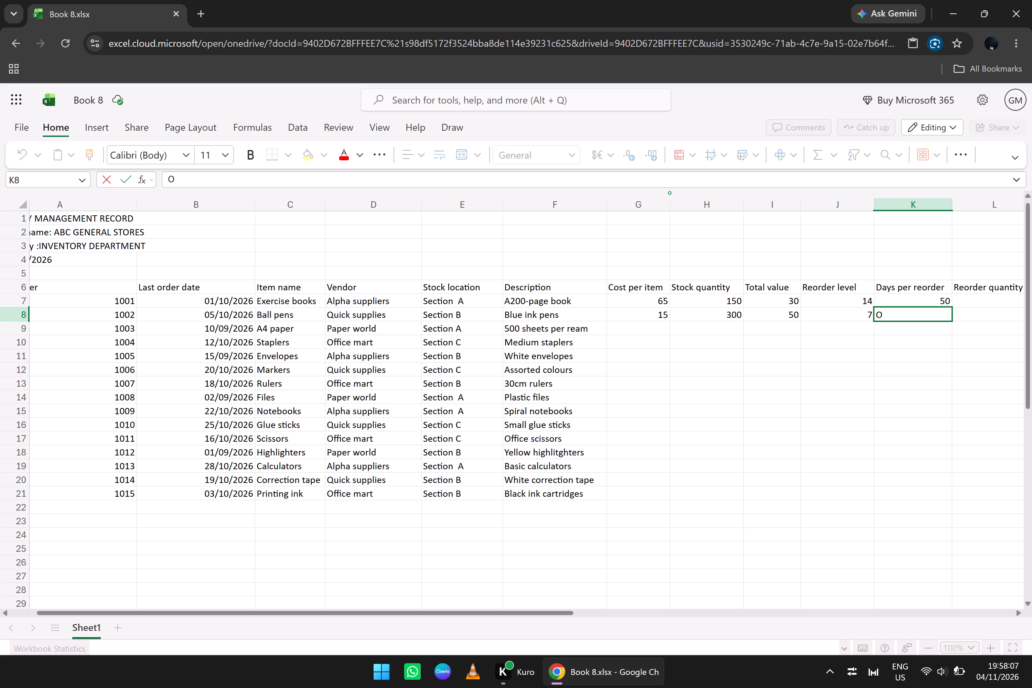
{"action": "key", "text": "BackSpace"}
{"action": "type", "text": "NO"}
{"action": "key", "text": "BackSpace"}
{"action": "key", "text": "BackSpace"}
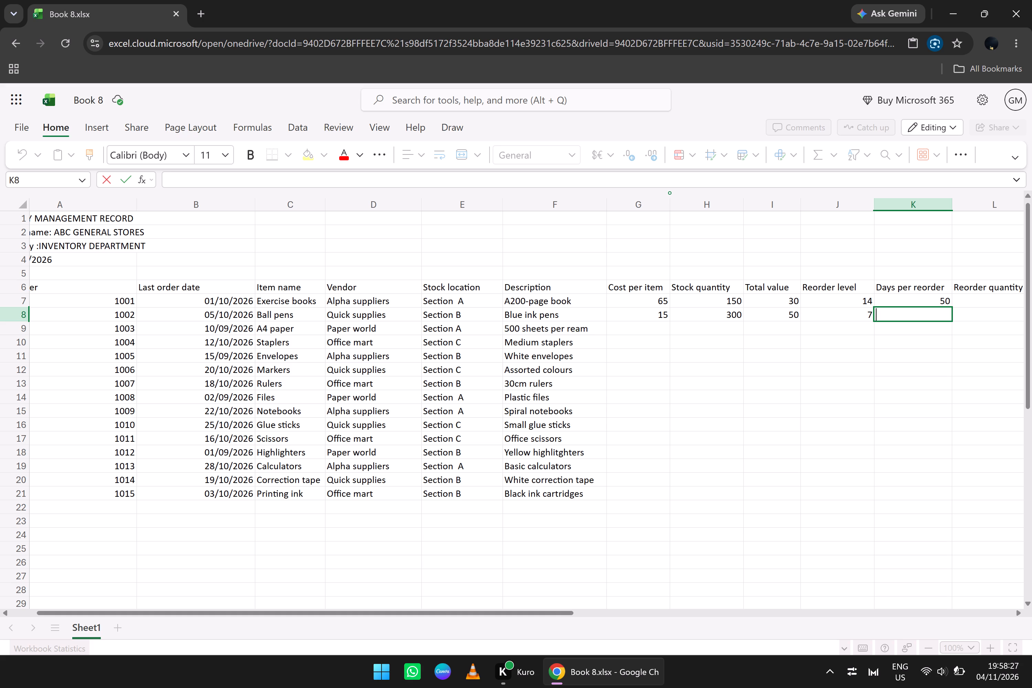
{"action": "key", "text": "1"}
{"action": "type", "text": "00"}
{"action": "key", "text": "Right"}
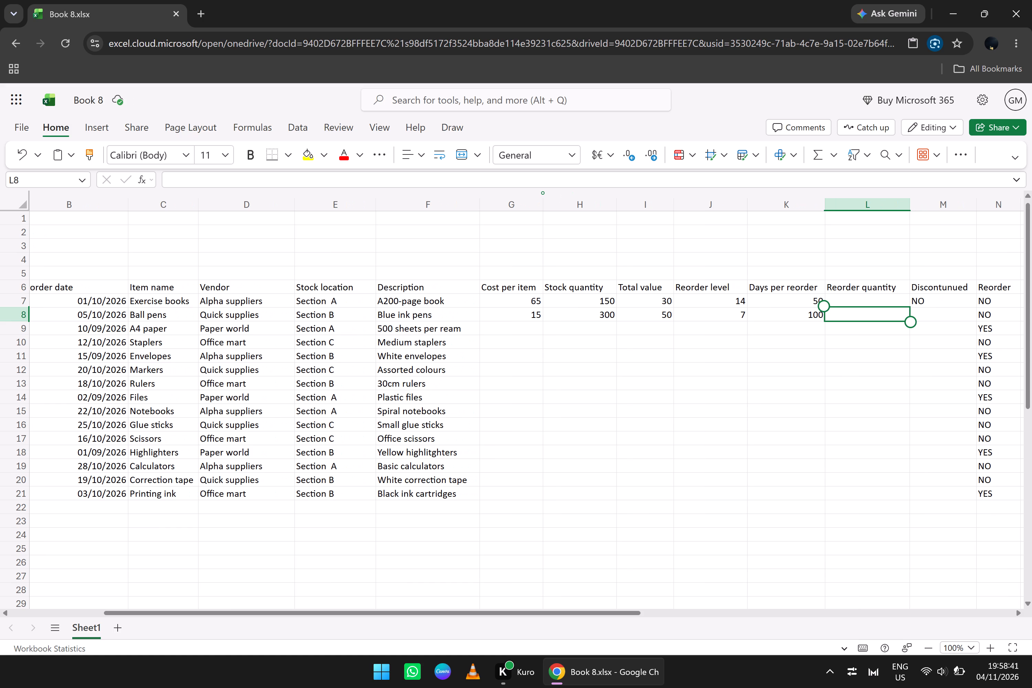
Mark the ball pens as "NO" in the discontinued column at M8, leaving the reorder quantity in L8 blank.
{"action": "key", "text": "Right"}
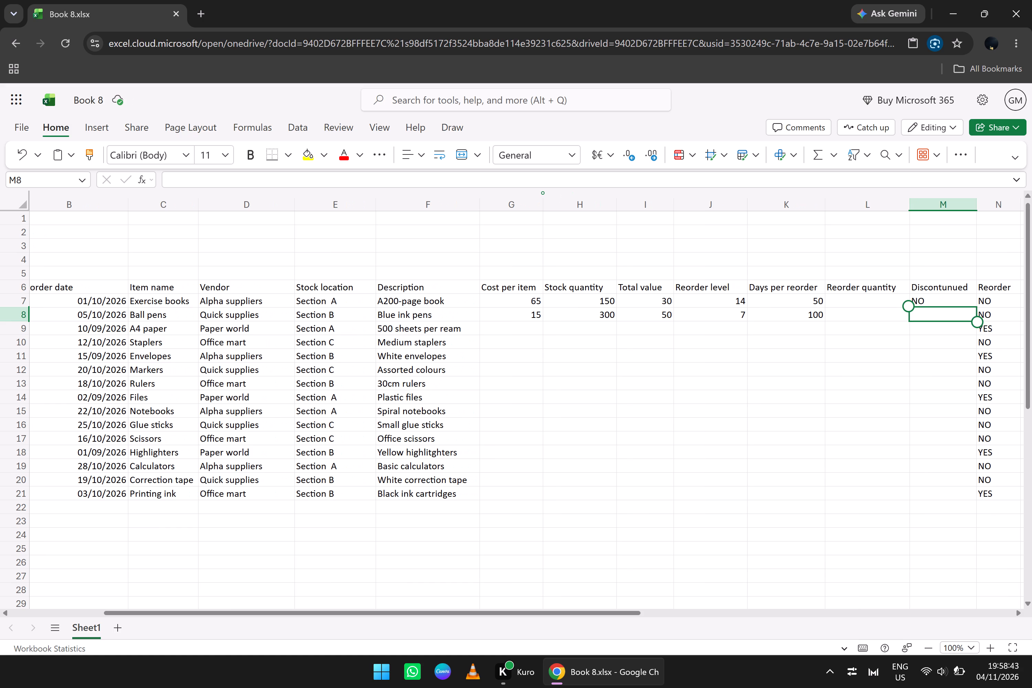
{"action": "key", "text": "n"}
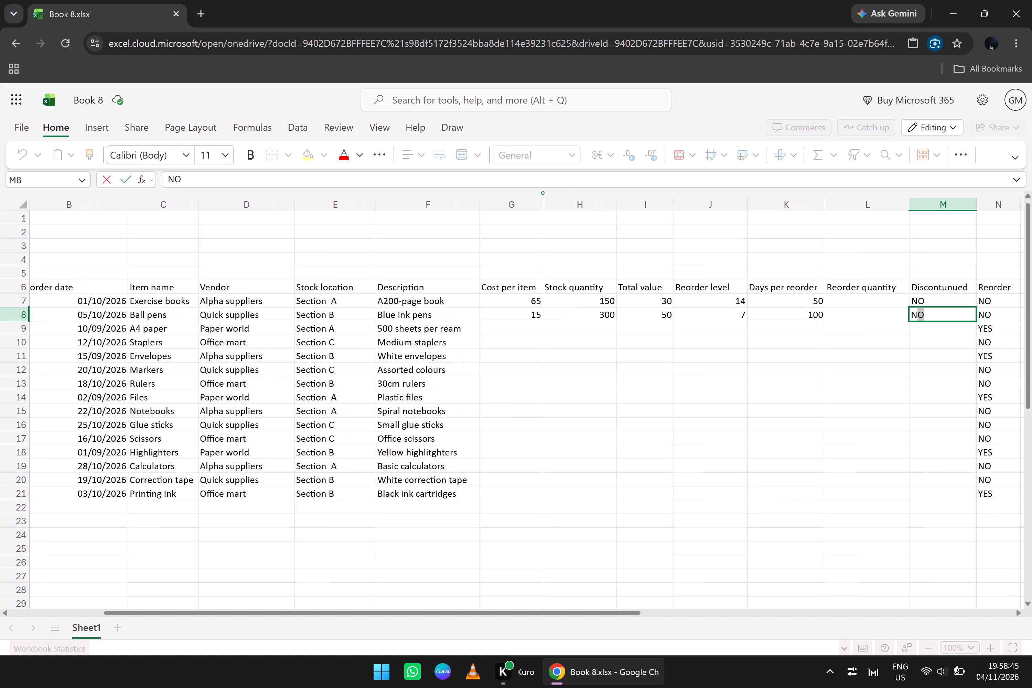
{"action": "key", "text": "o"}
{"action": "key", "text": "Down"}
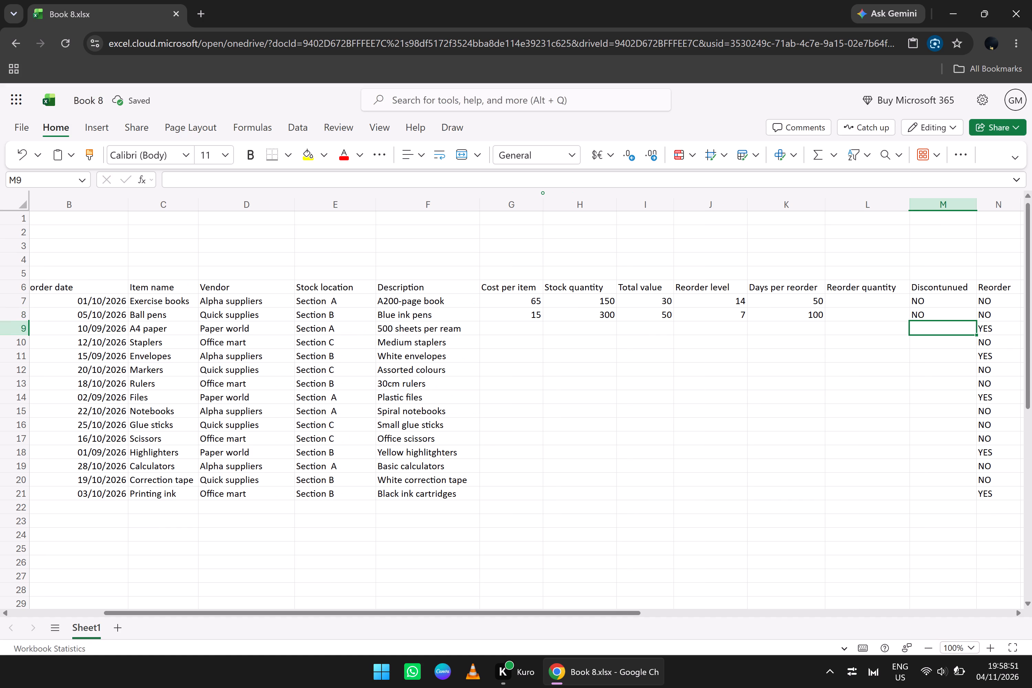
Enter a cost per item of 5 in G9 and a stock quantity of 50 in H9 for the A4 paper.
{"action": "key", "text": "Left"}
{"action": "key", "text": "Left"}
{"action": "key", "text": "Left"}
{"action": "key", "text": "Left"}
{"action": "key", "text": "Left"}
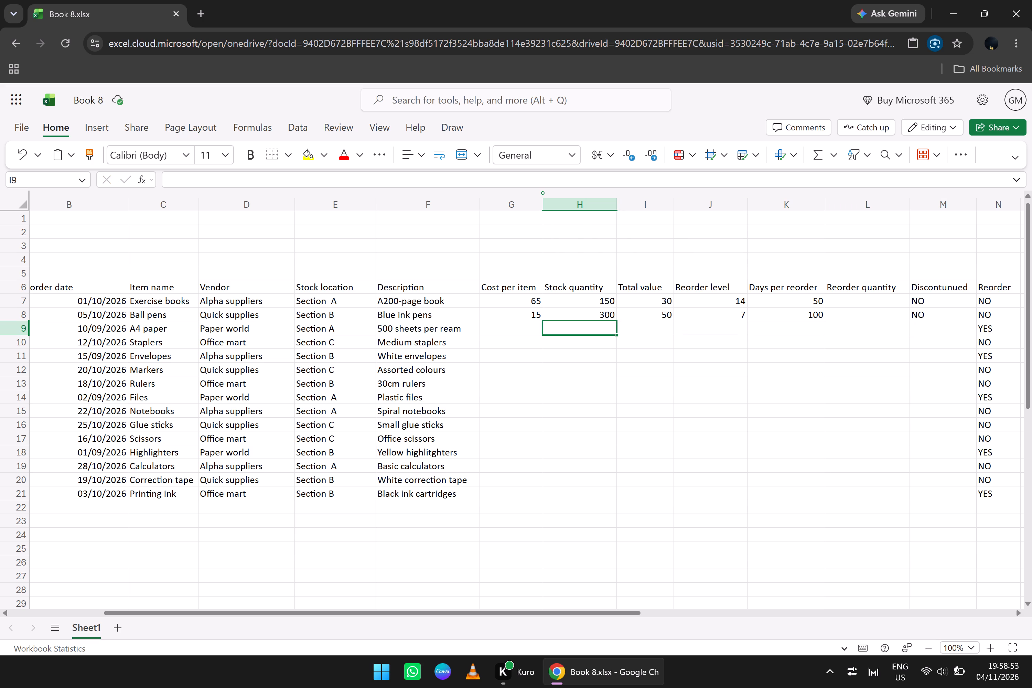
{"action": "key", "text": "Left"}
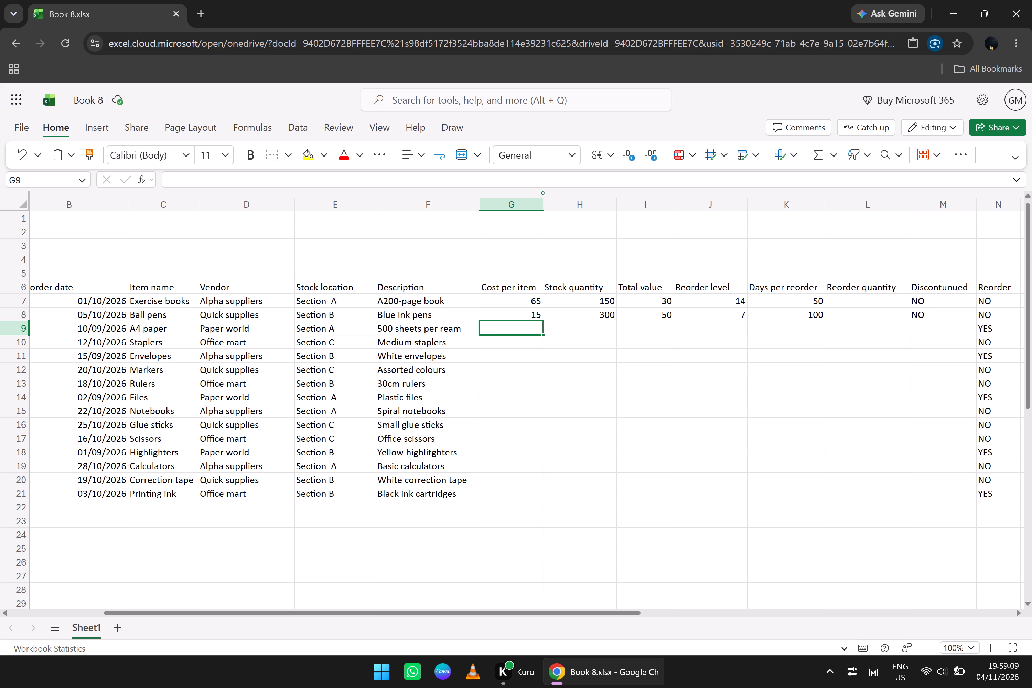
{"action": "key", "text": "5"}
{"action": "key", "text": "Right"}
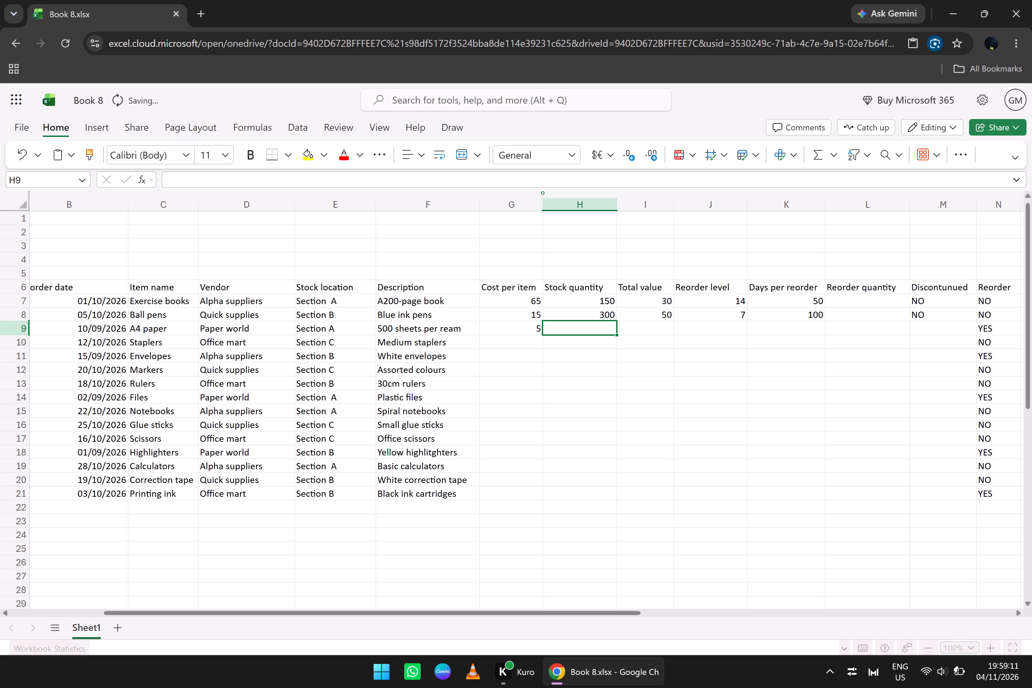
{"action": "key", "text": "5"}
{"action": "key", "text": "0"}
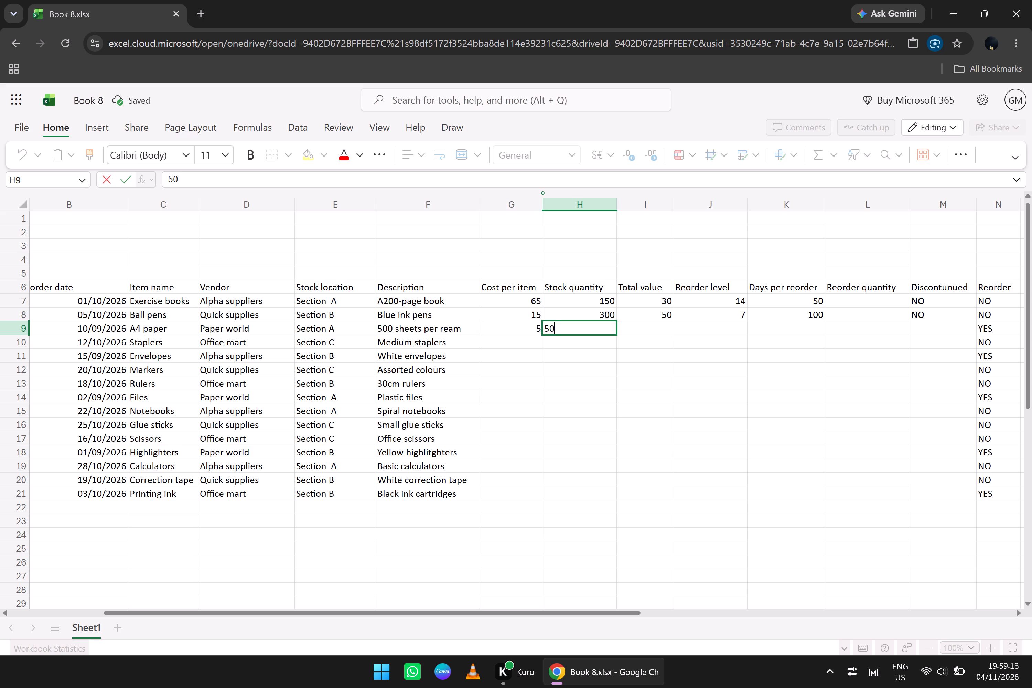
{"action": "key", "text": "Right"}
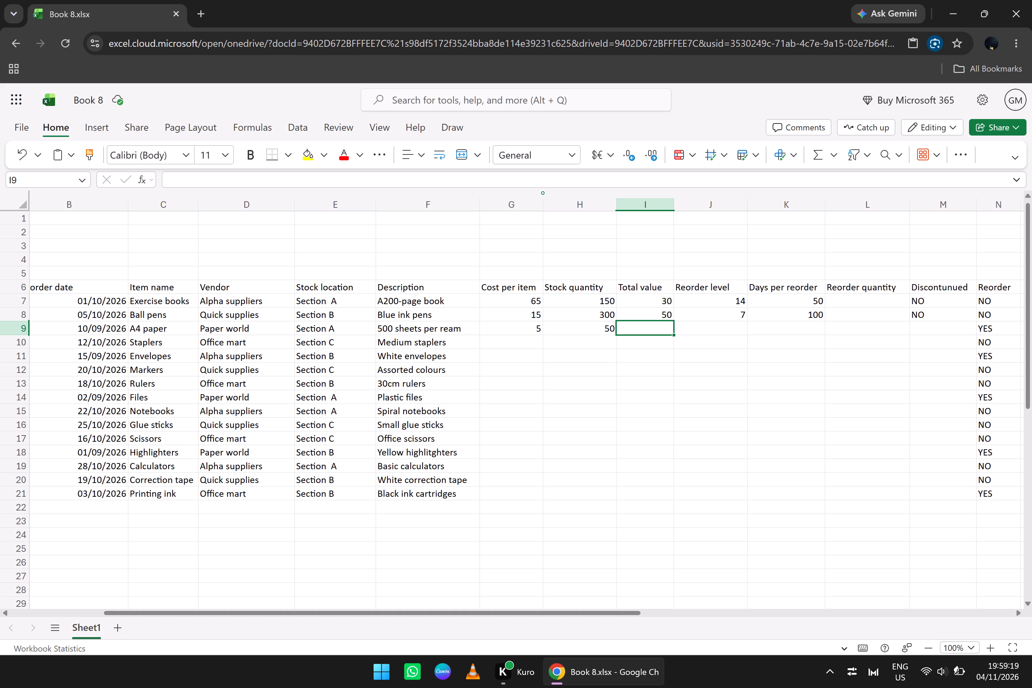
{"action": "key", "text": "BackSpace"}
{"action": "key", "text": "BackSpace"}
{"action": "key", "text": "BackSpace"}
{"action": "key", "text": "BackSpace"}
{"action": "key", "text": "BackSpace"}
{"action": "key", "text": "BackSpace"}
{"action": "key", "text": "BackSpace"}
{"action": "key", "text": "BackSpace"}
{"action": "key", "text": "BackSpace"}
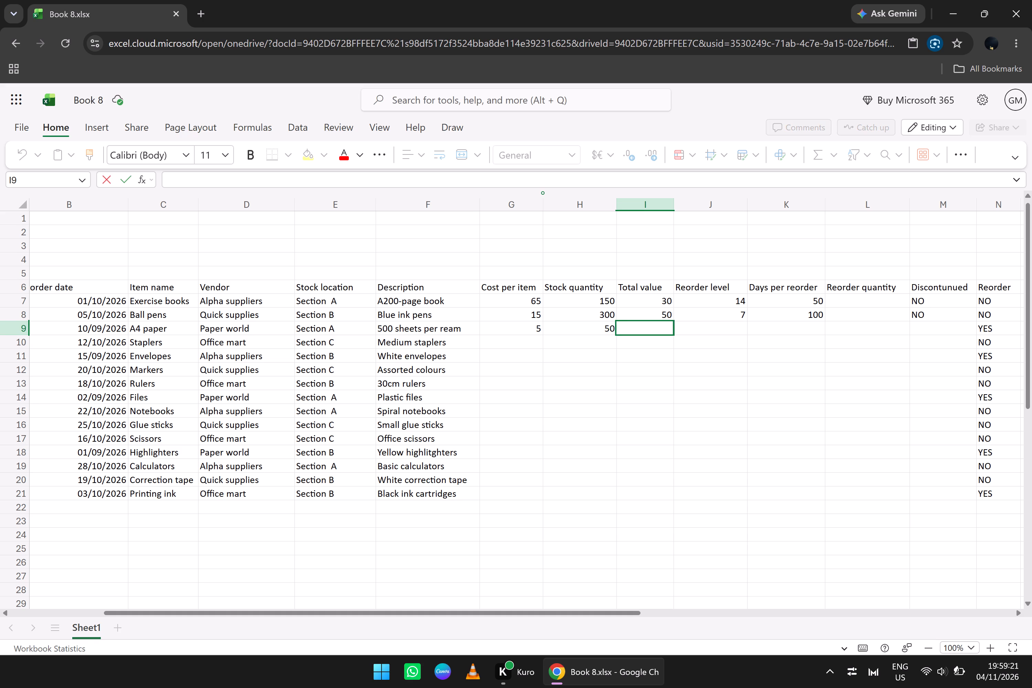
Replace the A4 paper's figures with a cost per item of 550 in G9 and a stock quantity of 12 in H9.
{"action": "key", "text": "Left"}
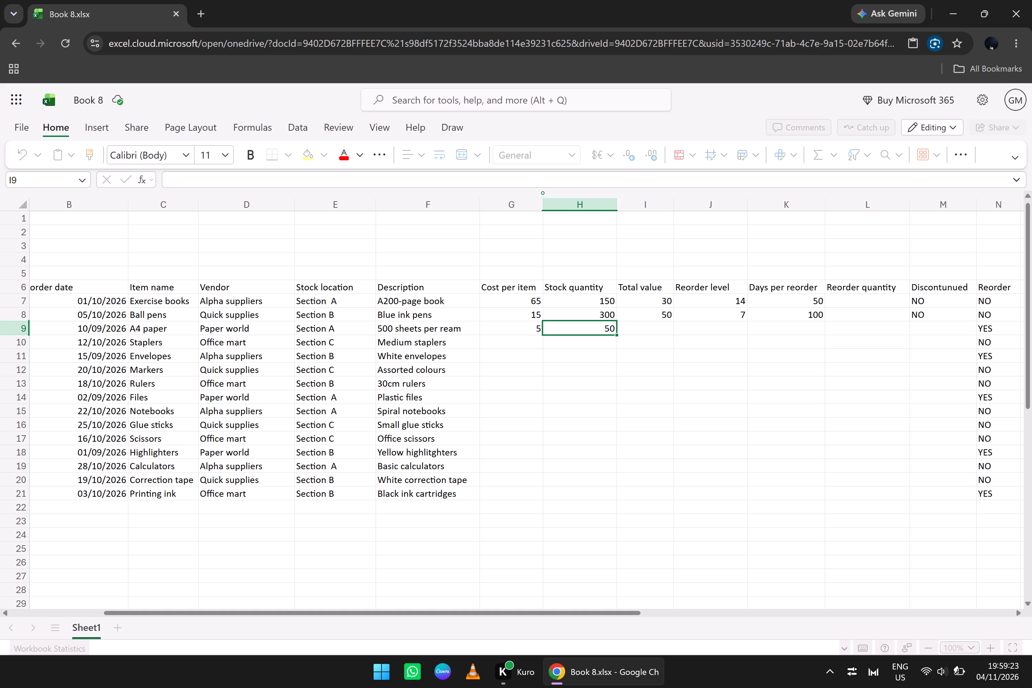
{"action": "key", "text": "BackSpace"}
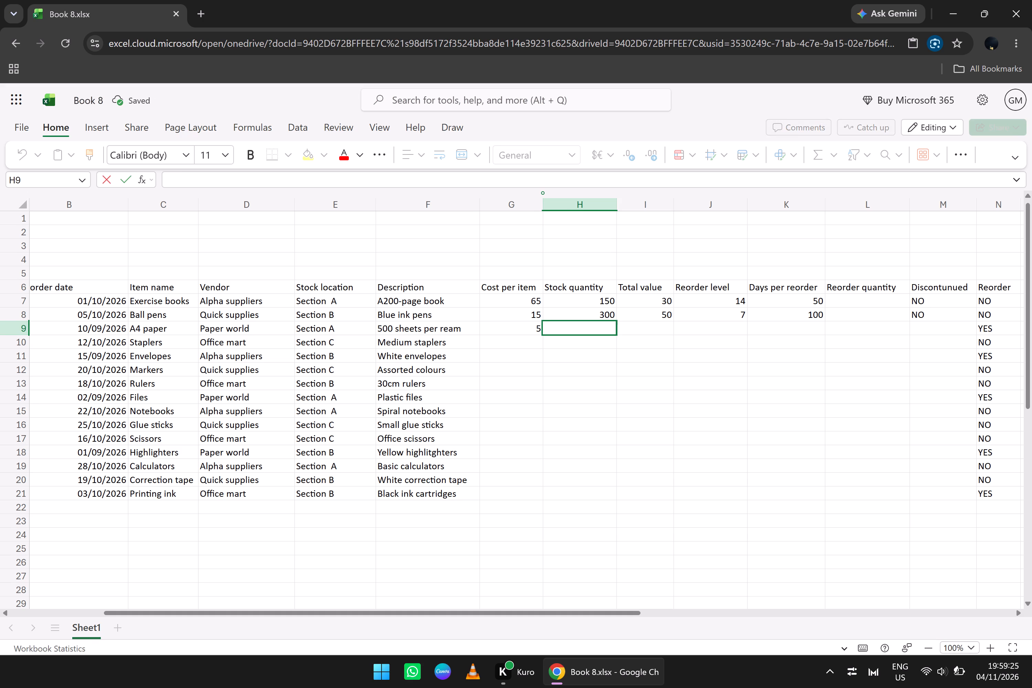
{"action": "key", "text": "Left"}
{"action": "key", "text": "BackSpace"}
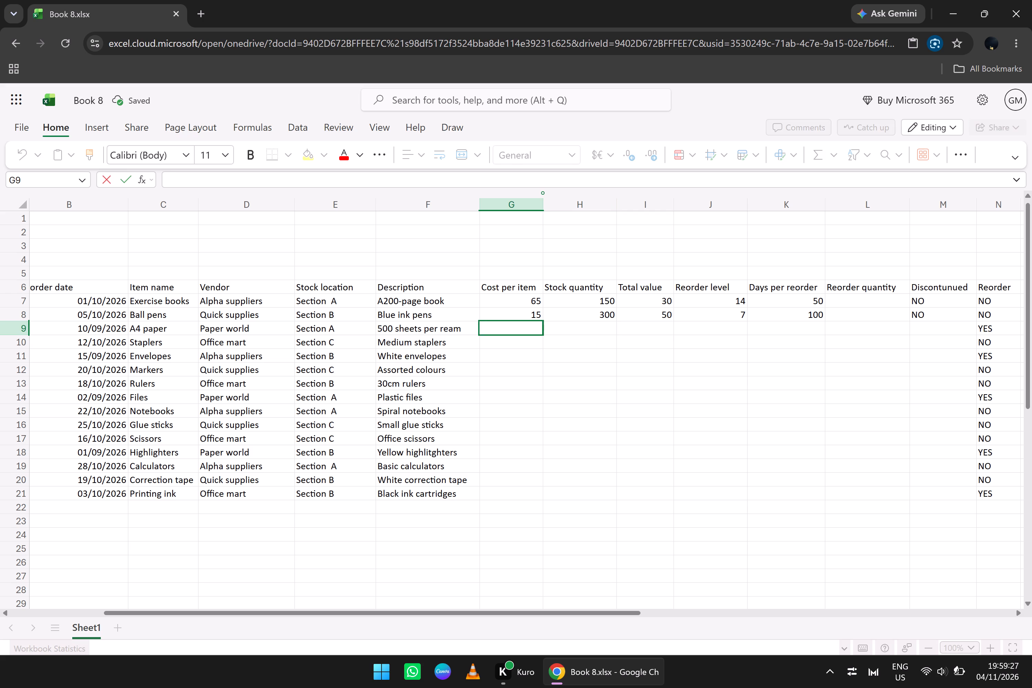
{"action": "type", "text": "55"}
{"action": "key", "text": "0"}
{"action": "key", "text": "Right"}
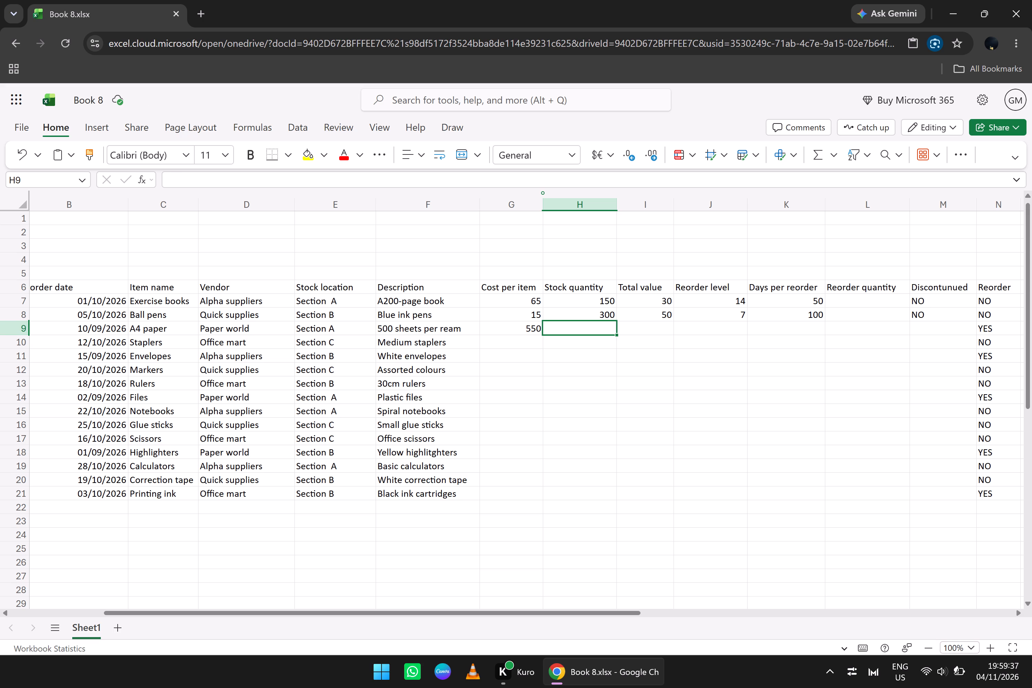
{"action": "type", "text": "12"}
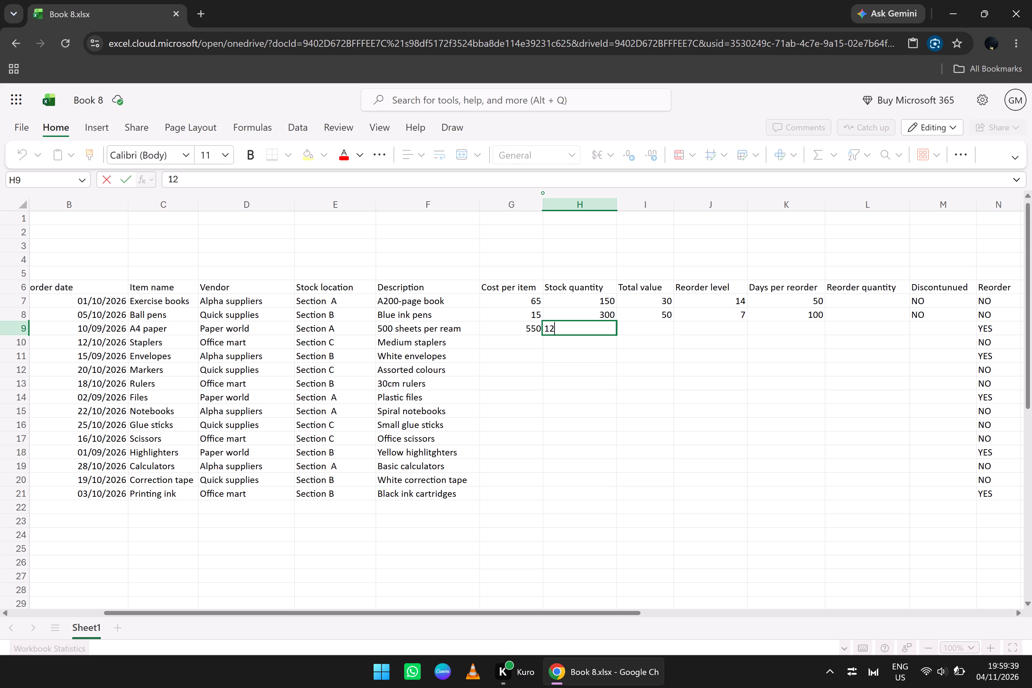
{"action": "key", "text": "Right"}
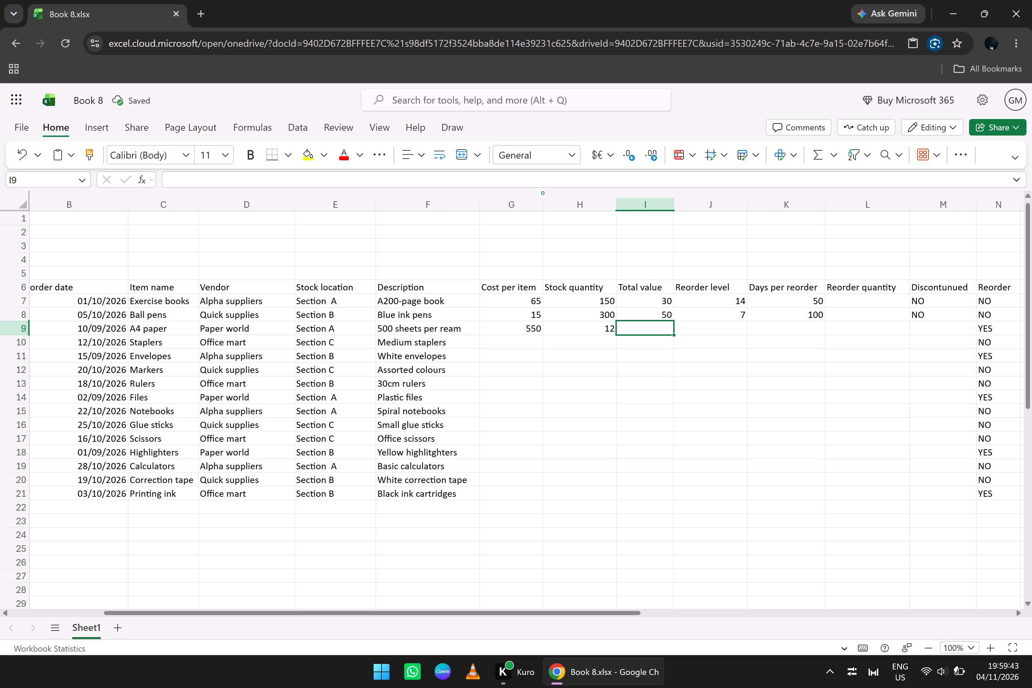
Enter the A4 paper's Total value of 20 in I9, Reorder level of 10 in J9 and Days per reorder of 30 in K9.
{"action": "key", "text": "2"}
{"action": "key", "text": "0"}
{"action": "key", "text": "Right"}
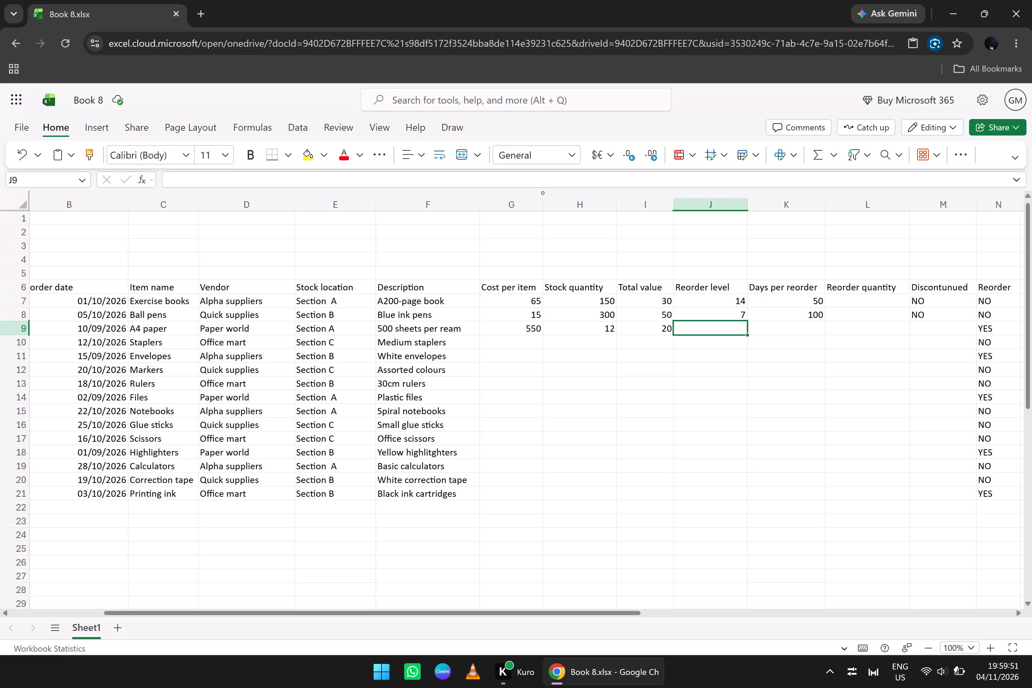
{"action": "key", "text": "1"}
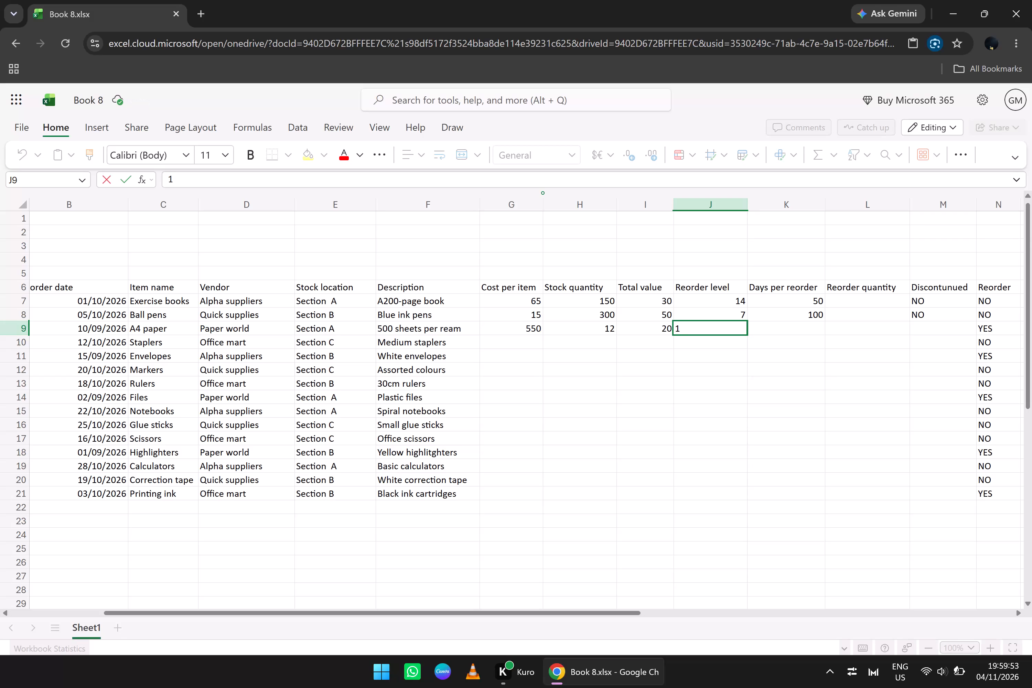
{"action": "key", "text": "0"}
{"action": "key", "text": "Right"}
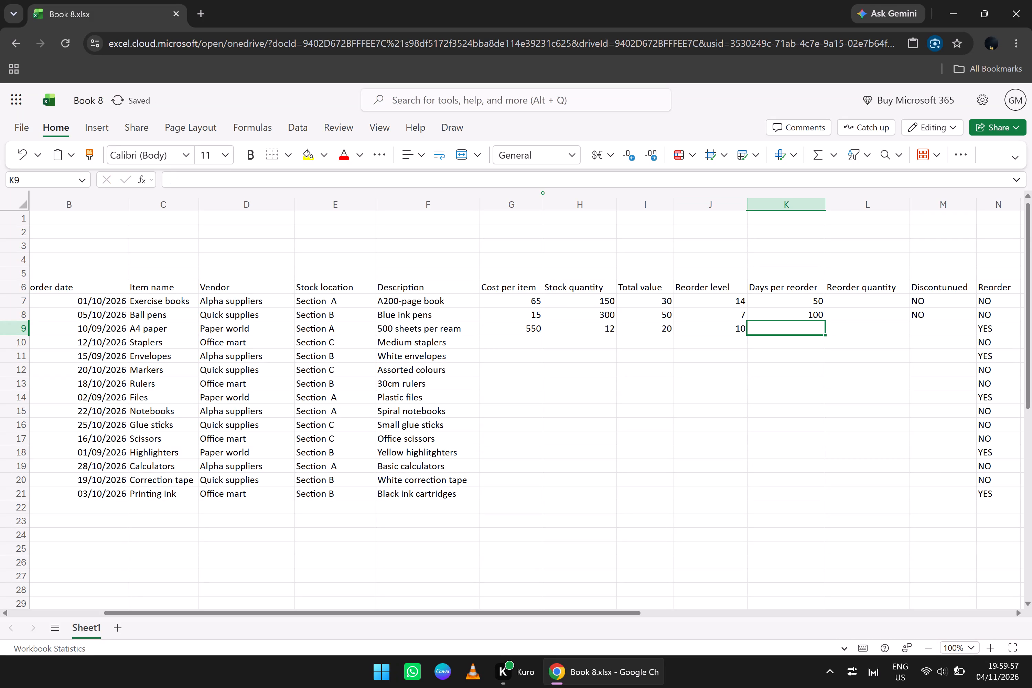
{"action": "key", "text": "3"}
{"action": "key", "text": "0"}
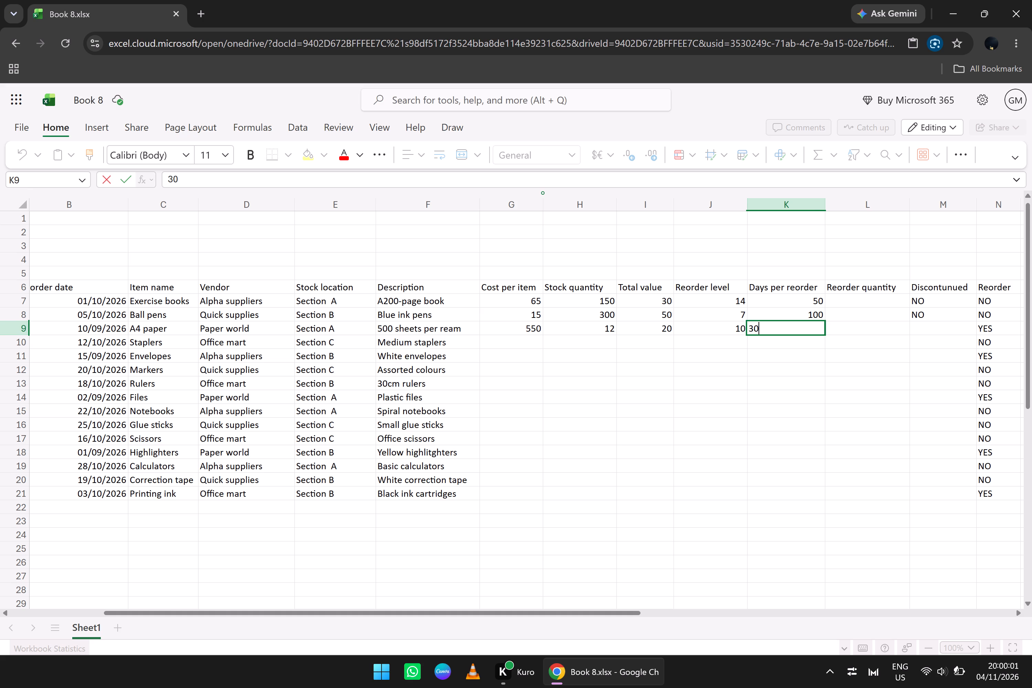
{"action": "key", "text": "Right"}
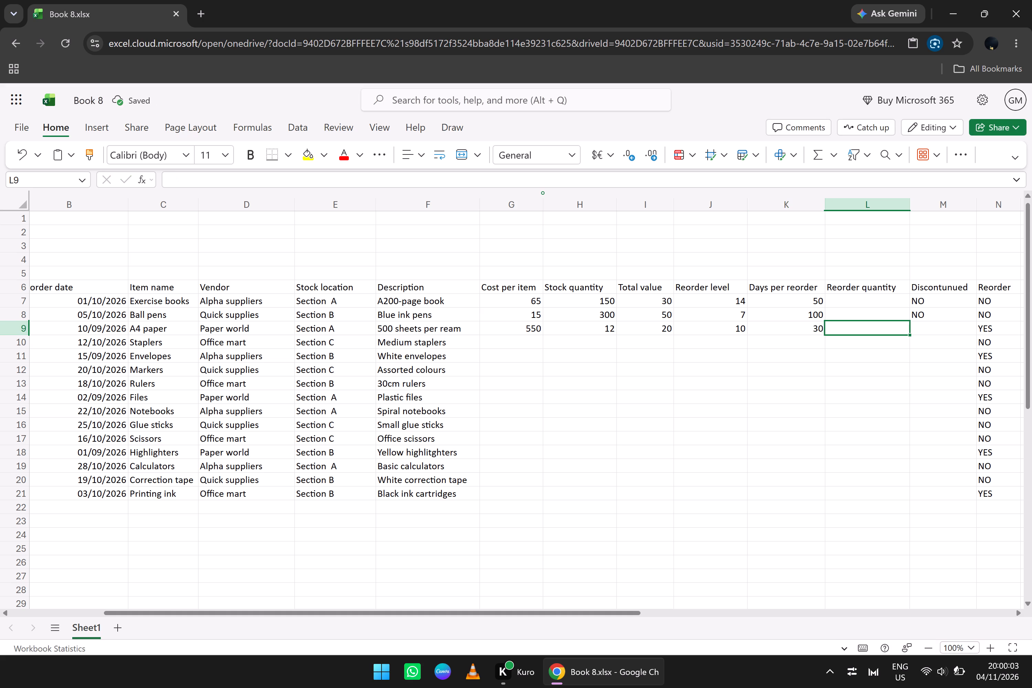
Mark the A4 paper as "NO" in the discontinued column at M9, leaving the reorder quantity in L9 blank.
{"action": "key", "text": "Right"}
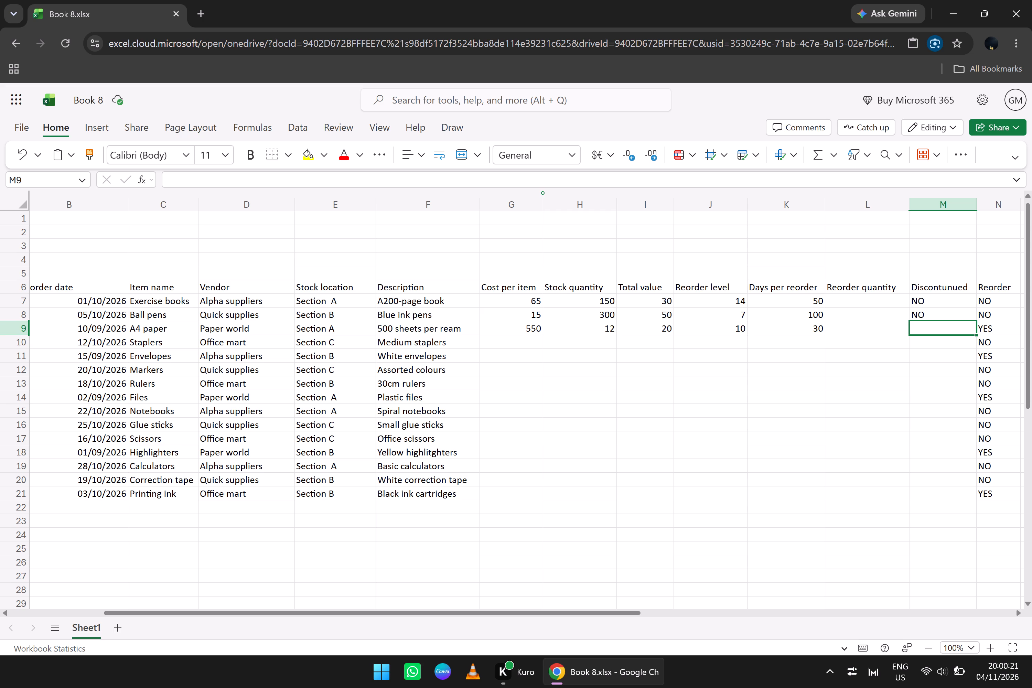
{"action": "key", "text": "n"}
{"action": "key", "text": "o"}
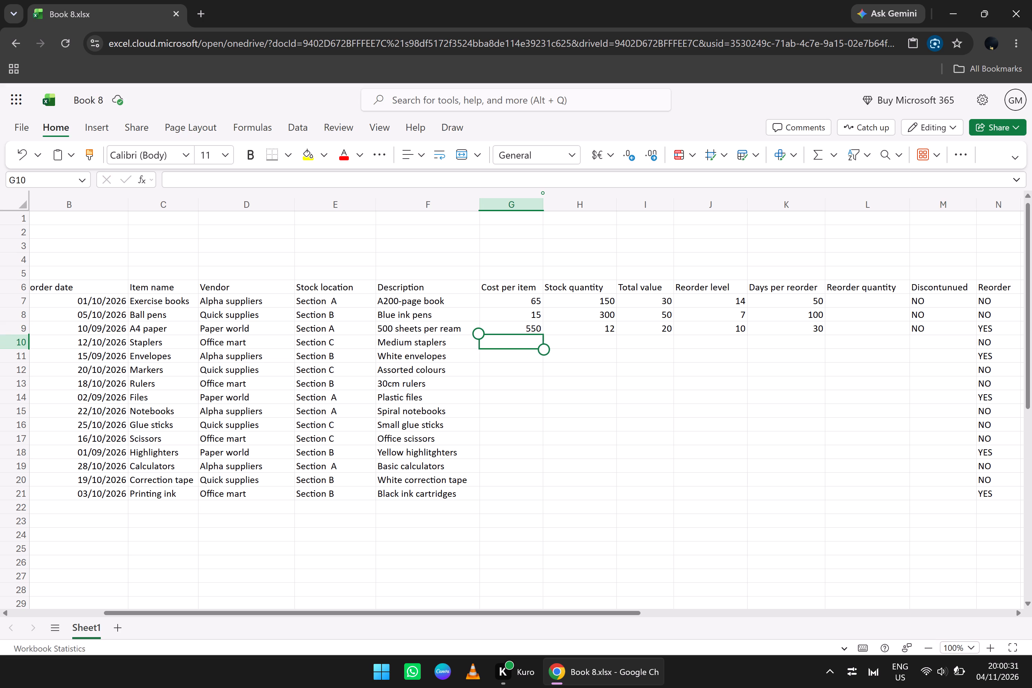
Enter a cost per item of 250 in G10 and a stock quantity of 45 in H10 for the staplers.
{"action": "type", "text": "25"}
{"action": "key", "text": "0"}
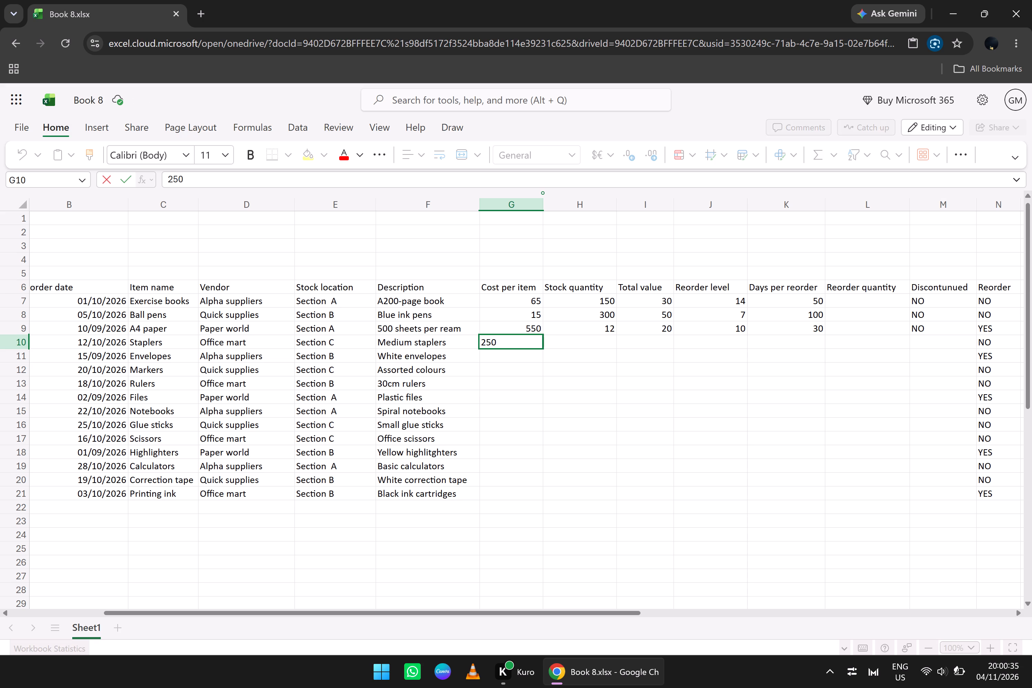
{"action": "key", "text": "Right"}
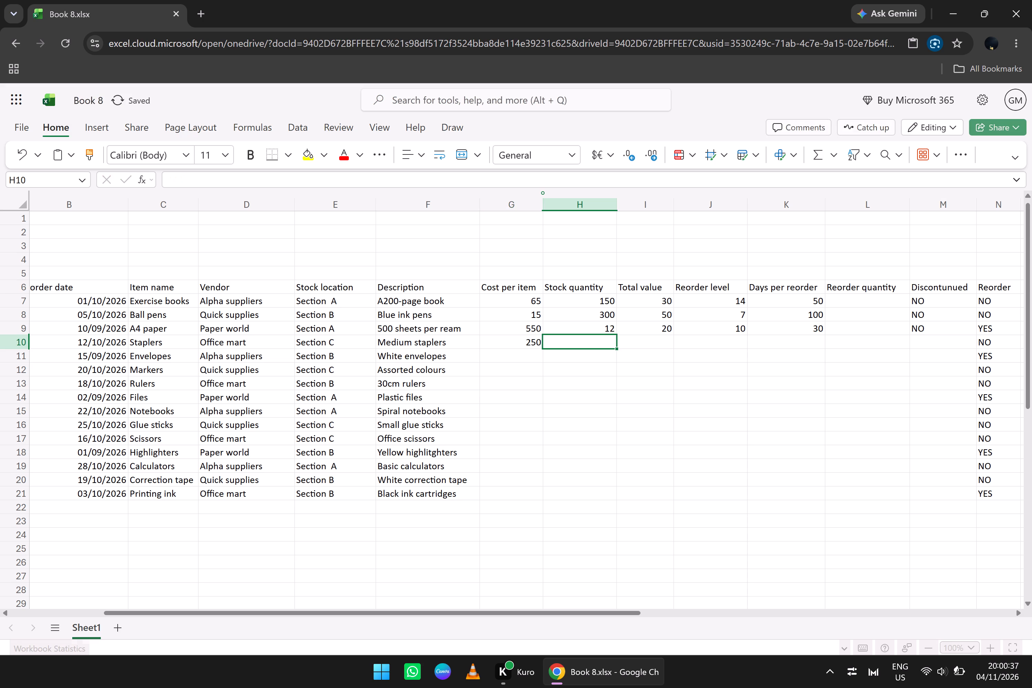
{"action": "type", "text": "45"}
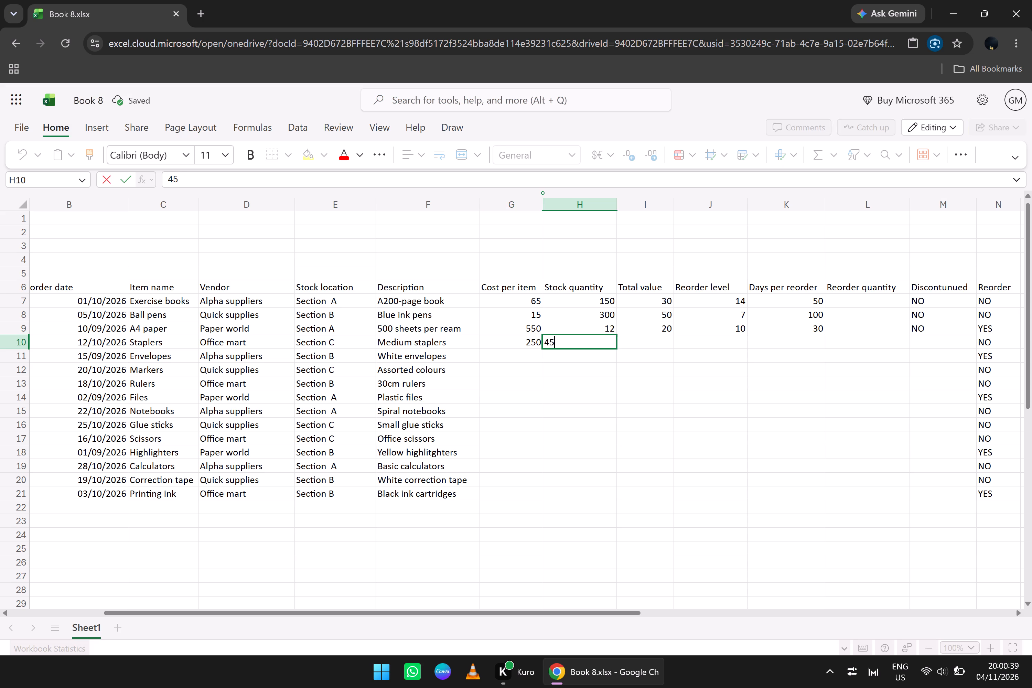
{"action": "key", "text": "Right"}
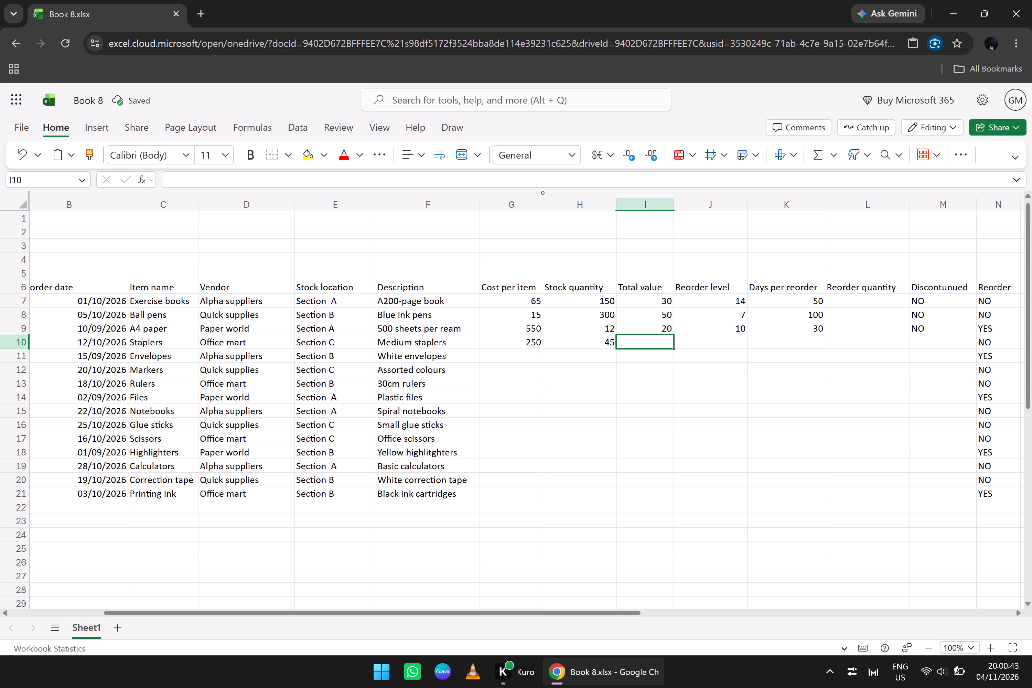
Enter the staplers' Total value of 10 in I10, Reorder level of 14 in J10 and Days per reorder of 20 in K10.
{"action": "key", "text": "1"}
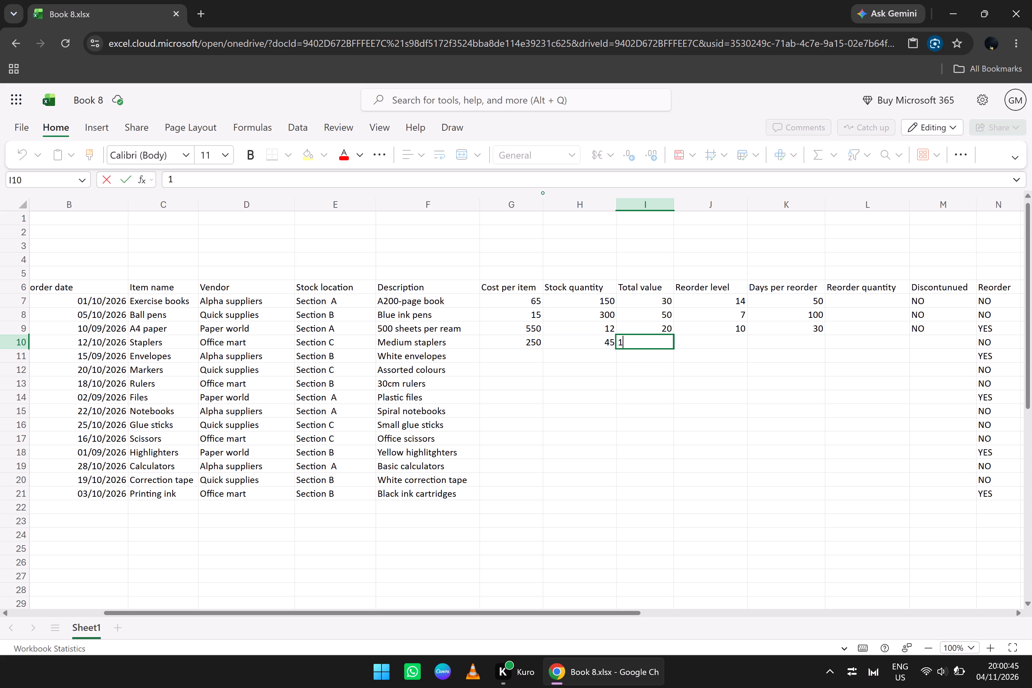
{"action": "key", "text": "0"}
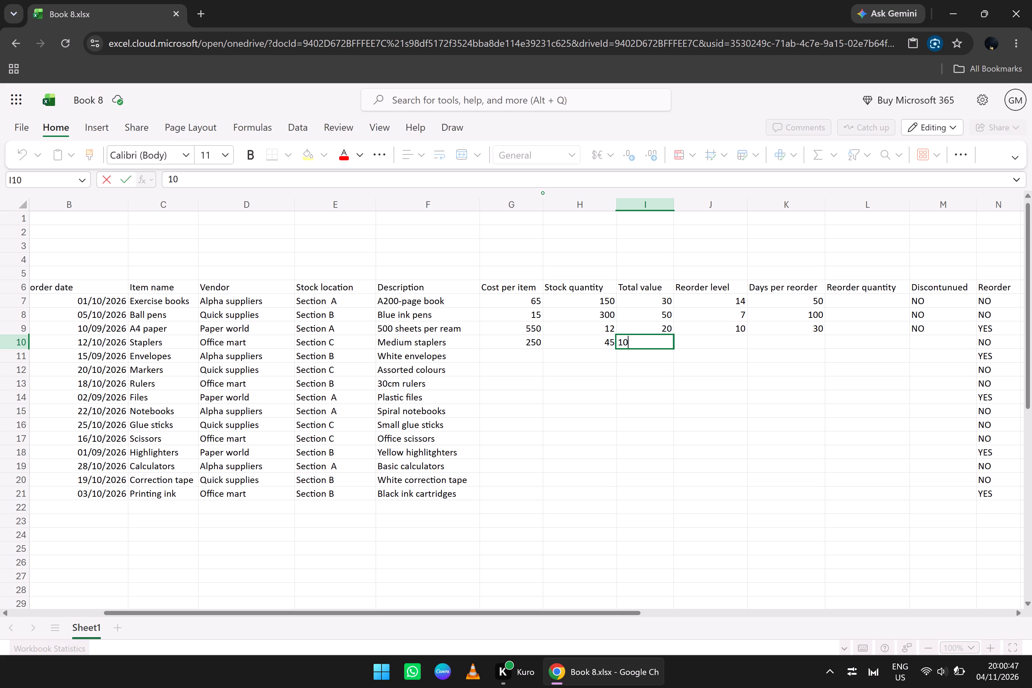
{"action": "key", "text": "Right"}
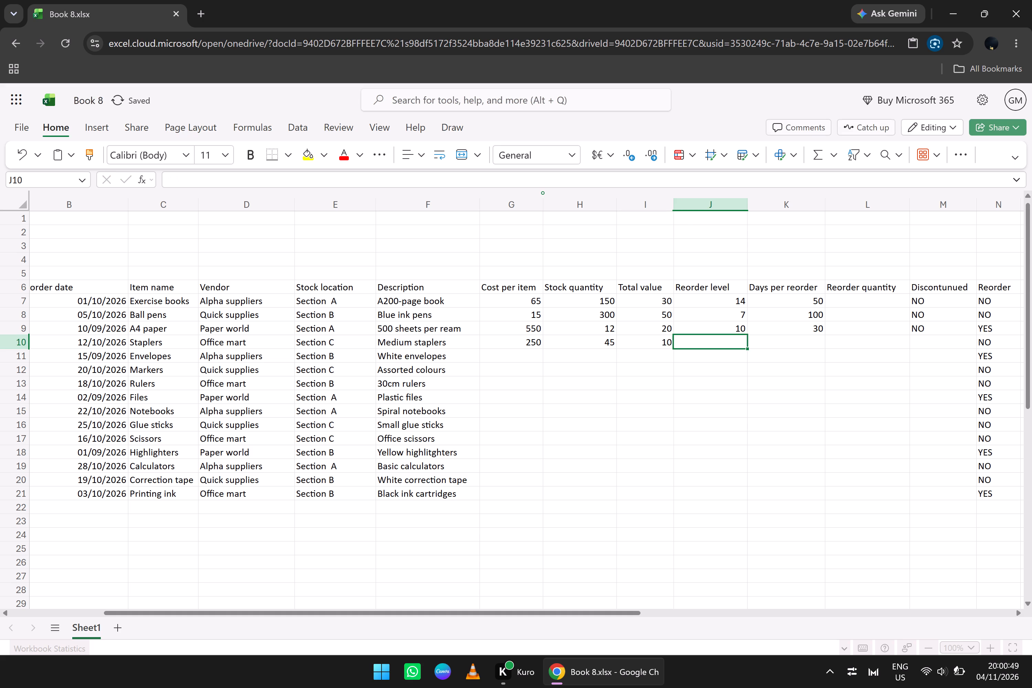
{"action": "type", "text": "14"}
{"action": "key", "text": "Right"}
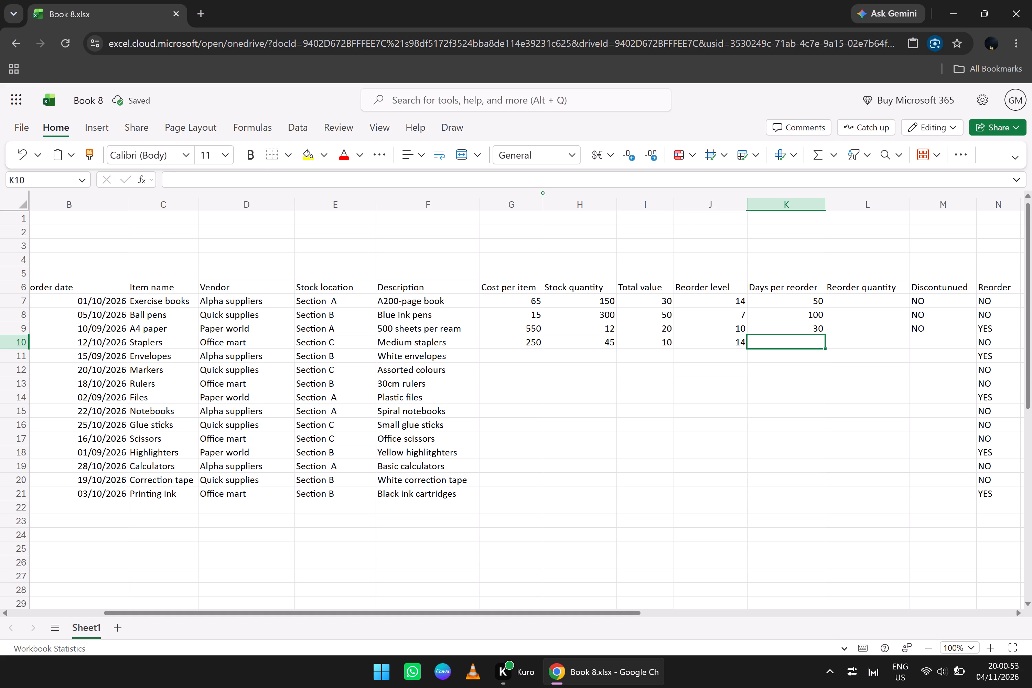
{"action": "key", "text": "2"}
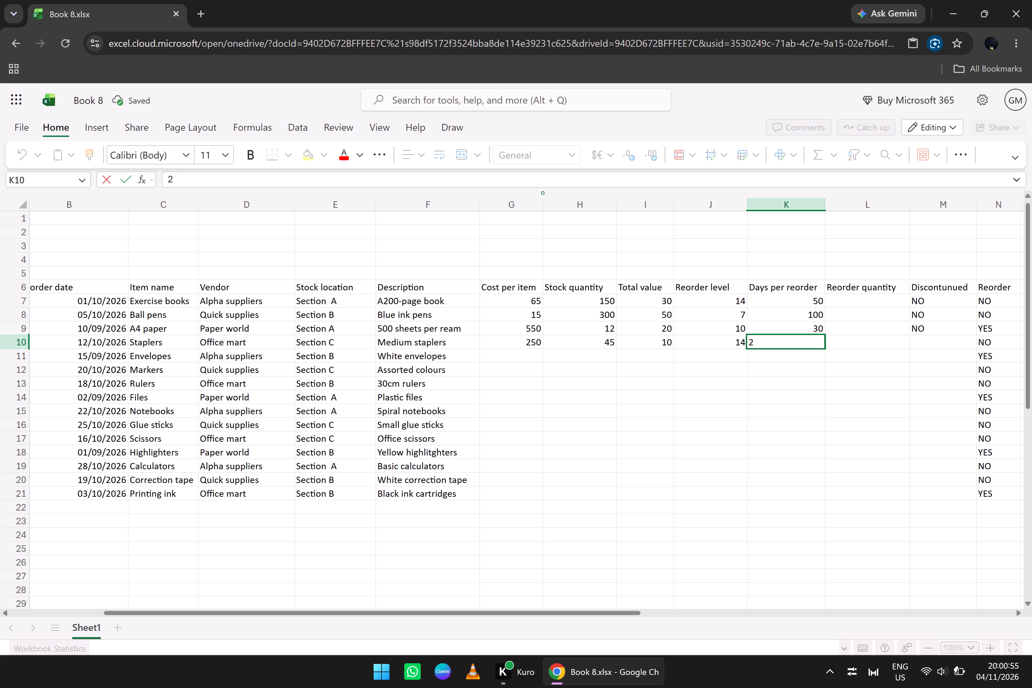
{"action": "key", "text": "0"}
{"action": "key", "text": "Right"}
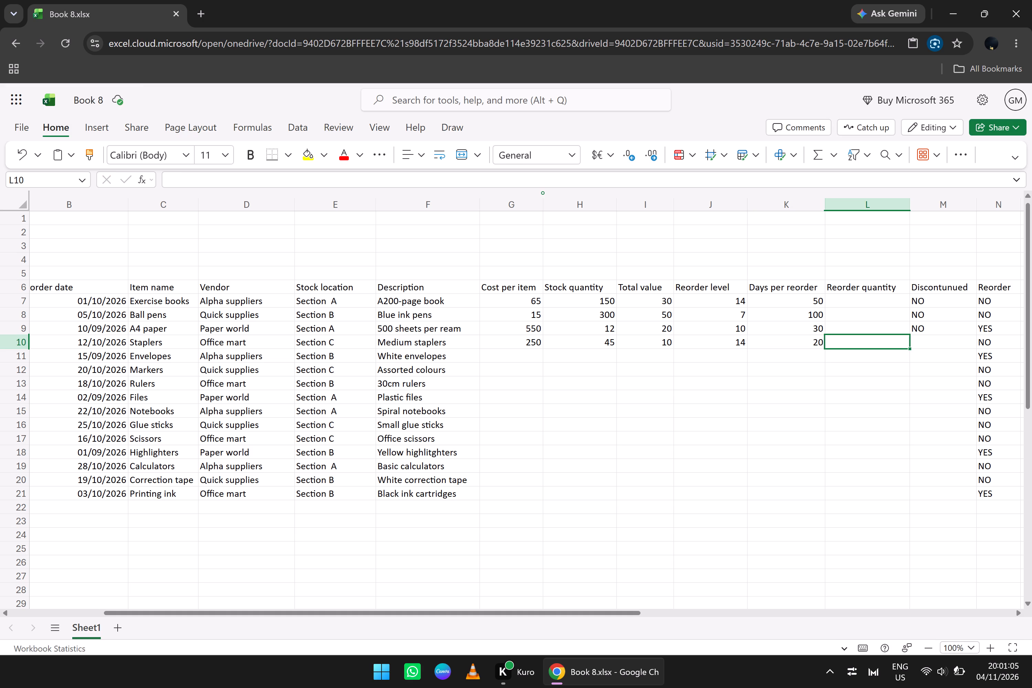
Mark the staplers as "NO" in the discontinued column at M10, leaving the reorder quantity in L10 blank.
{"action": "key", "text": "Right"}
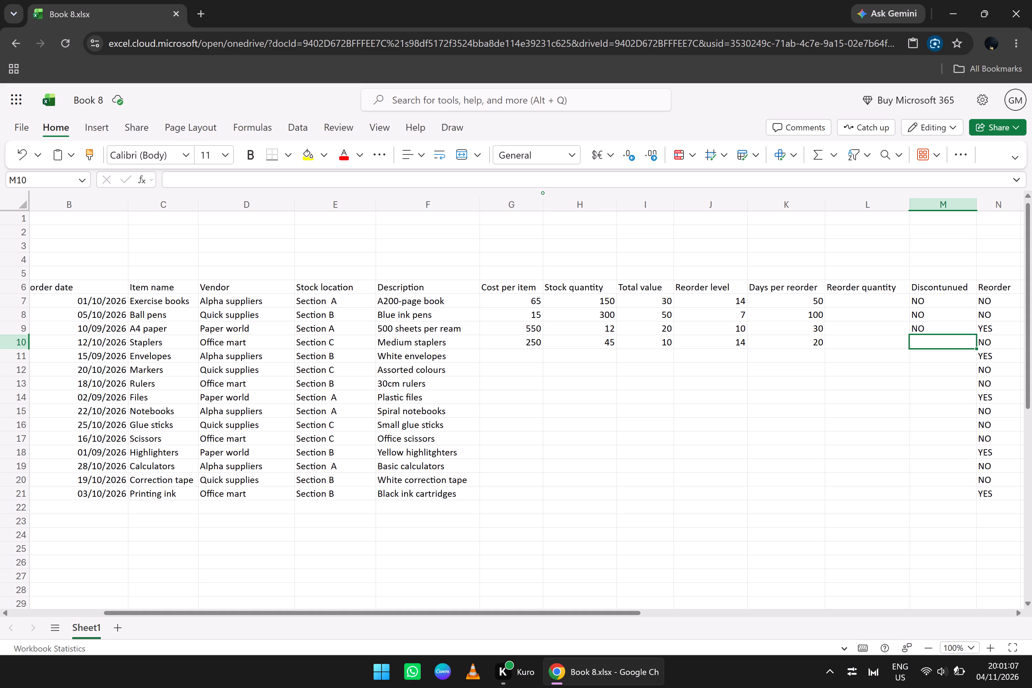
{"action": "key", "text": "n"}
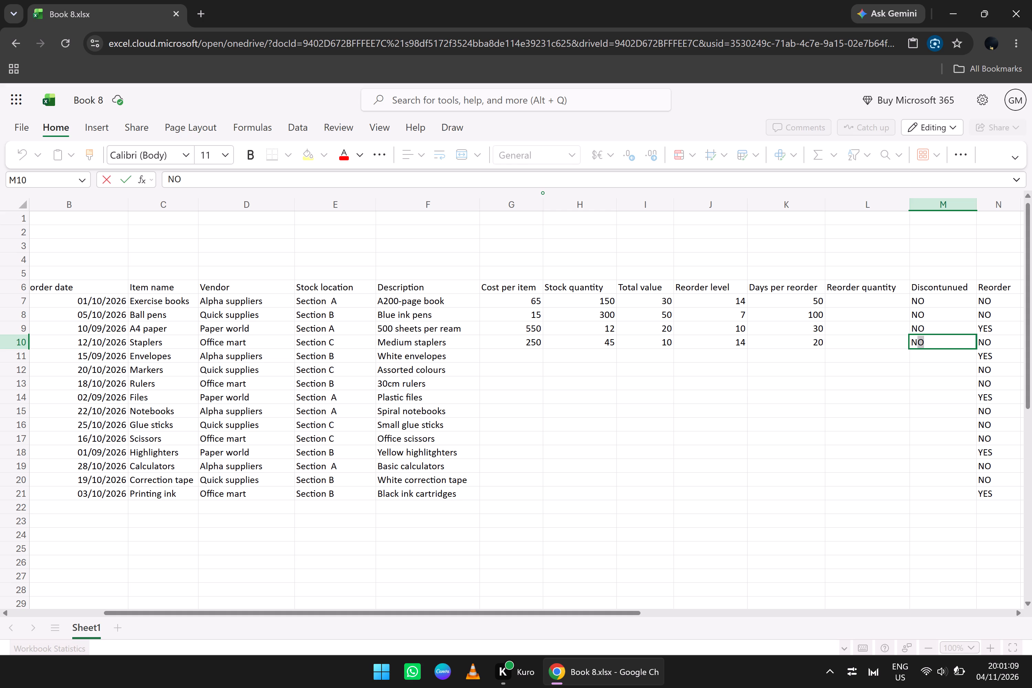
{"action": "key", "text": "Return"}
Enter a cost per item of 5 in G11 and a stock quantity of 18 in H11 for the envelopes.
{"action": "key", "text": "Left"}
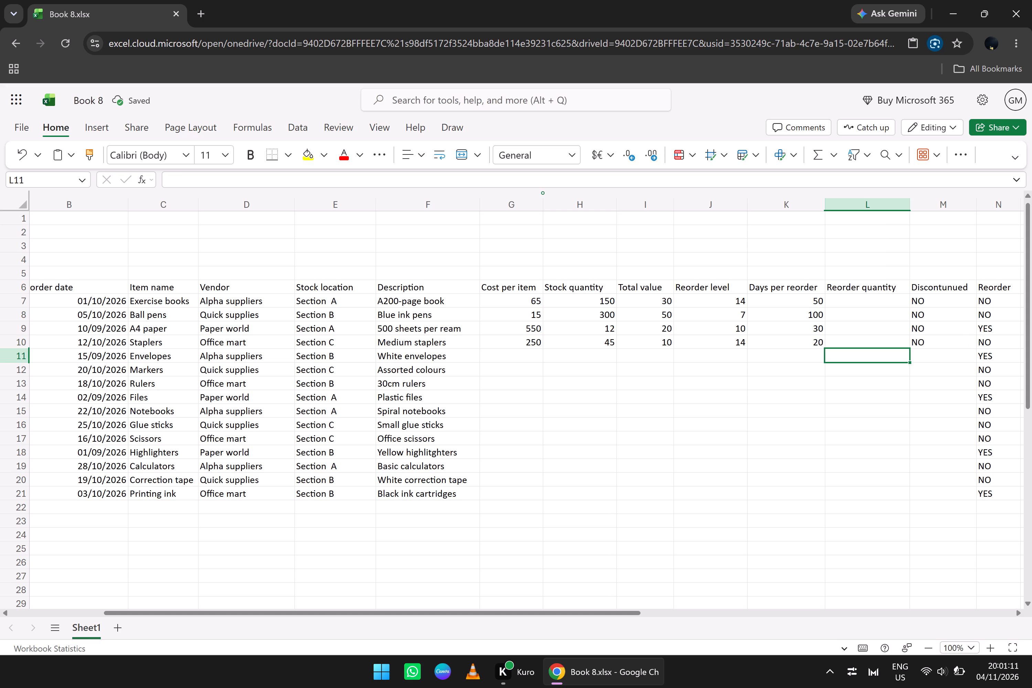
{"action": "key", "text": "Left"}
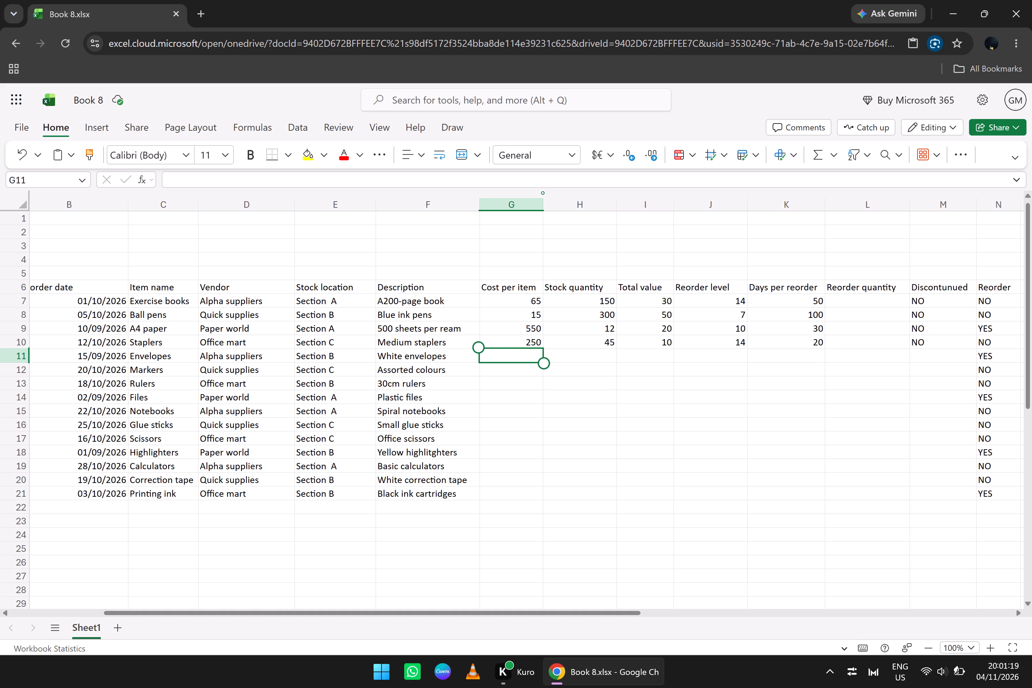
{"action": "key", "text": "5"}
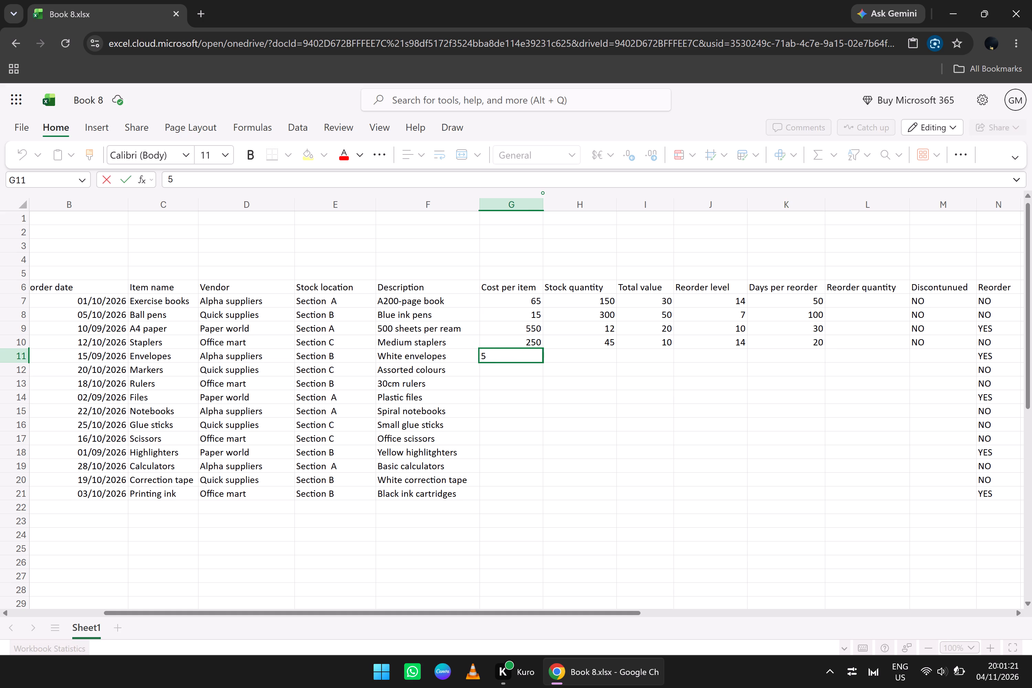
{"action": "key", "text": "Right"}
{"action": "key", "text": "1"}
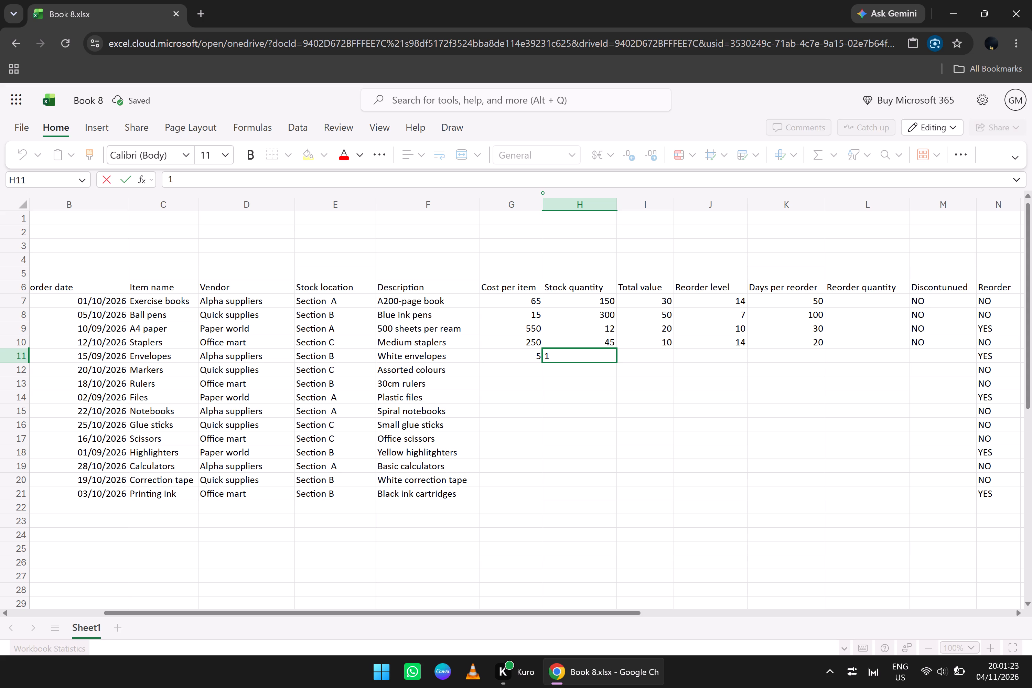
{"action": "key", "text": "8"}
{"action": "key", "text": "Right"}
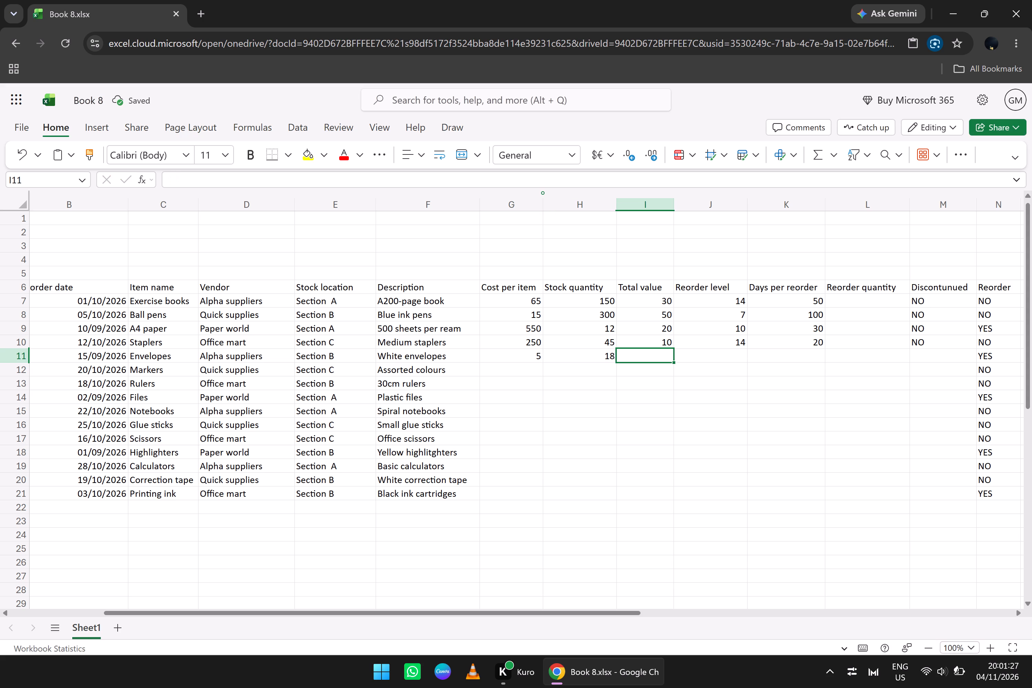
Enter 40 under Total value in I11 and 7 under Reorder level in J11 for the envelopes.
{"action": "type", "text": "40"}
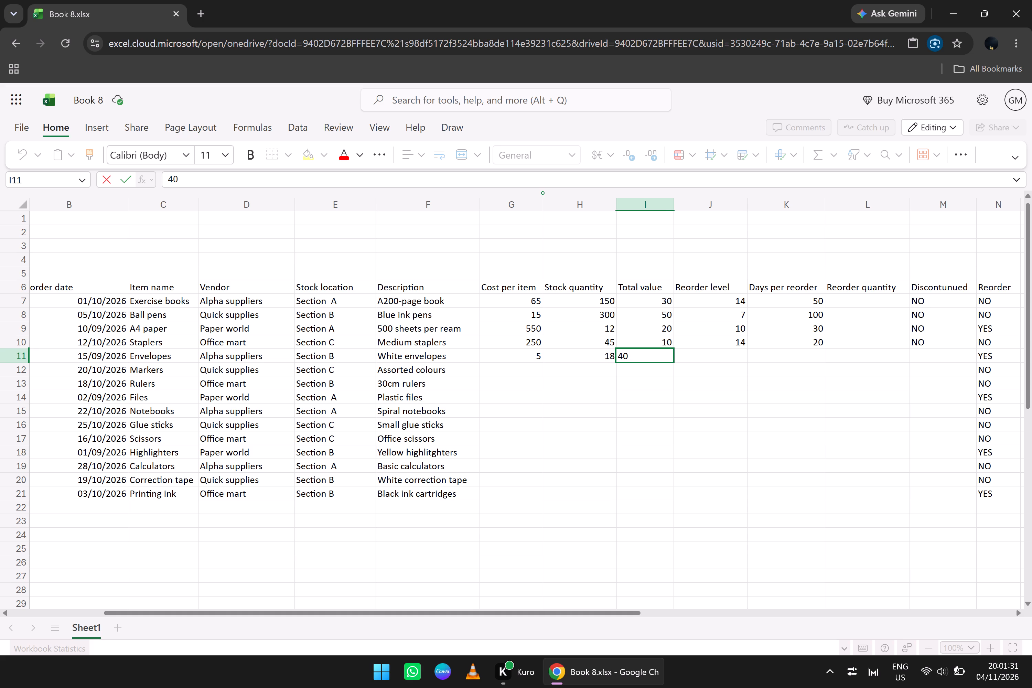
{"action": "key", "text": "Right"}
{"action": "key", "text": "7"}
{"action": "key", "text": "Right"}
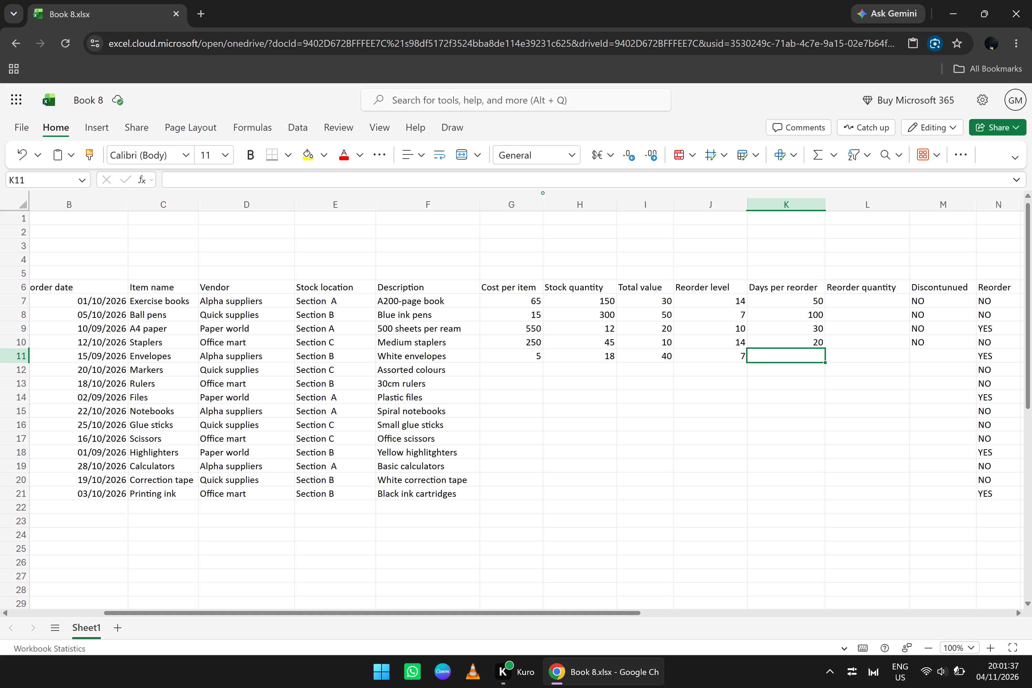
Enter 100 Days per reorder in K11 for the envelopes and mark them "NO" as discontinued in M11, leaving L11 blank.
{"action": "key", "text": "1"}
{"action": "type", "text": "00"}
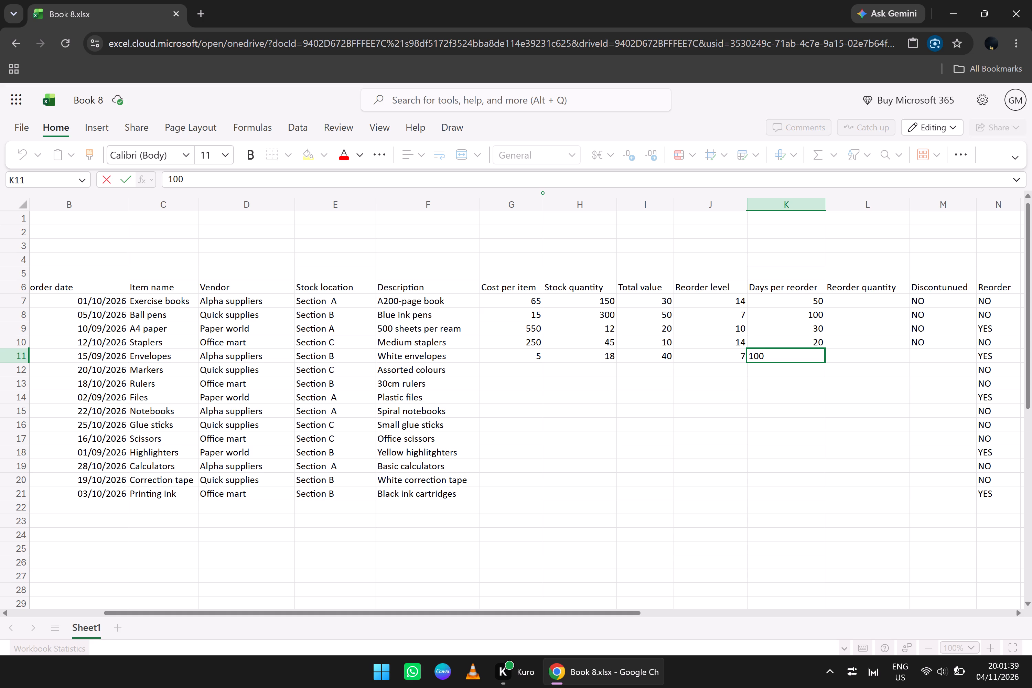
{"action": "key", "text": "Right"}
{"action": "key", "text": "Right"}
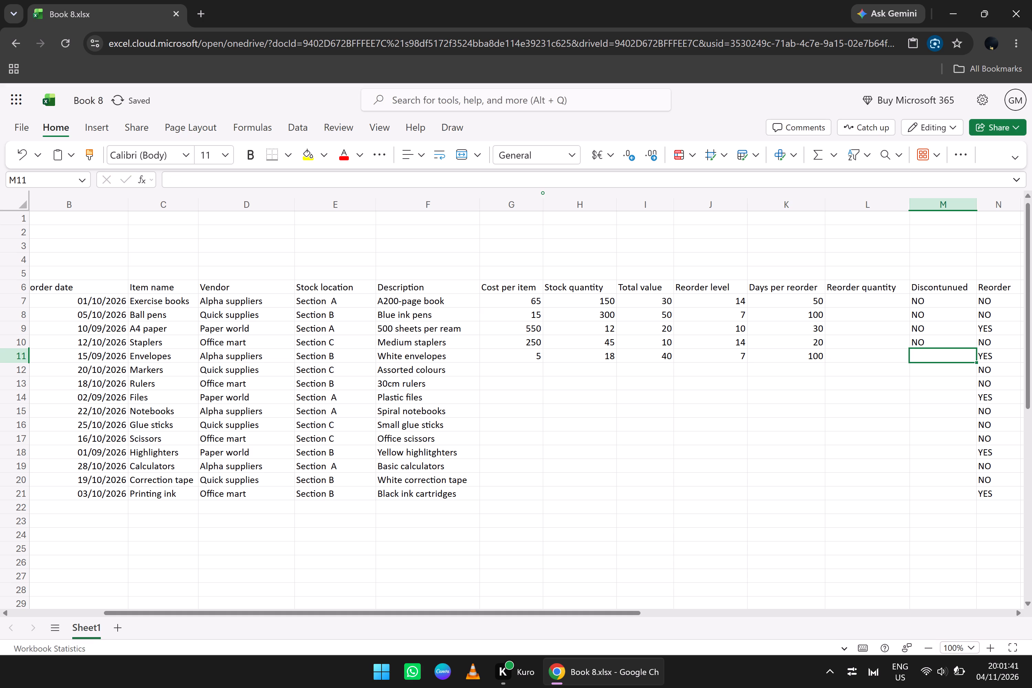
{"action": "key", "text": "n"}
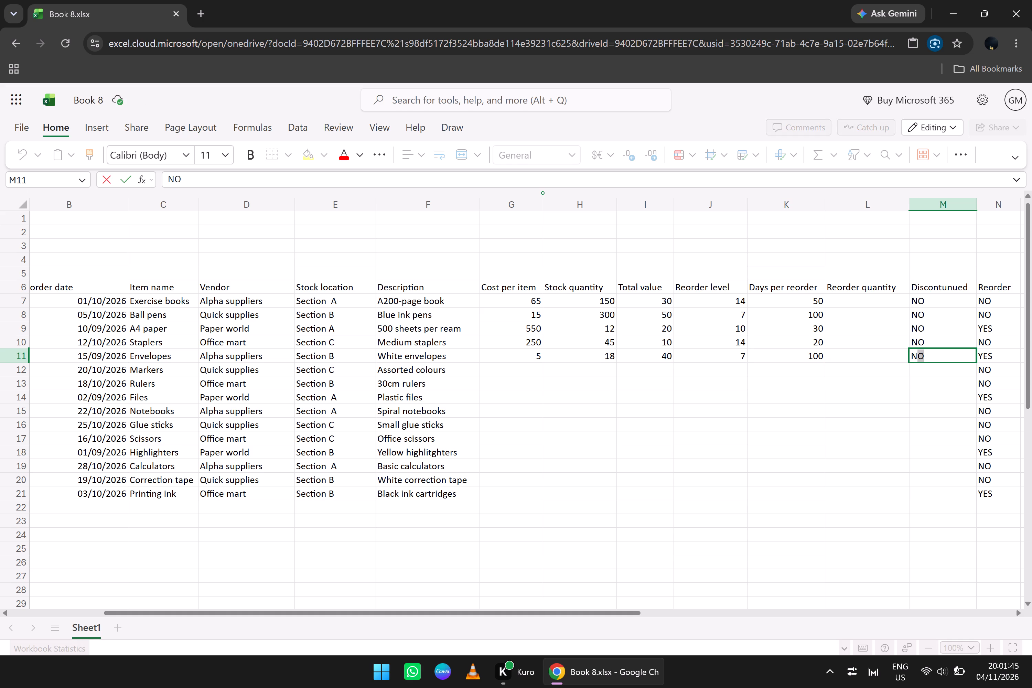
{"action": "key", "text": "o"}
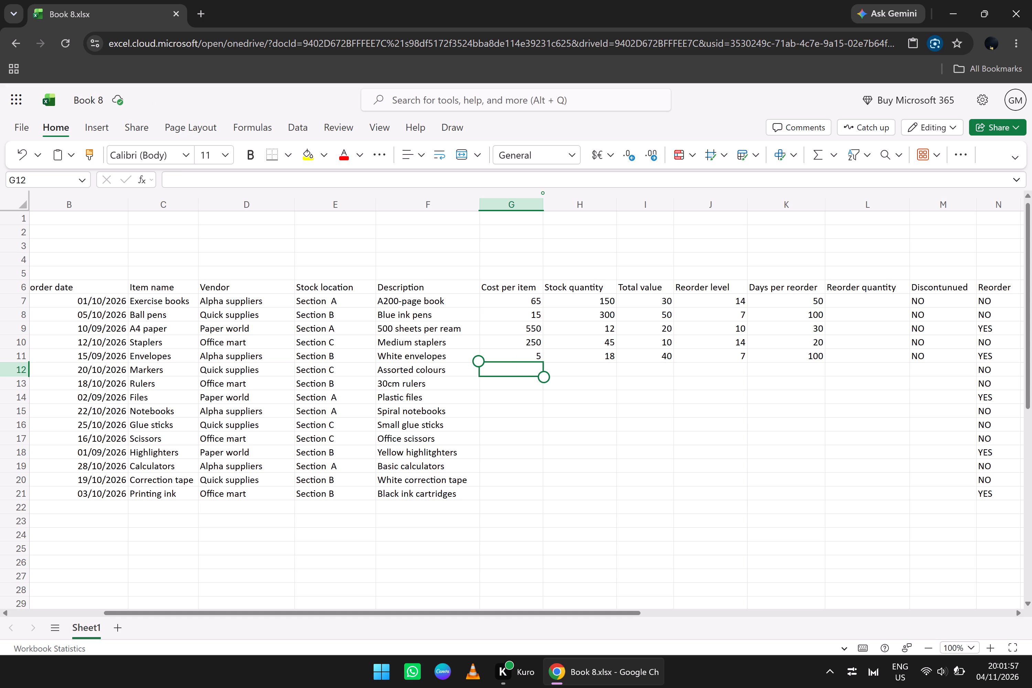
Enter the markers' Cost per item of 80 in G12, Stock quantity of 75 in H12 and Total value of 20 in I12.
{"action": "type", "text": "80"}
{"action": "key", "text": "Right"}
{"action": "type", "text": "75"}
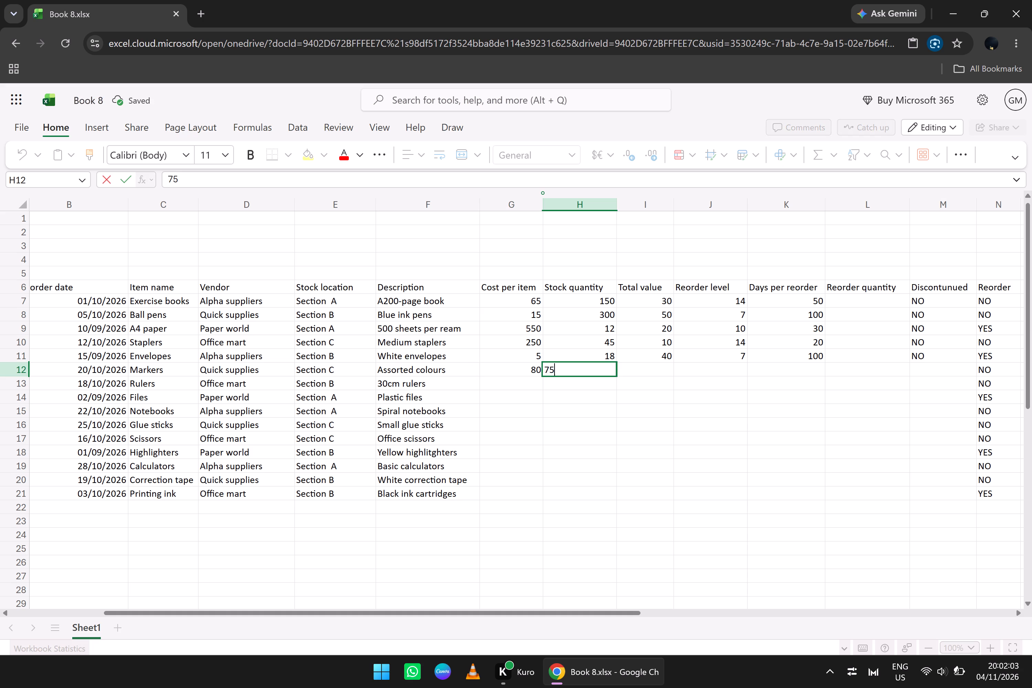
{"action": "key", "text": "Right"}
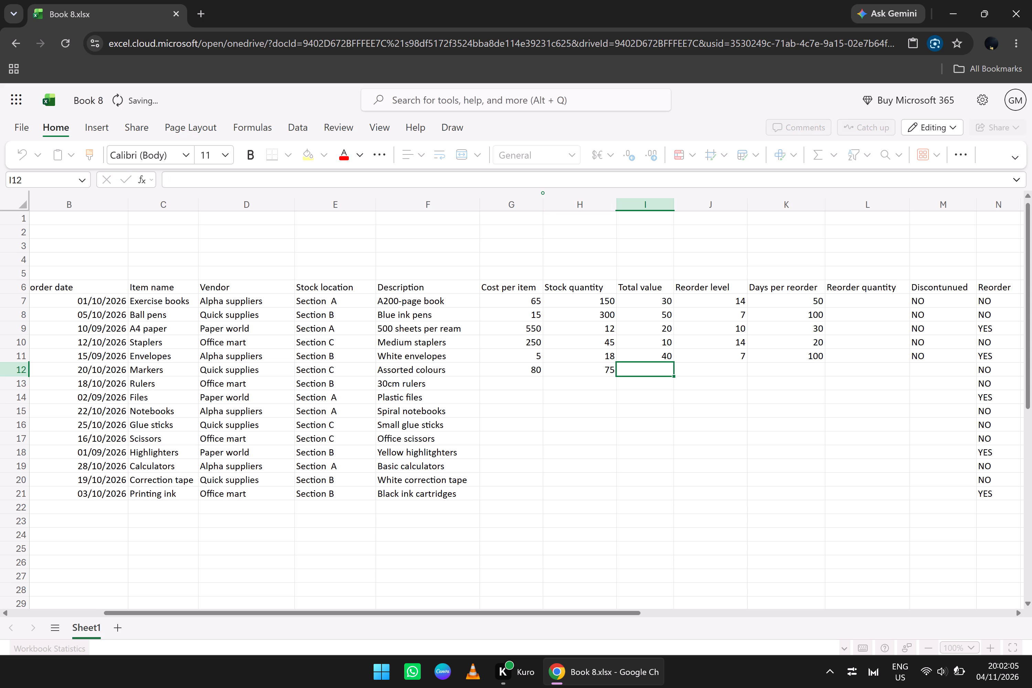
{"action": "key", "text": "2"}
{"action": "key", "text": "0"}
{"action": "key", "text": "Right"}
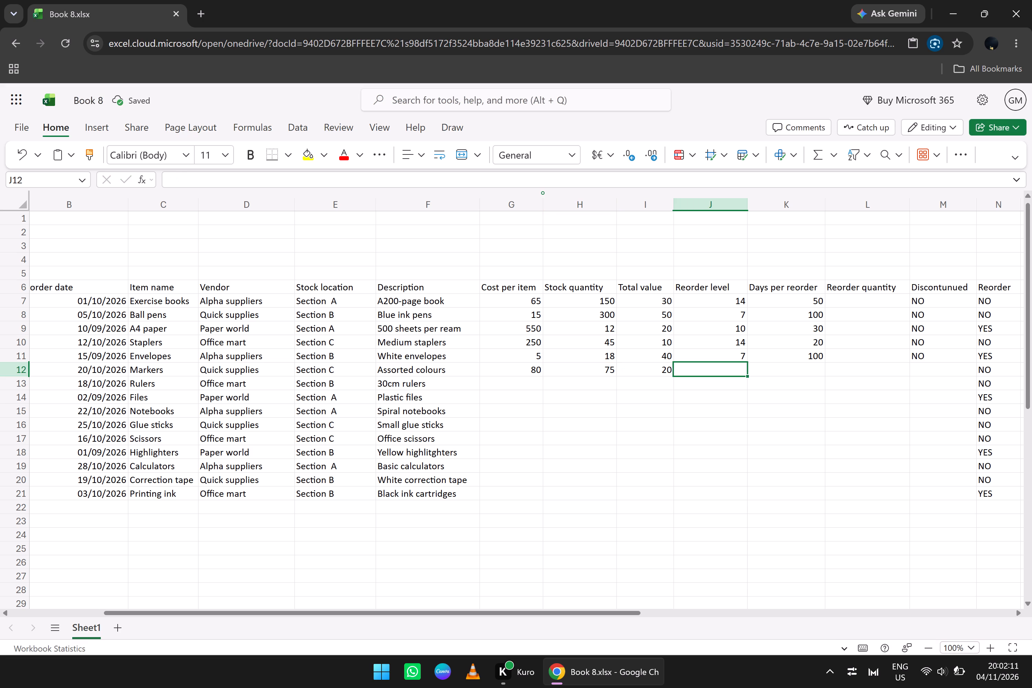
Enter the markers' Reorder level of 14 in J12, Days per reorder of 30 in K12 and discontinued status "NO" in M12.
{"action": "key", "text": "1"}
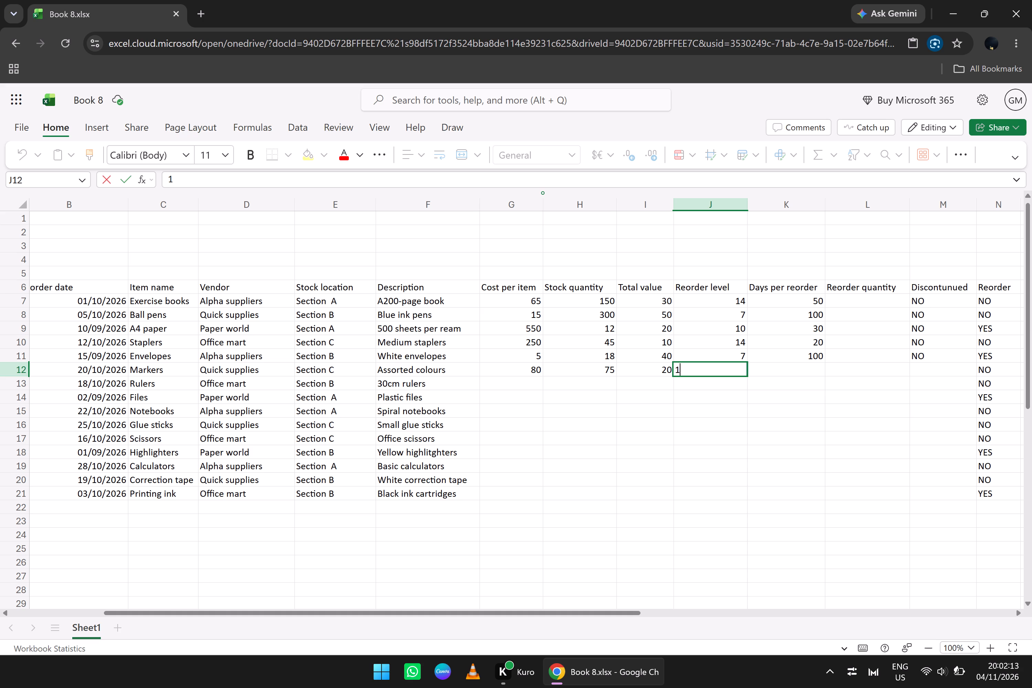
{"action": "key", "text": "4"}
{"action": "key", "text": "Right"}
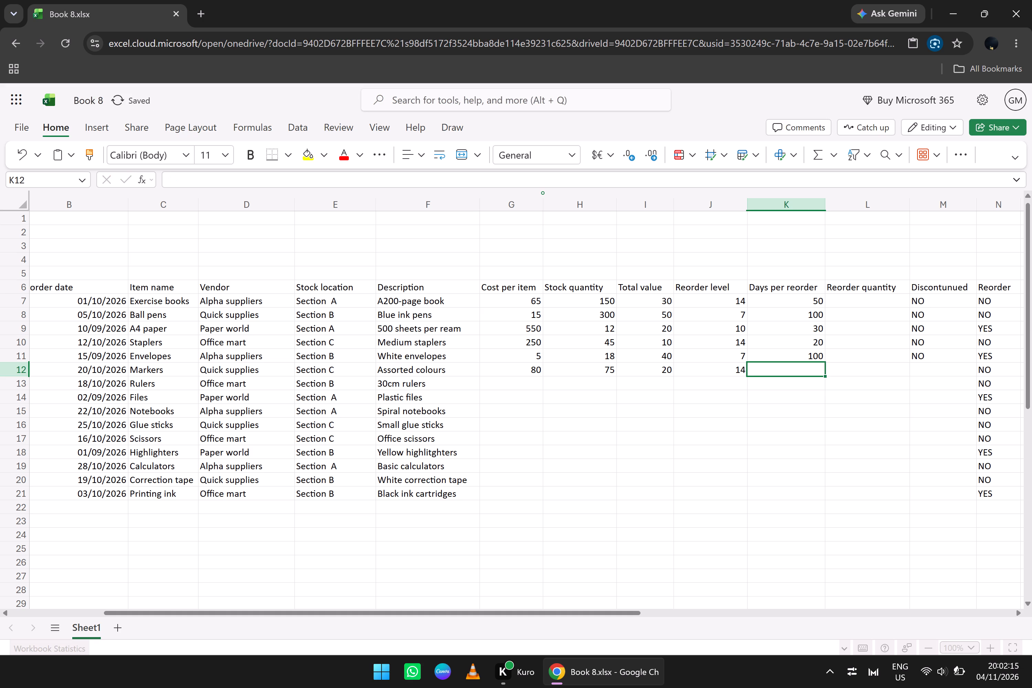
{"action": "key", "text": "3"}
{"action": "key", "text": "0"}
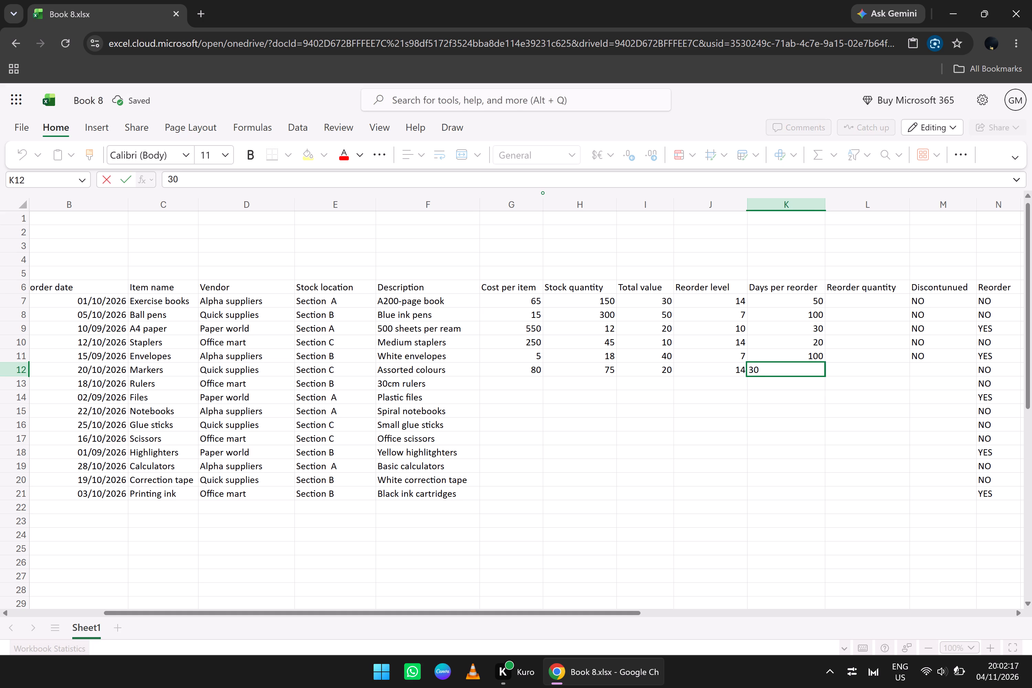
{"action": "key", "text": "Right"}
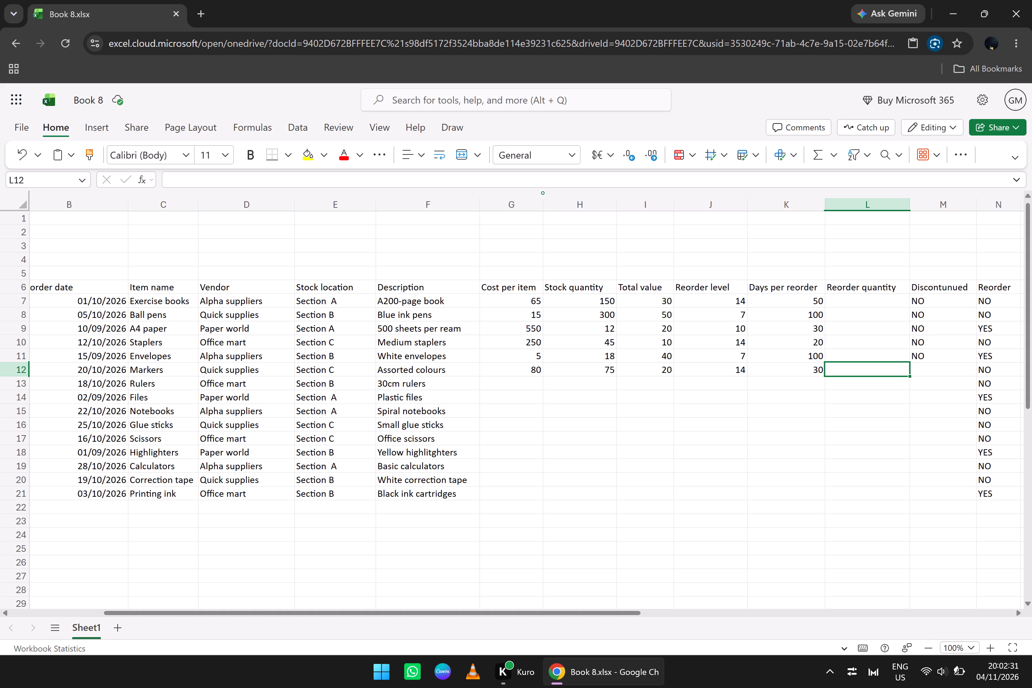
{"action": "key", "text": "Right"}
{"action": "type", "text": "NO"}
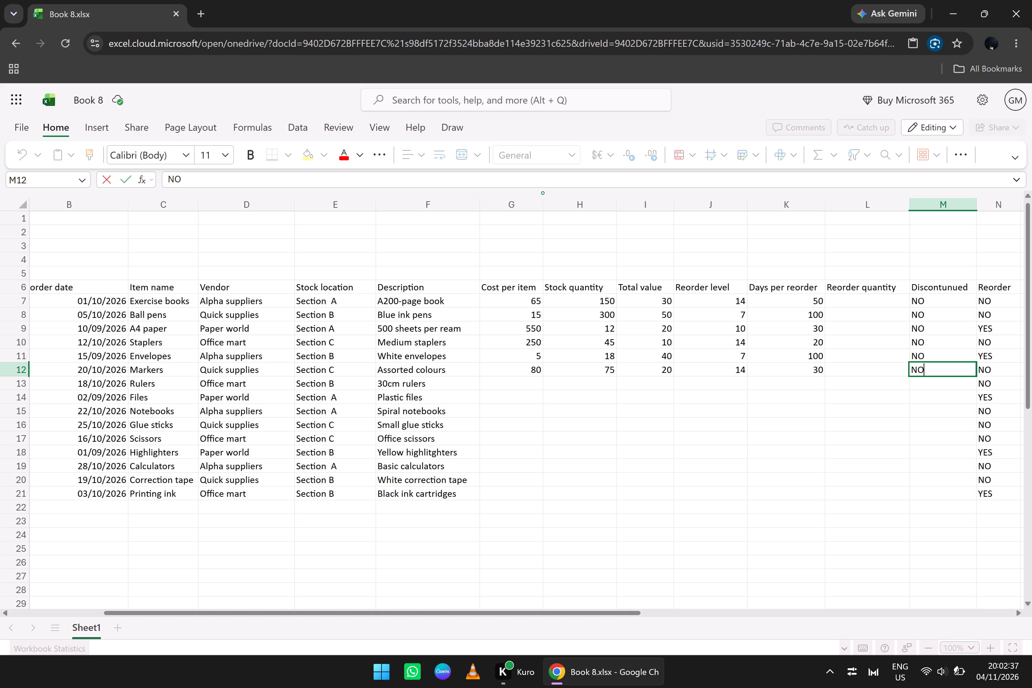
Enter the rulers' Cost per item of 30 in G13, Stock quantity of 100 in H13 and Total value of 25 in I13.
{"action": "right_click_drag", "start_coordinate": [555, 322], "coordinate": [558, 337]}
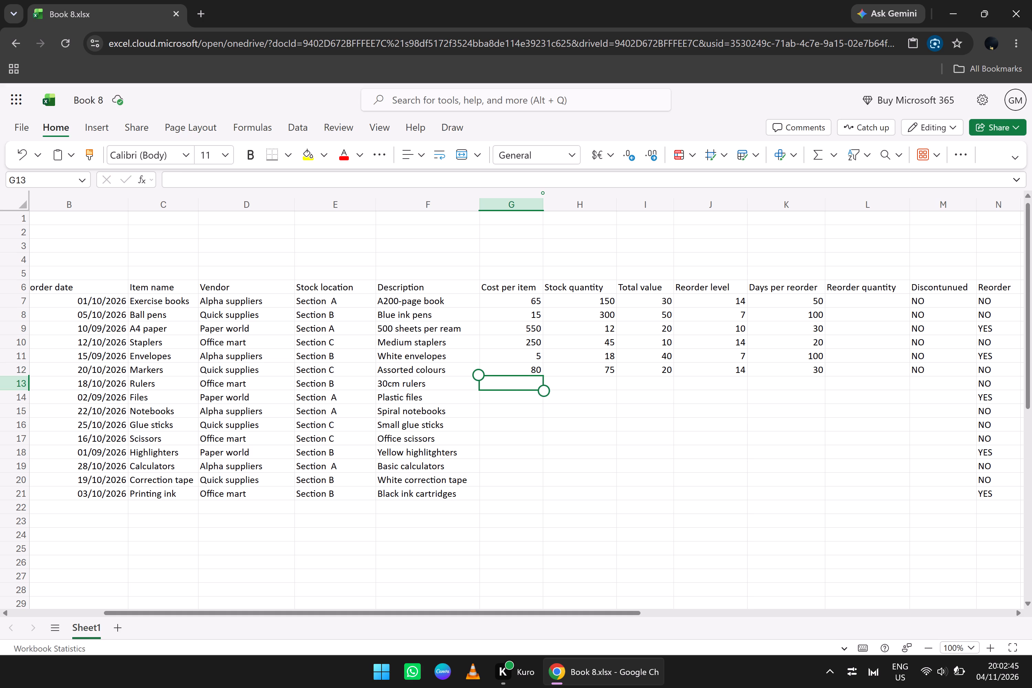
{"action": "key", "text": "3"}
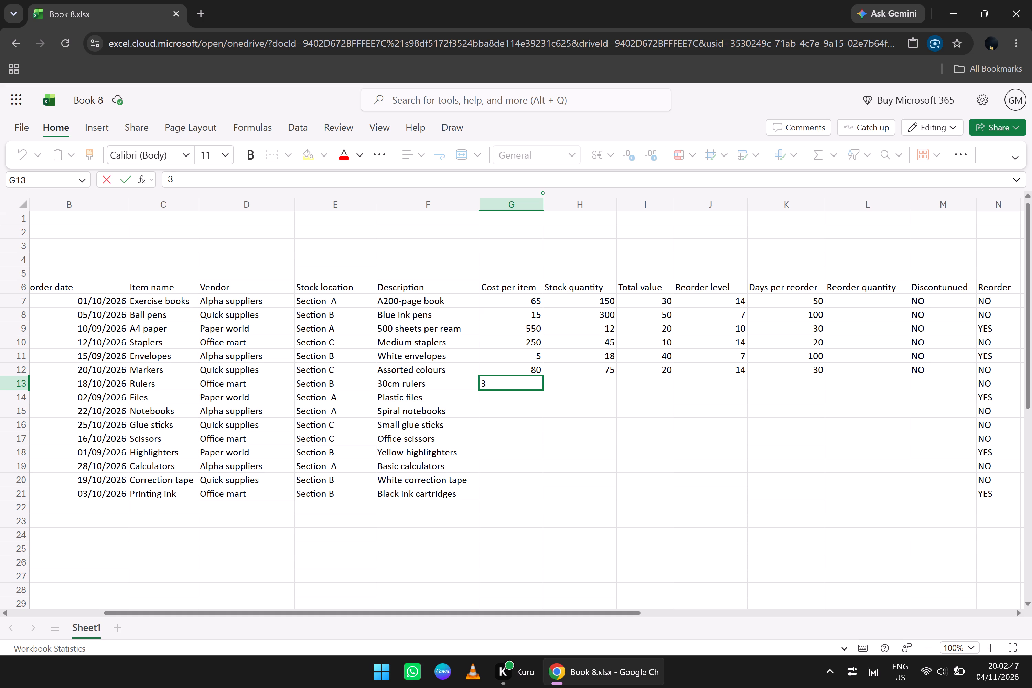
{"action": "key", "text": "0"}
{"action": "key", "text": "Right"}
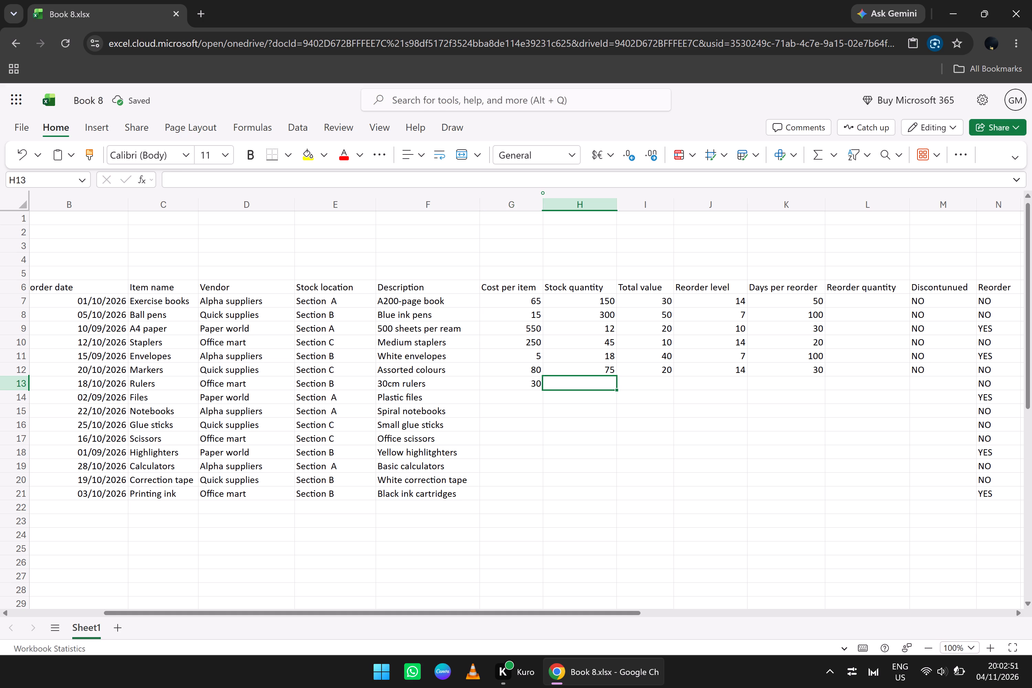
{"action": "type", "text": "100"}
{"action": "key", "text": "Right"}
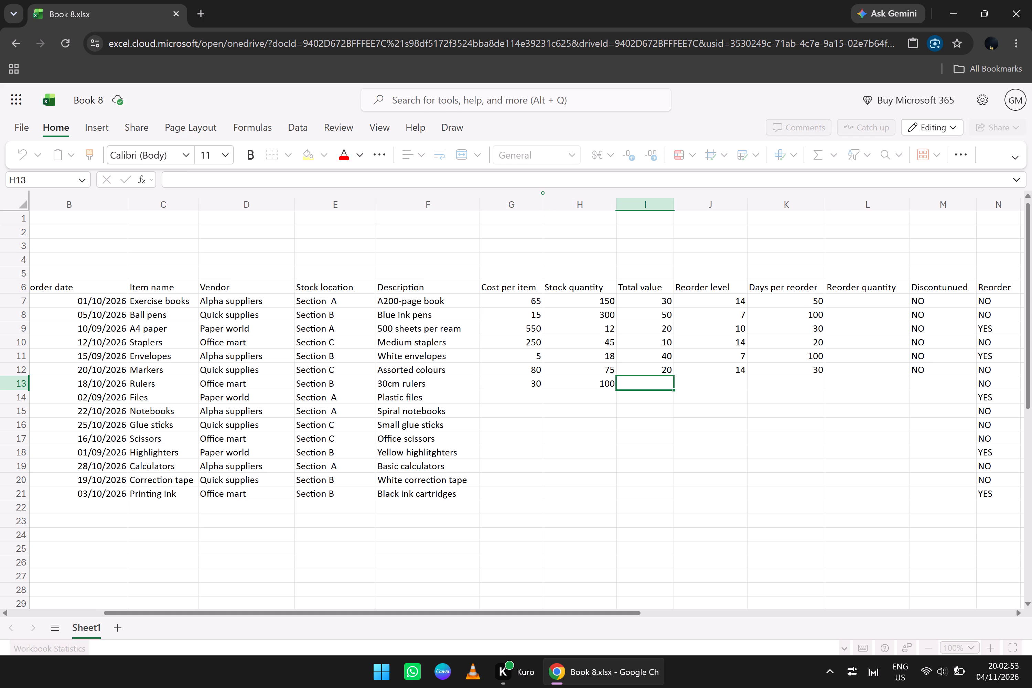
{"action": "type", "text": "25"}
{"action": "key", "text": "Right"}
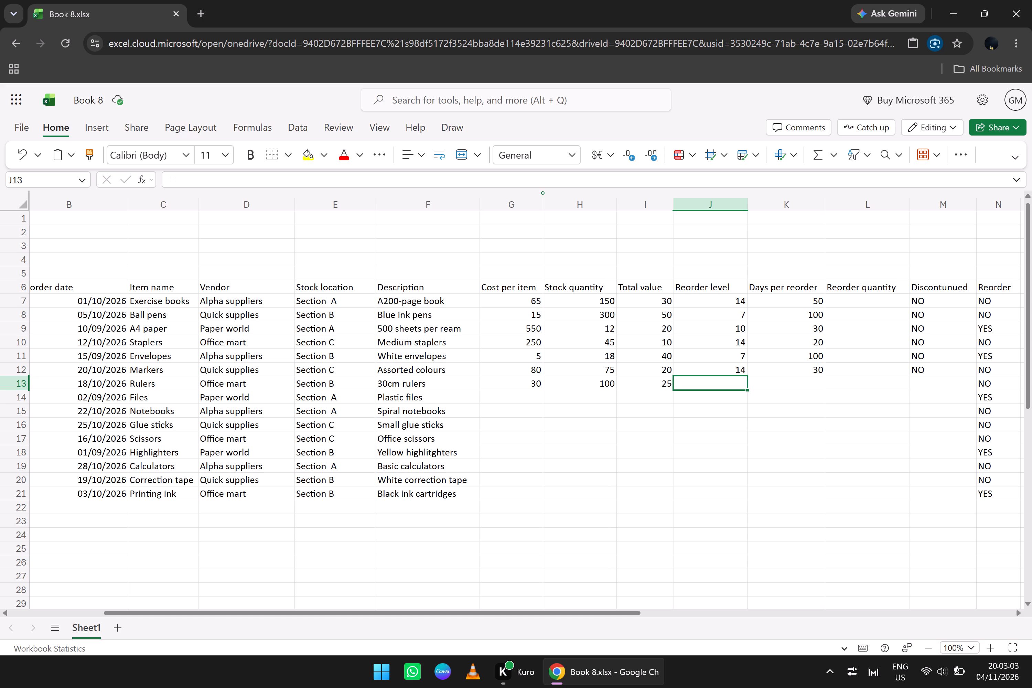
Enter the rulers' Reorder level of 14 in J13, Days per reorder of 50 in K13 and discontinued status "NO" in M13.
{"action": "key", "text": "1"}
{"action": "key", "text": "4"}
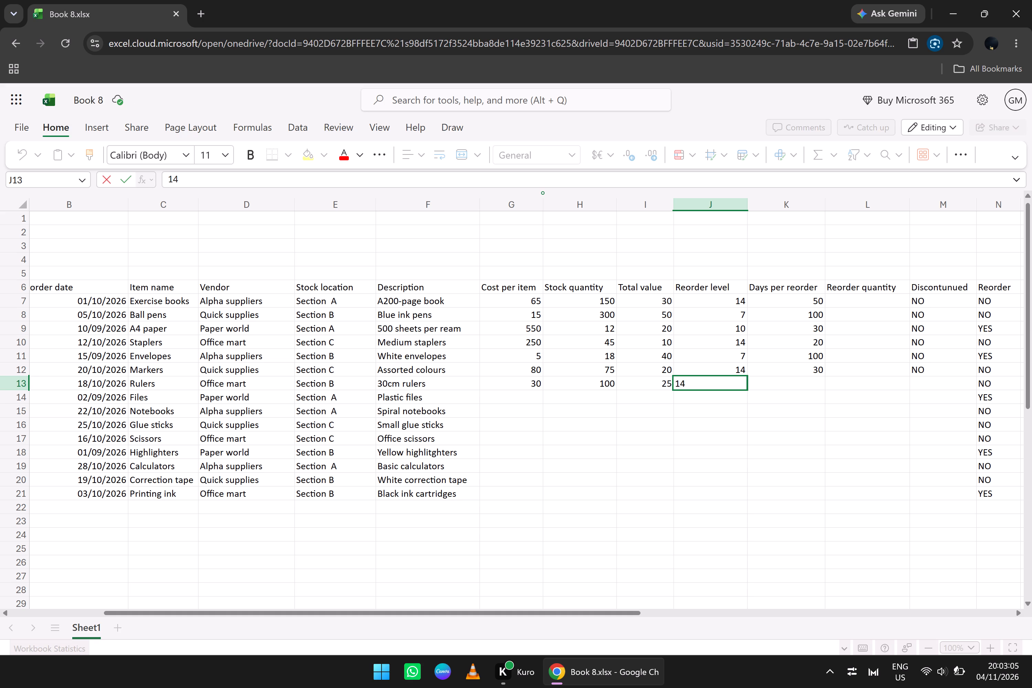
{"action": "key", "text": "Right"}
{"action": "key", "text": "5"}
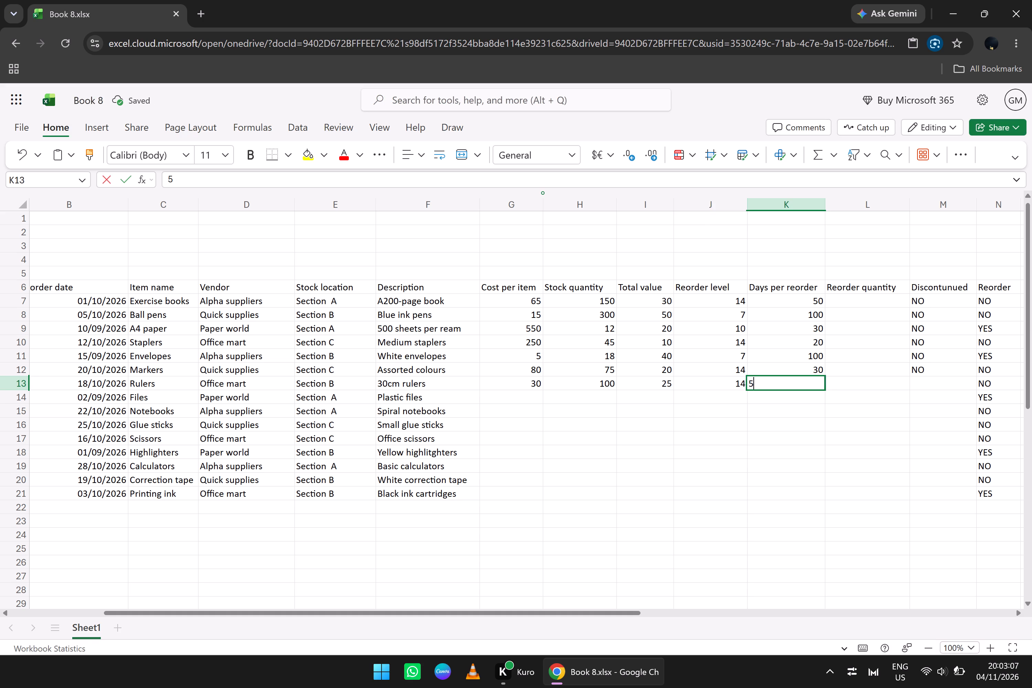
{"action": "key", "text": "0"}
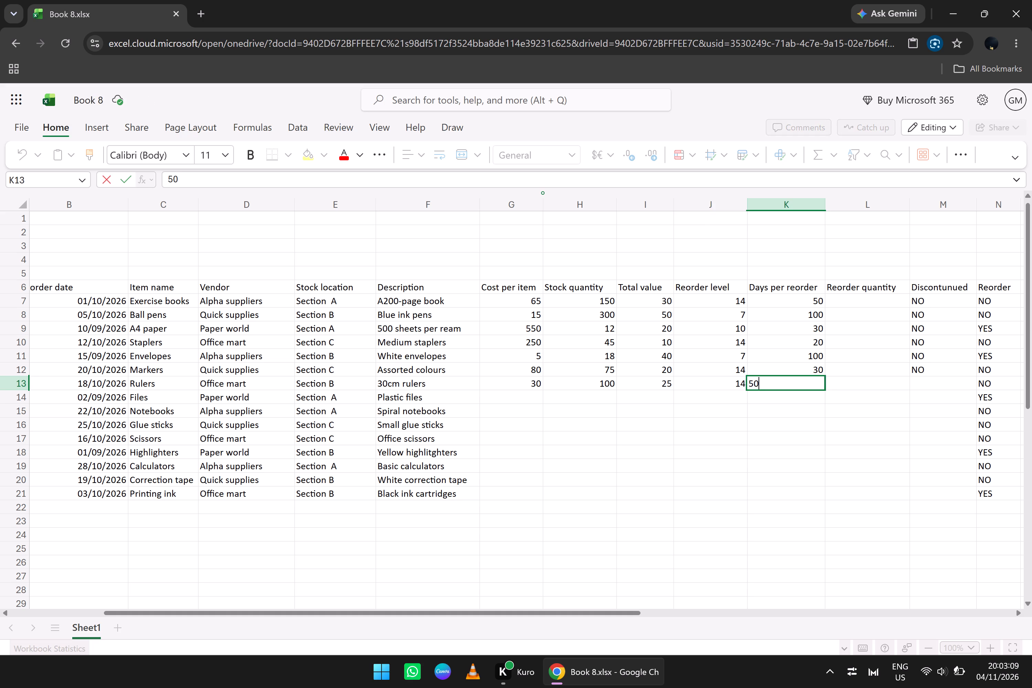
{"action": "key", "text": "Right"}
{"action": "key", "text": "Right"}
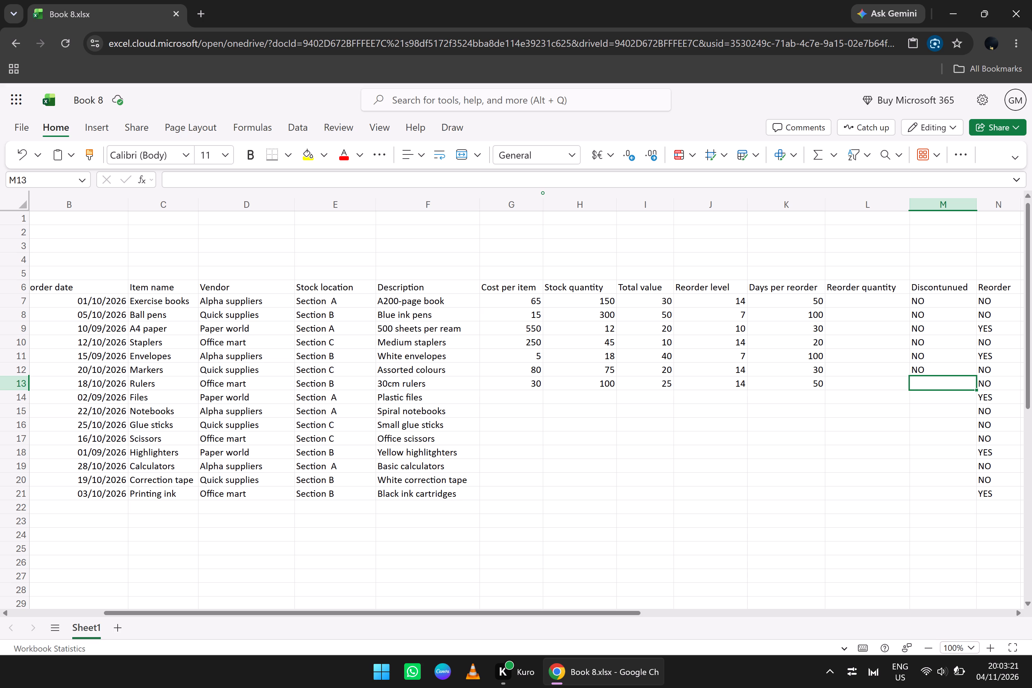
{"action": "key", "text": "n"}
{"action": "key", "text": "o"}
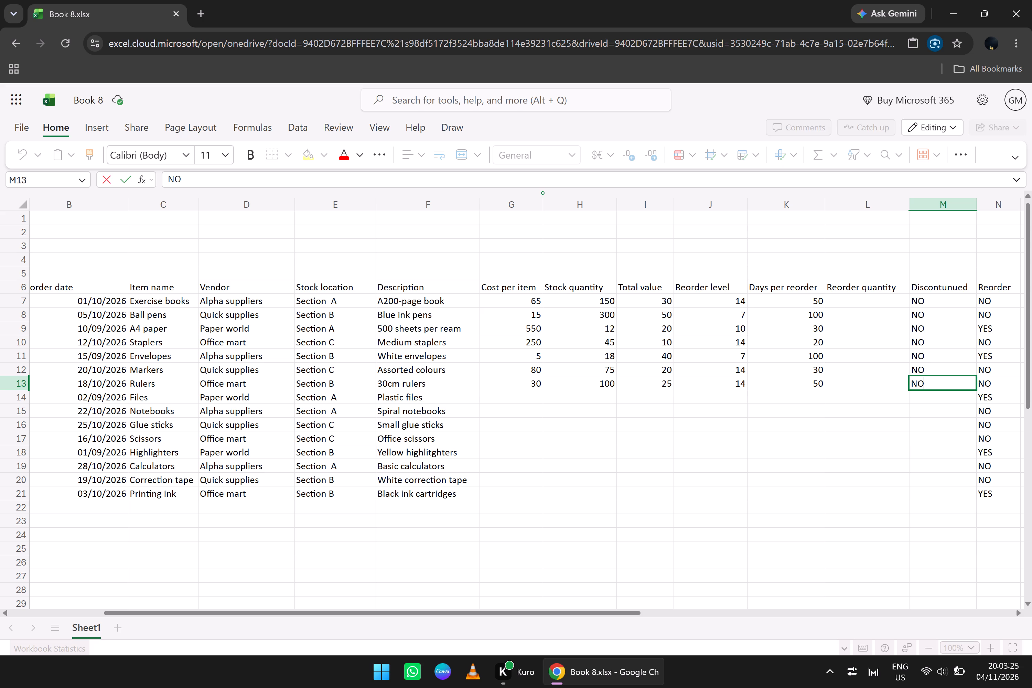
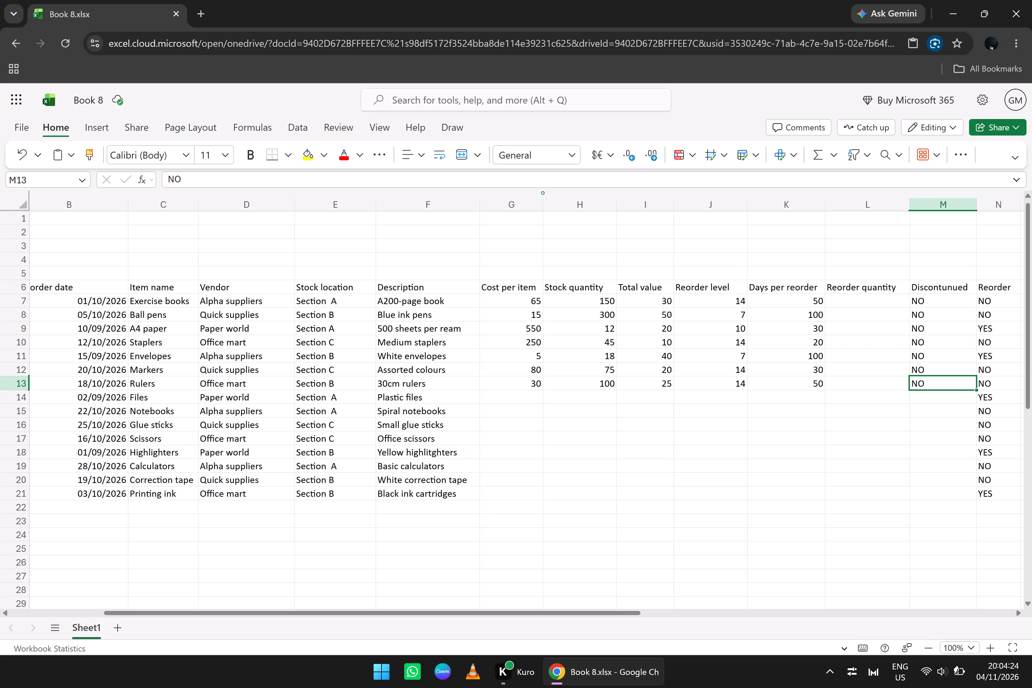
Enter the discontinued status "NO" in M14 through M21 for the remaining items, from files to printing ink.
{"action": "key", "text": "Down"}
{"action": "key", "text": "n"}
{"action": "key", "text": "Down"}
{"action": "key", "text": "Down"}
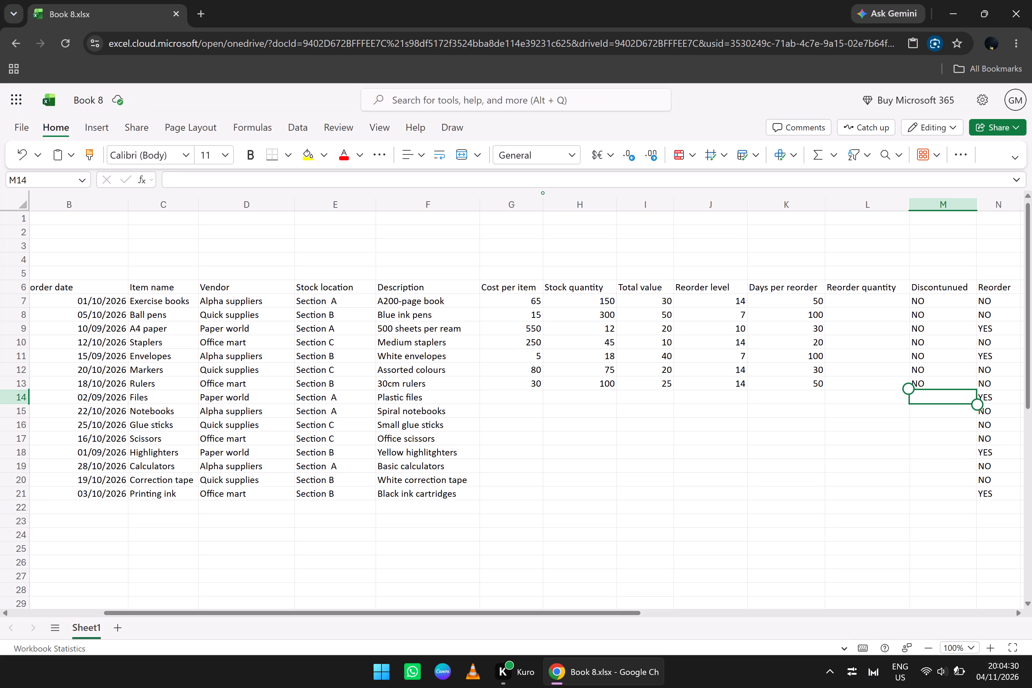
{"action": "key", "text": "n"}
{"action": "key", "text": "Return"}
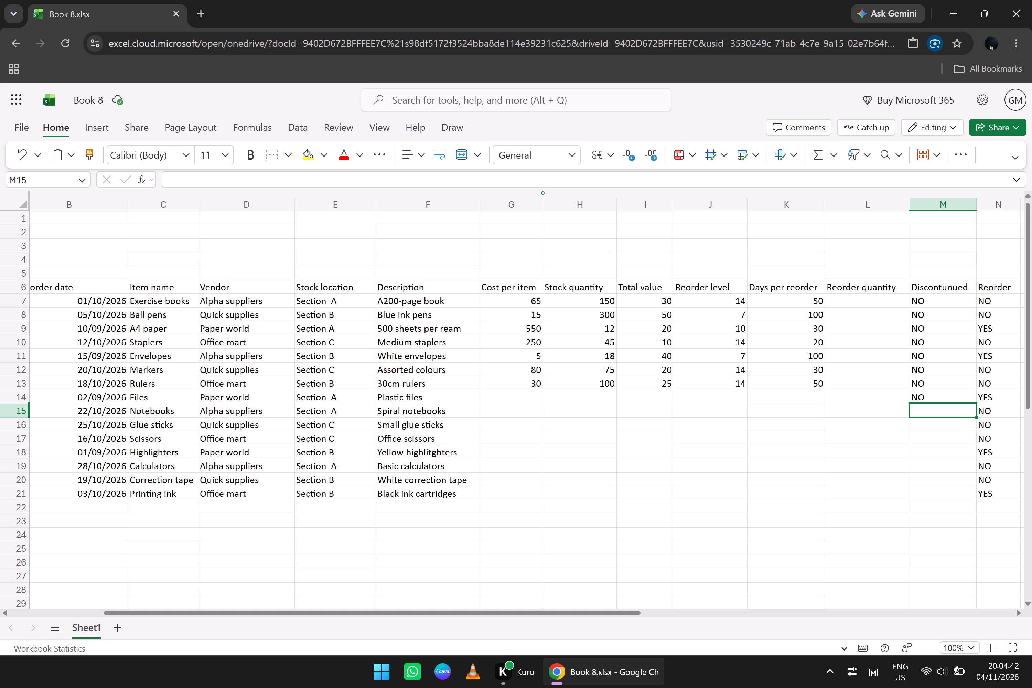
{"action": "key", "text": "n"}
{"action": "key", "text": "Return"}
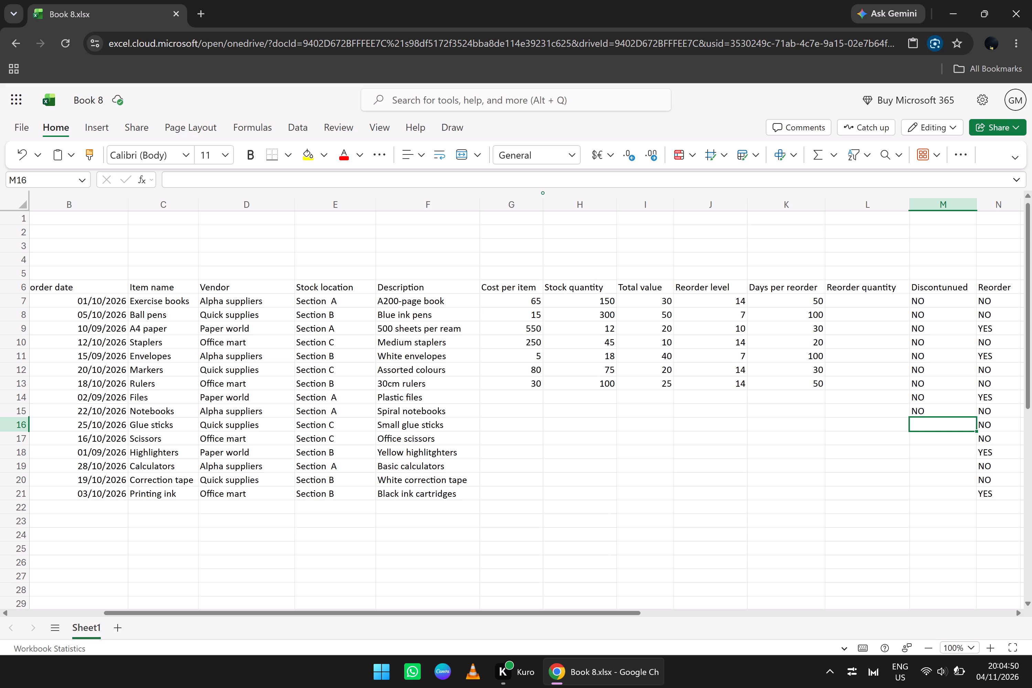
{"action": "key", "text": "n"}
{"action": "key", "text": "Return"}
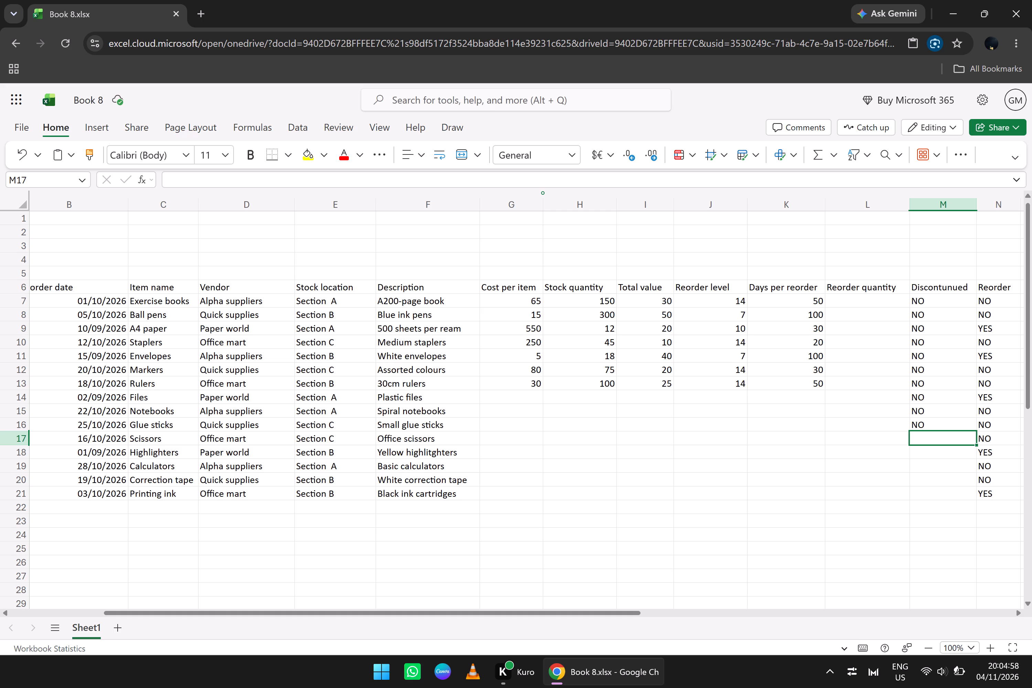
{"action": "key", "text": "n"}
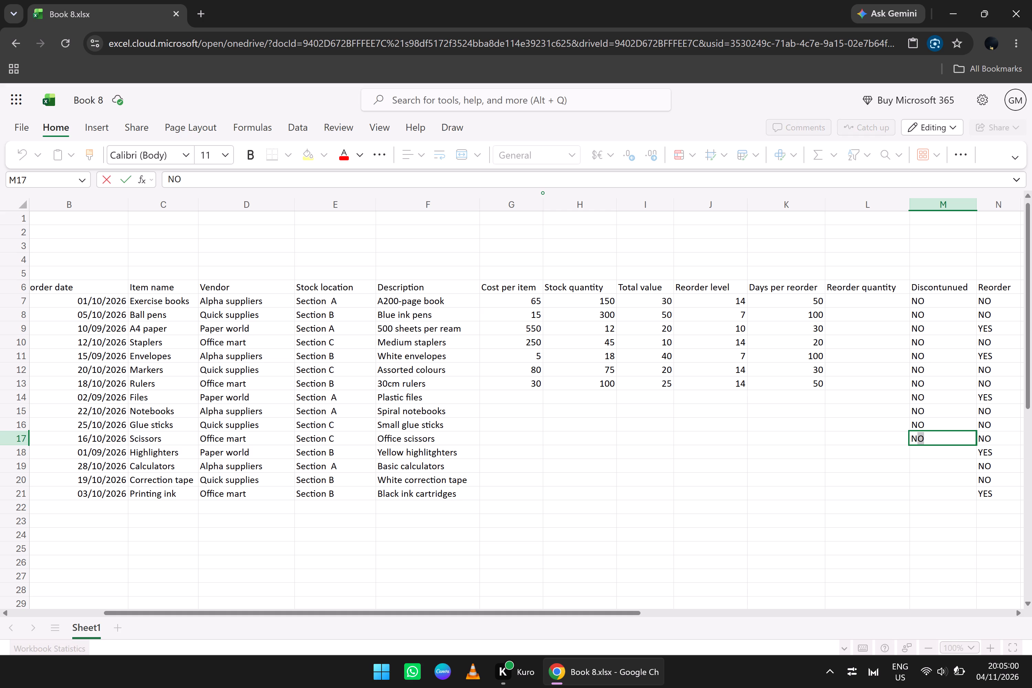
{"action": "key", "text": "Return"}
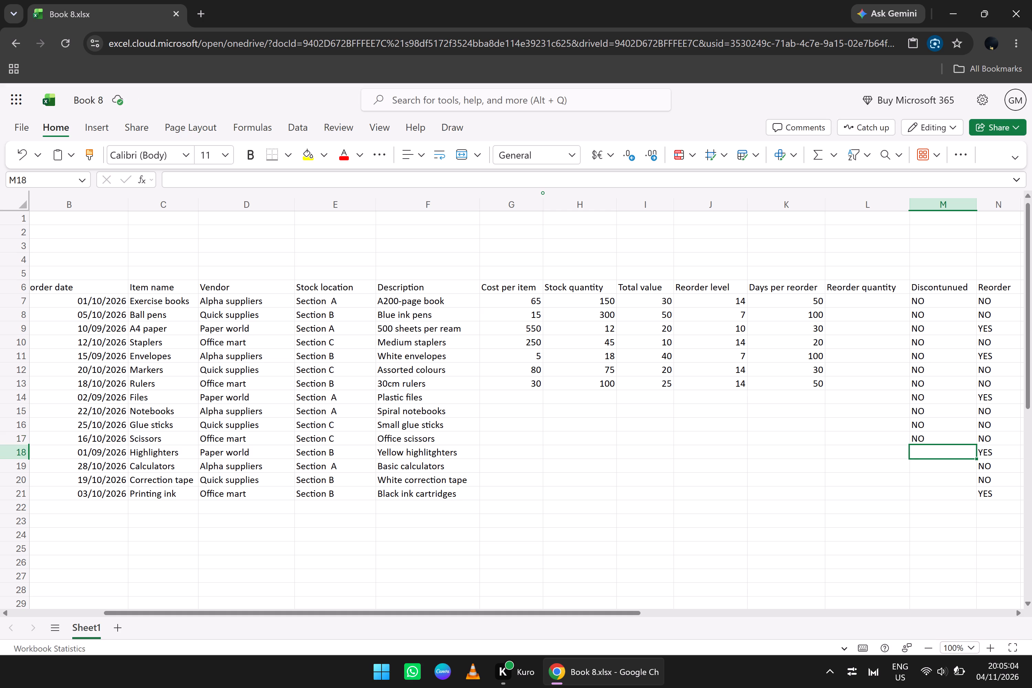
{"action": "key", "text": "n"}
{"action": "key", "text": "Return"}
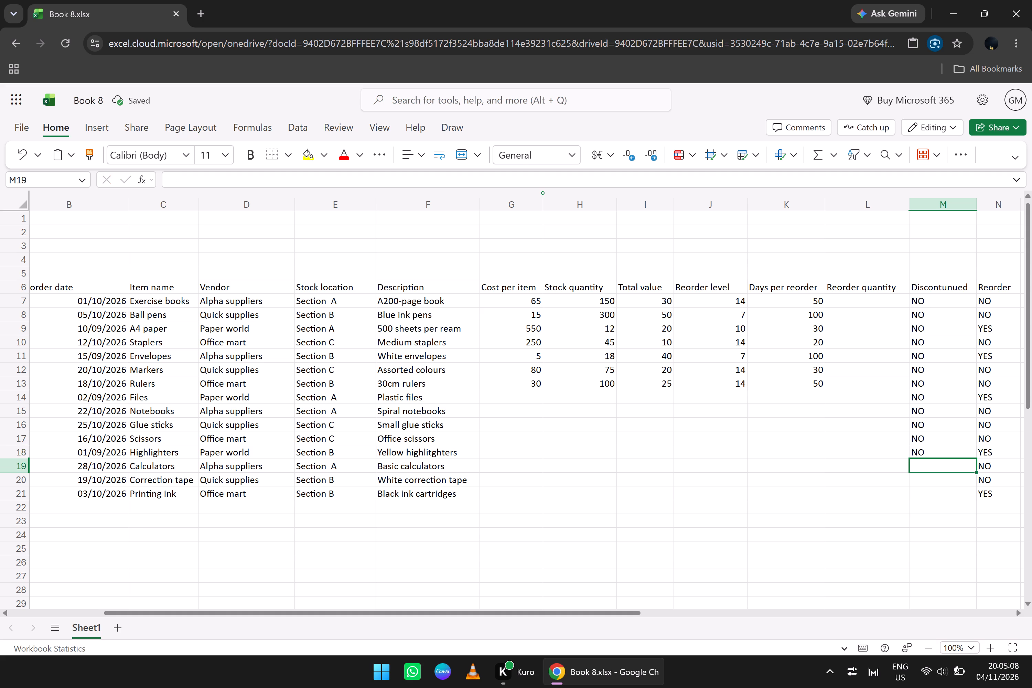
{"action": "key", "text": "n"}
{"action": "key", "text": "Return"}
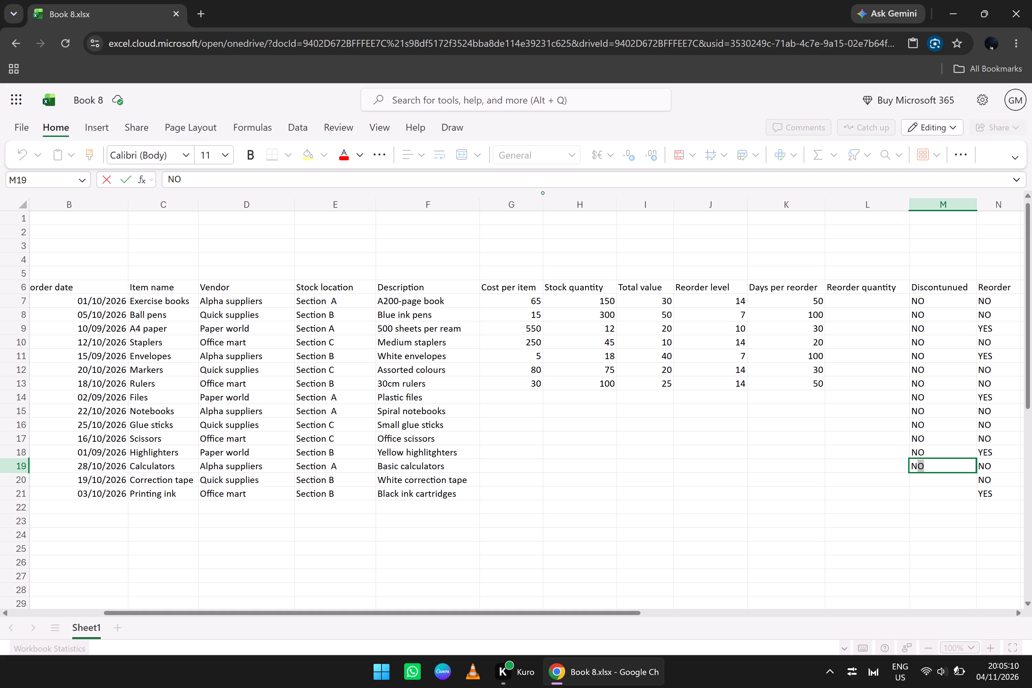
{"action": "key", "text": "n"}
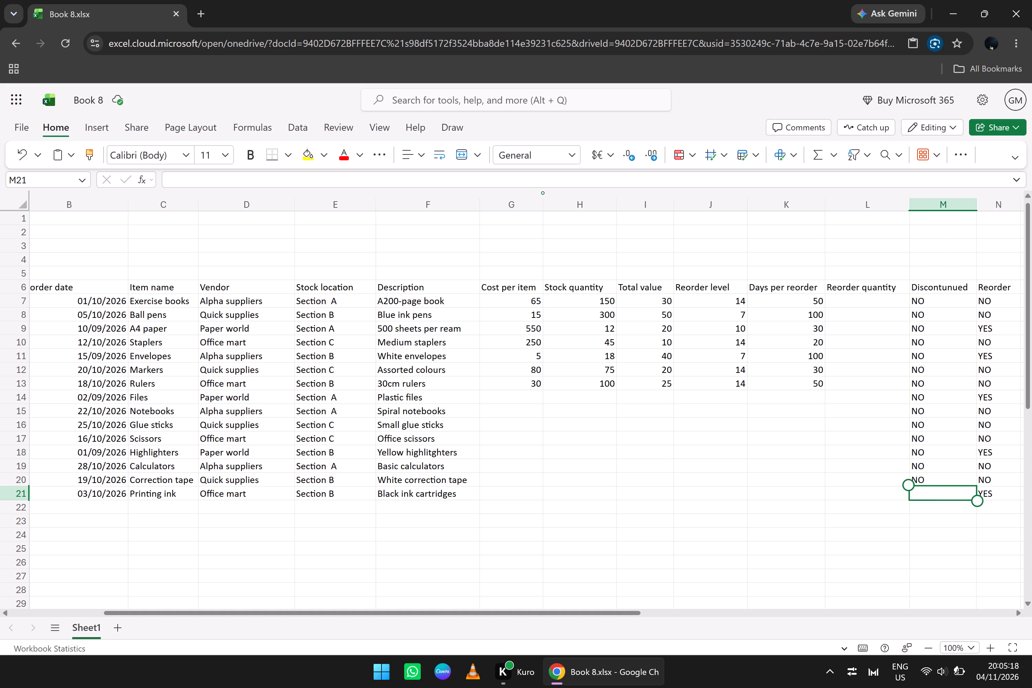
{"action": "key", "text": "n"}
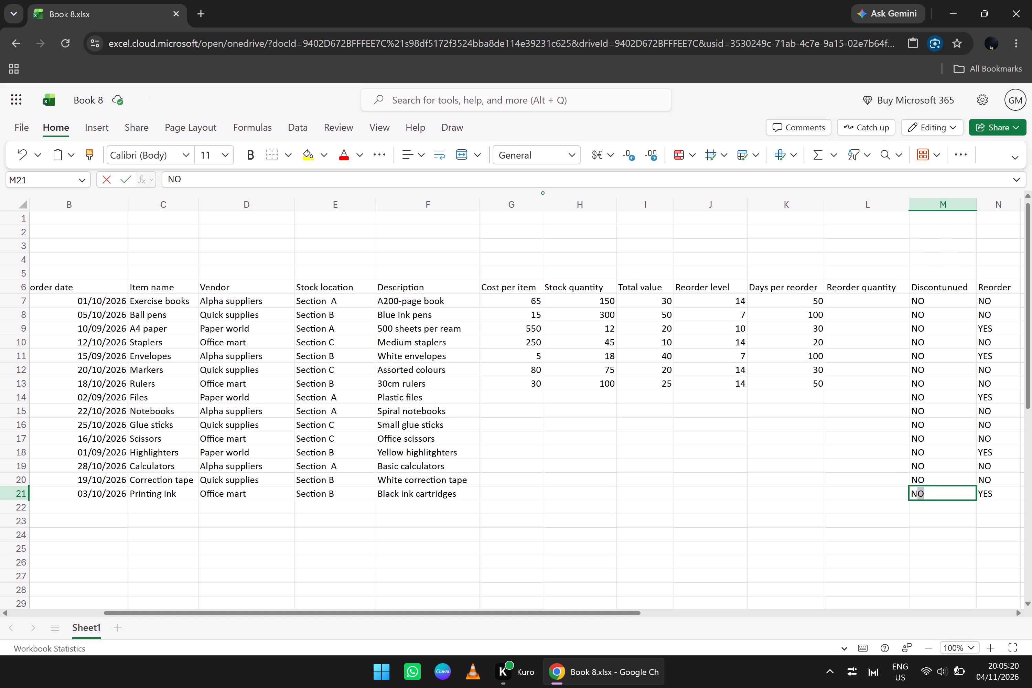
{"action": "key", "text": "Return"}
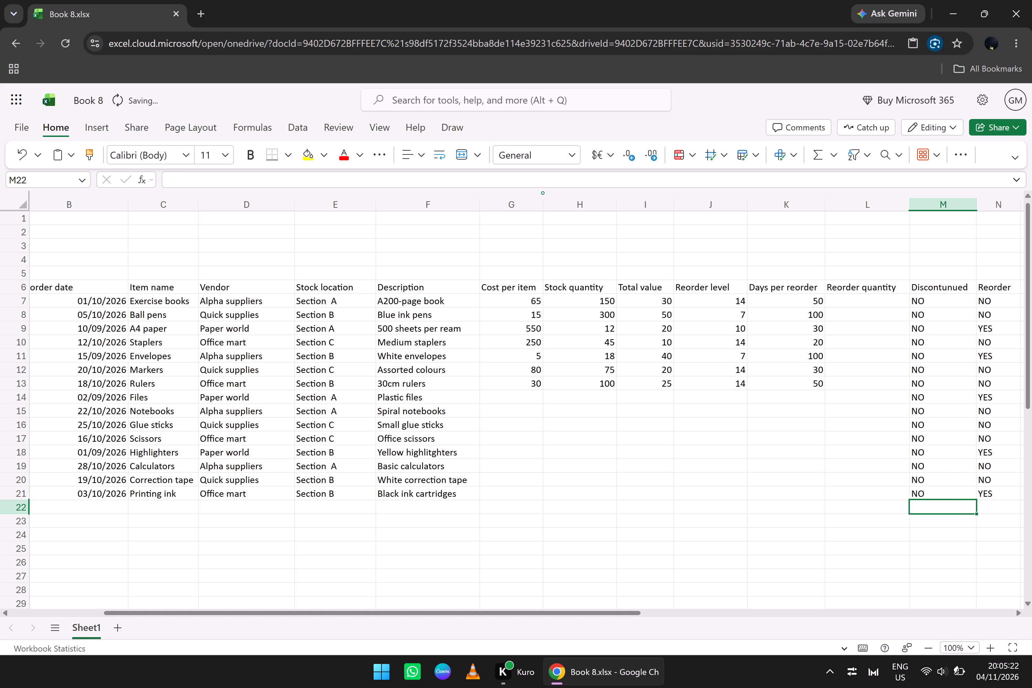